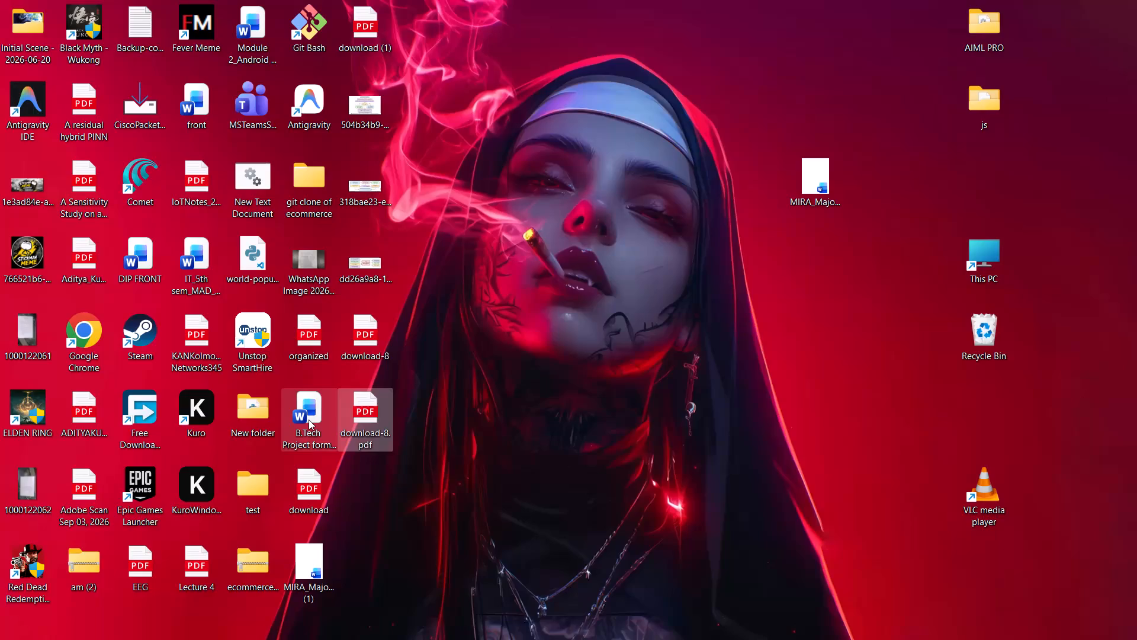
Open the B.Tech Project format - 2026 document from the desktop, look at its report guidelines, and close it.
double_click(309, 420)
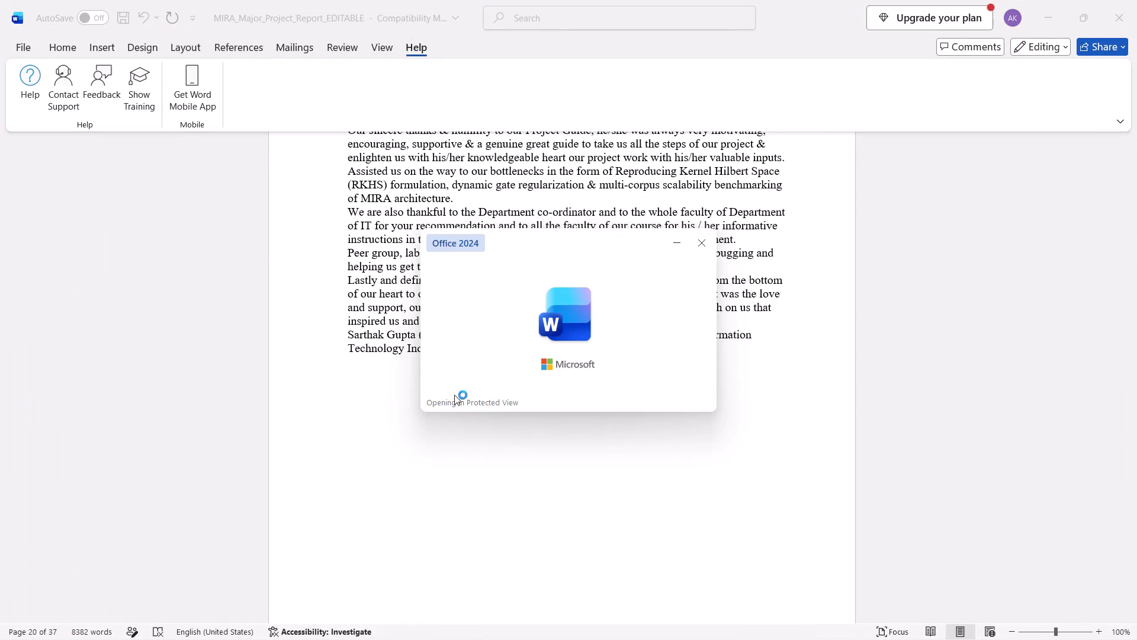
left_click(701, 239)
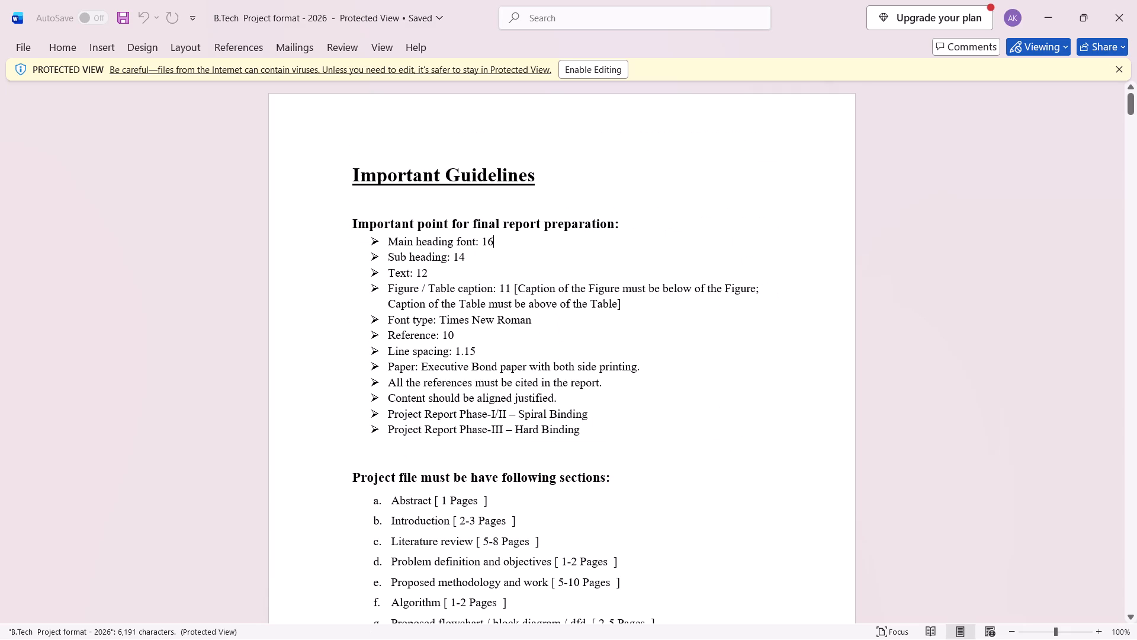
left_click(1136, 0)
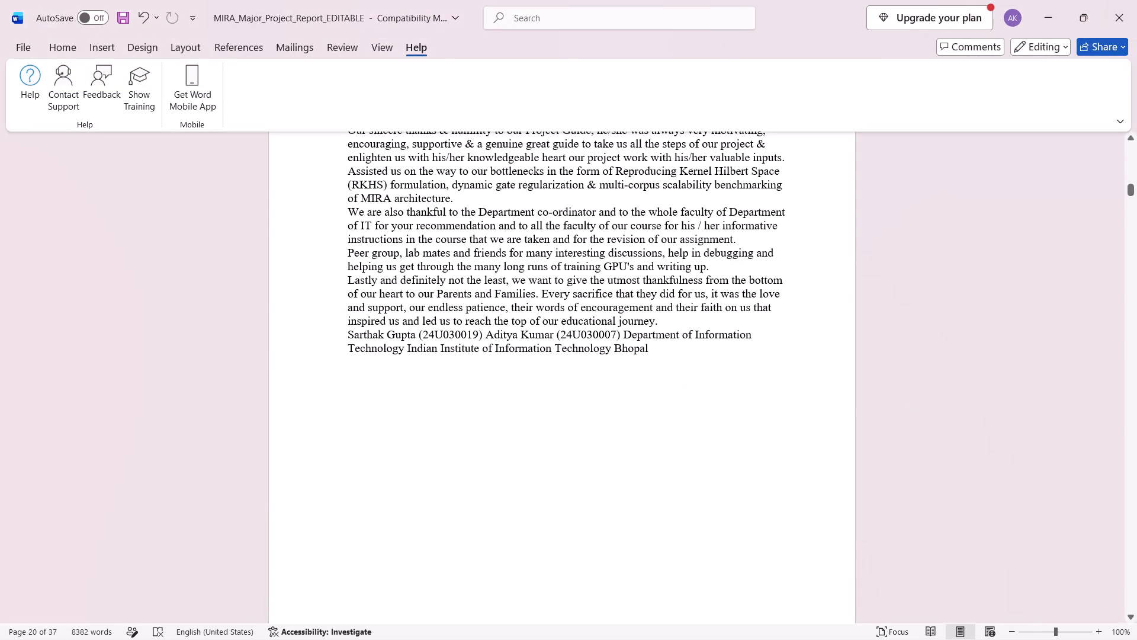
Return to the top of the MIRA_Major_Project_Report_EDITABLE document and close it without saving its changes.
scroll(664, 379, "up", 20)
scroll(664, 379, "up", 7)
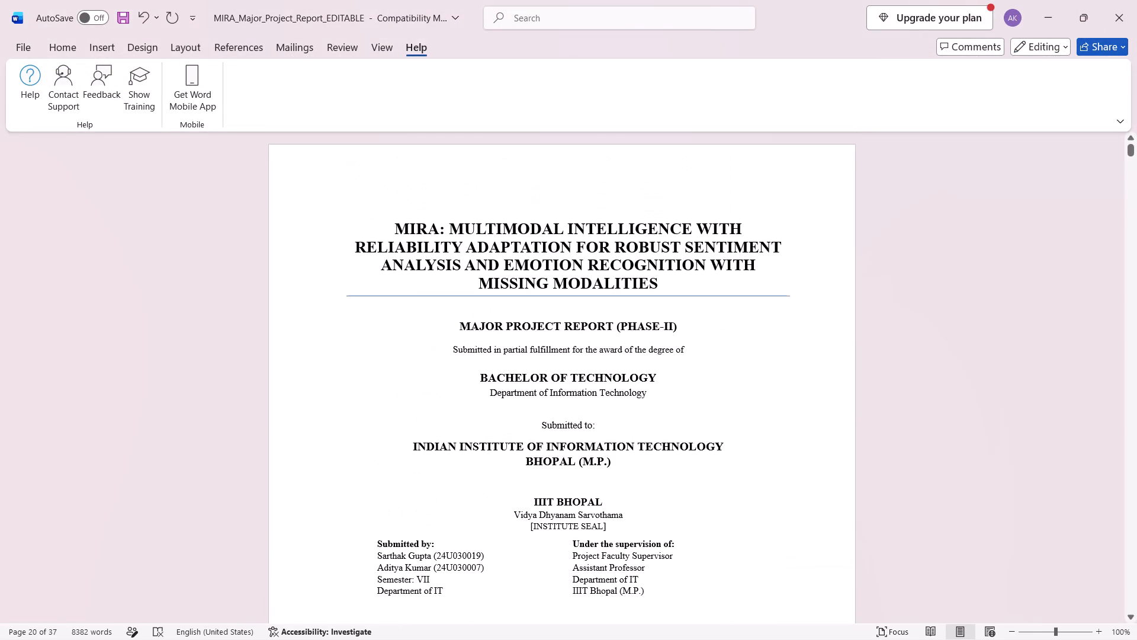
scroll(664, 379, "up", 2)
left_click(1117, 0)
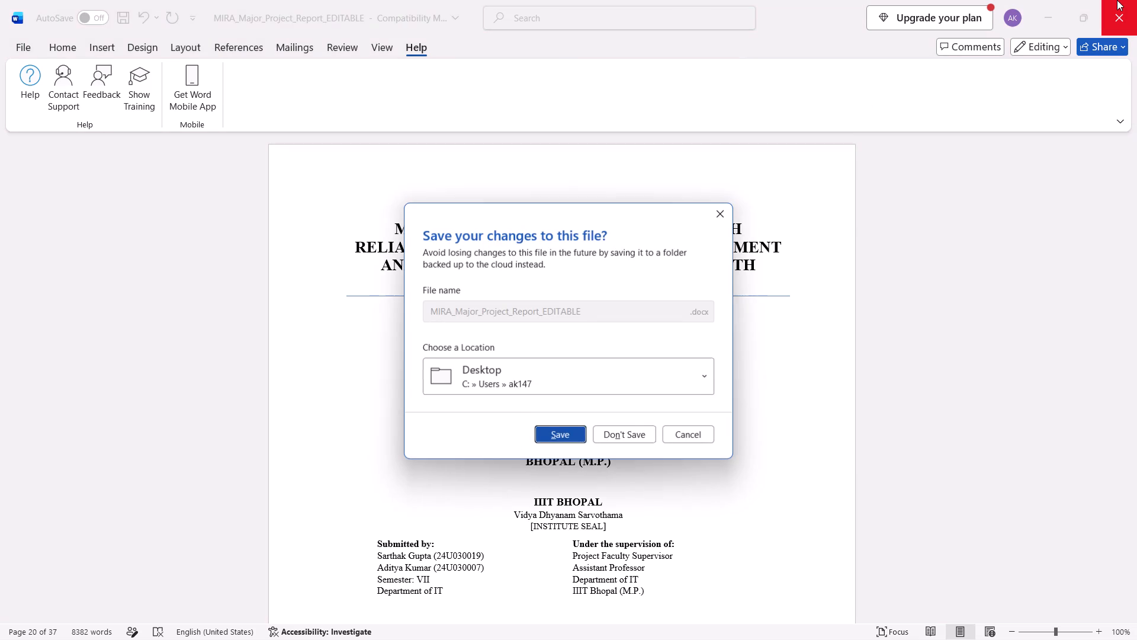
left_click(601, 431)
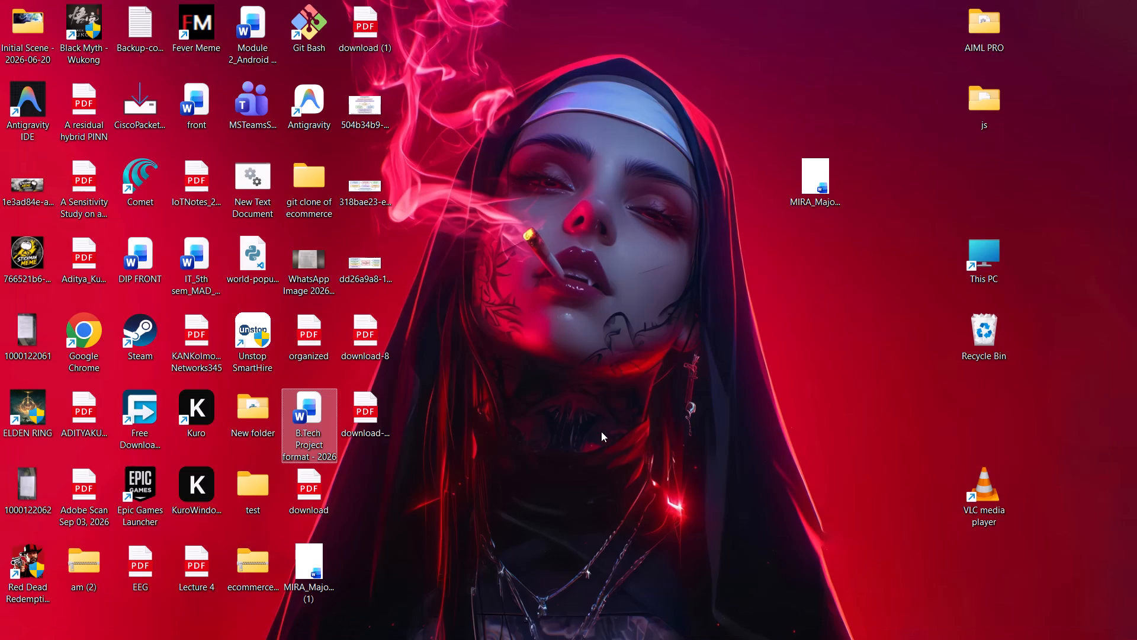
Open the MIRA_Major_Project_Report_Formatted (1) document from the desktop, dismiss the OMEN Gaming Hub notification, and maximize the document window.
double_click(324, 551)
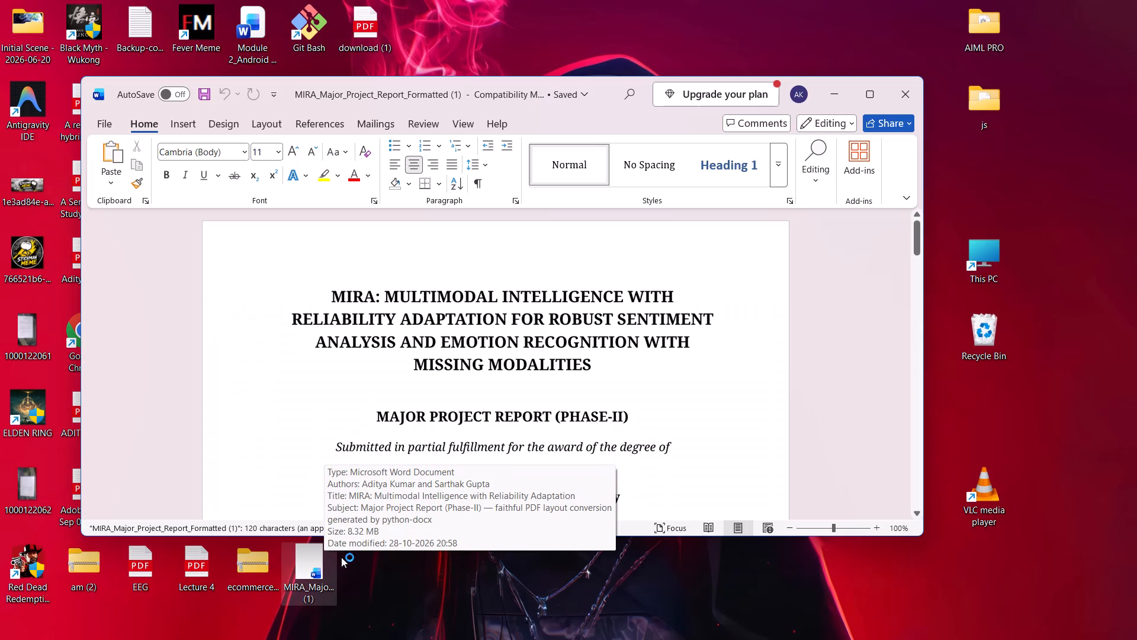
scroll(435, 457, "down", 3)
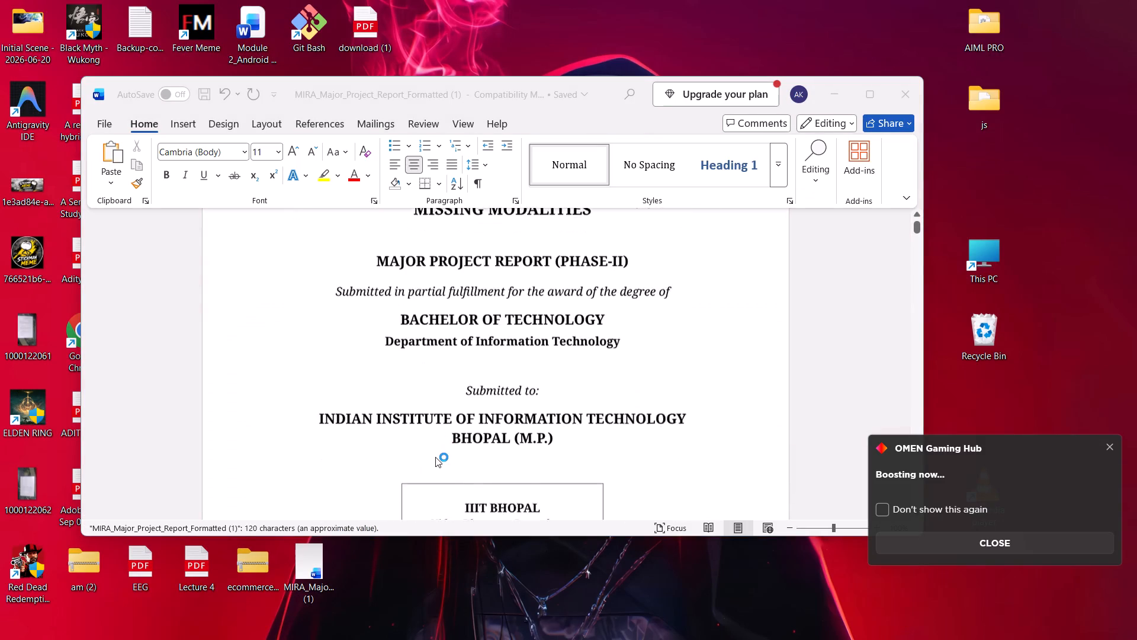
scroll(435, 457, "down", 1)
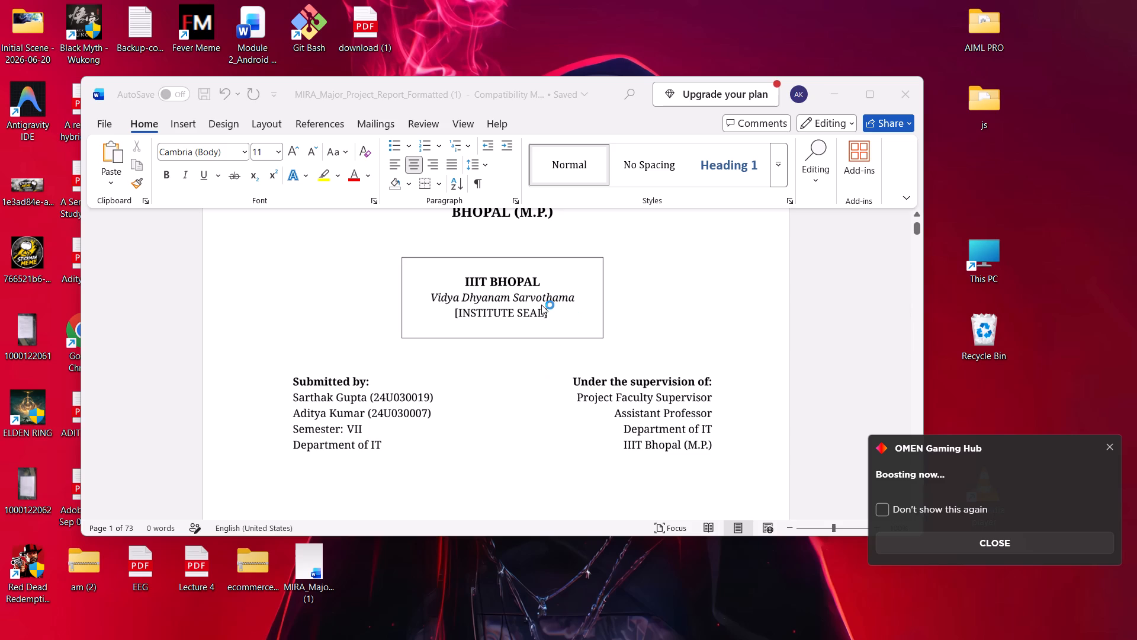
left_click(541, 305)
left_click(541, 305)
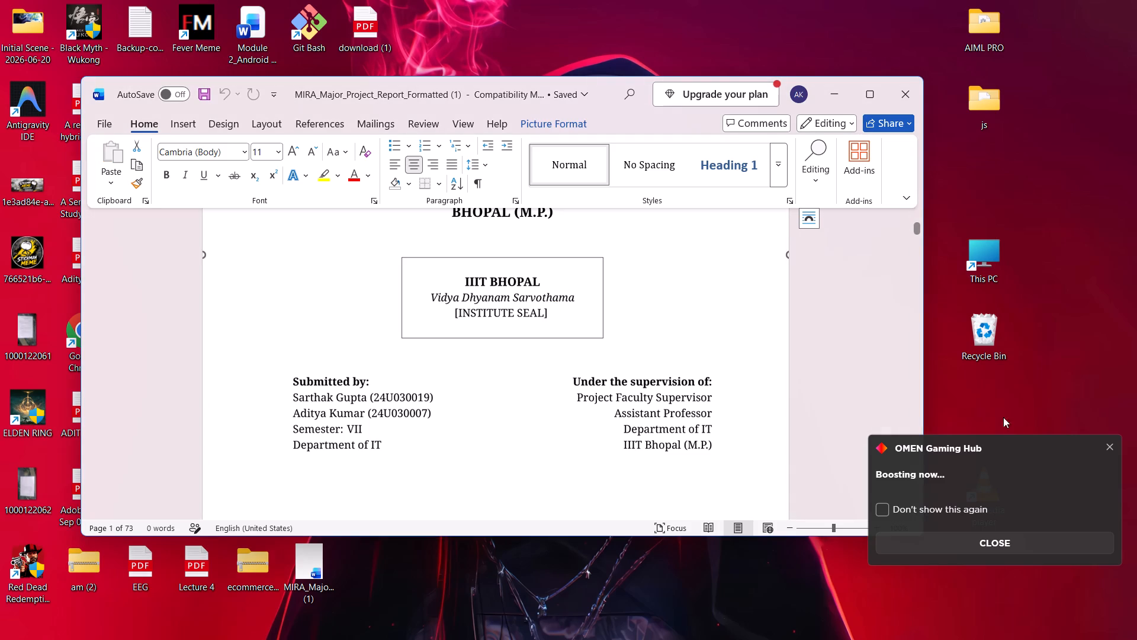
left_click(1110, 442)
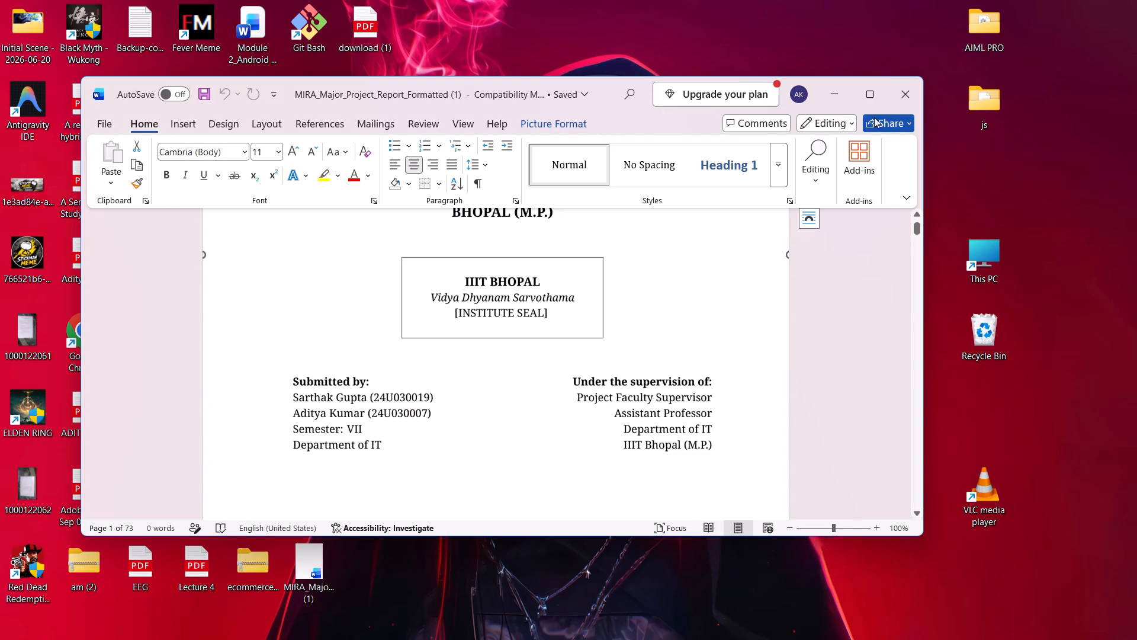
left_click(869, 91)
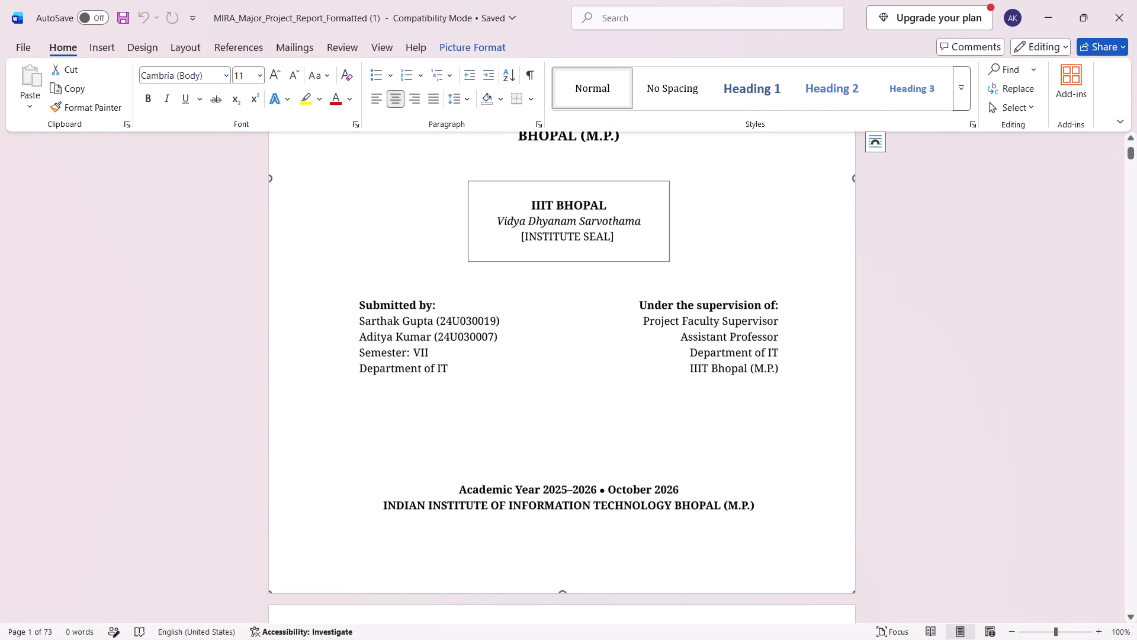
Check whether the cover page's institute seal text can be selected, look through the opening pages, and close the document.
left_click(586, 235)
left_click_drag(586, 235, 614, 231)
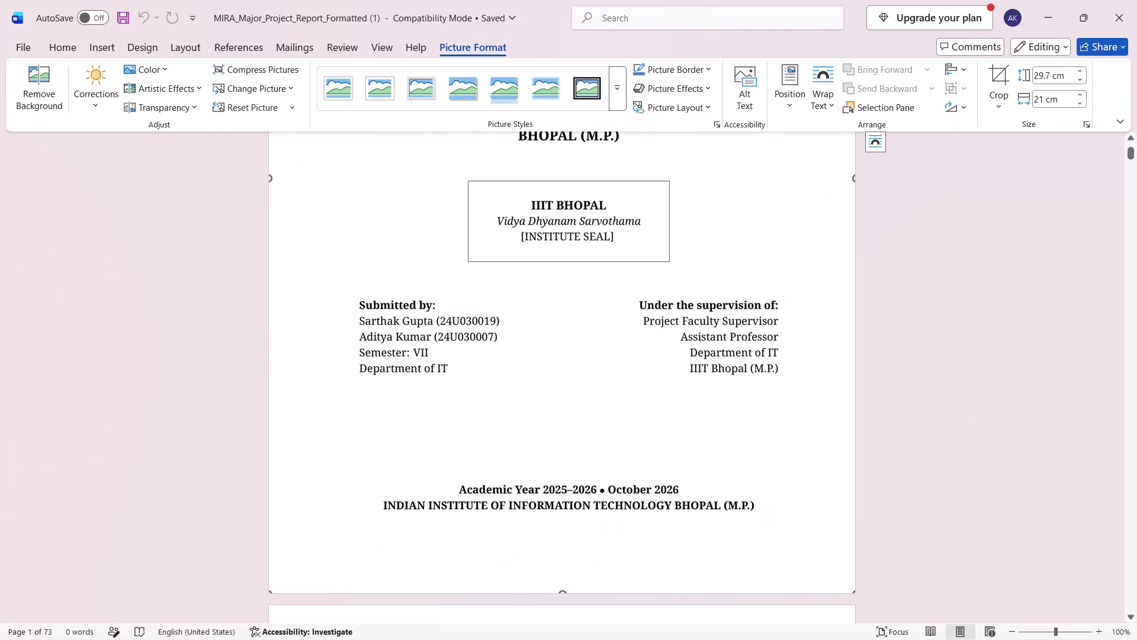
left_click_drag(614, 231, 621, 275)
scroll(621, 275, "up", 3)
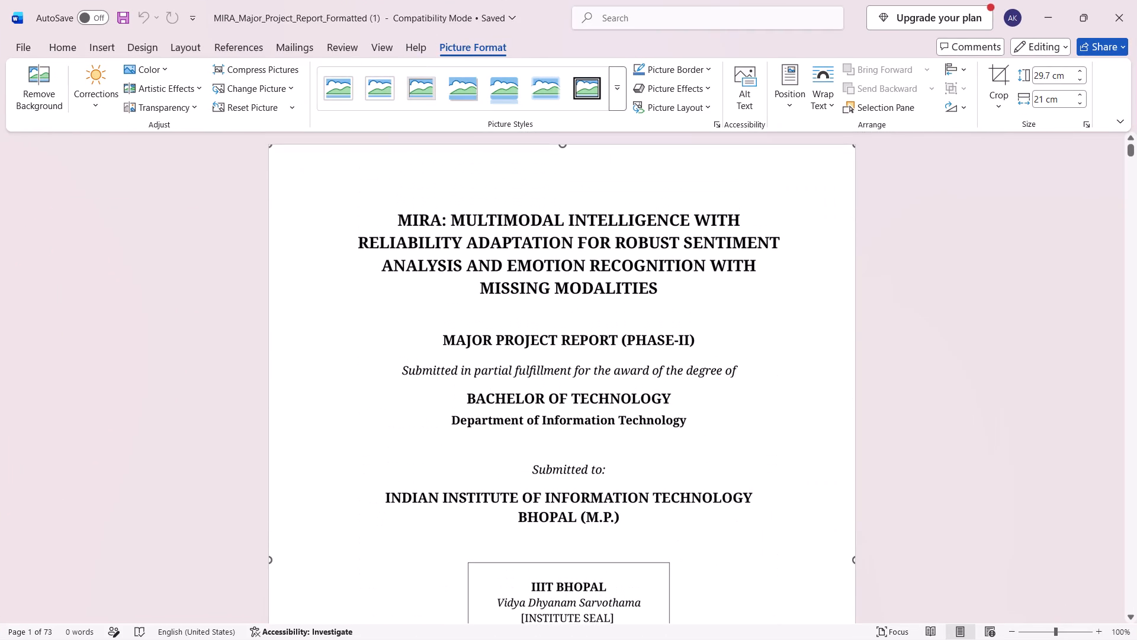
scroll(393, 466, "down", 12)
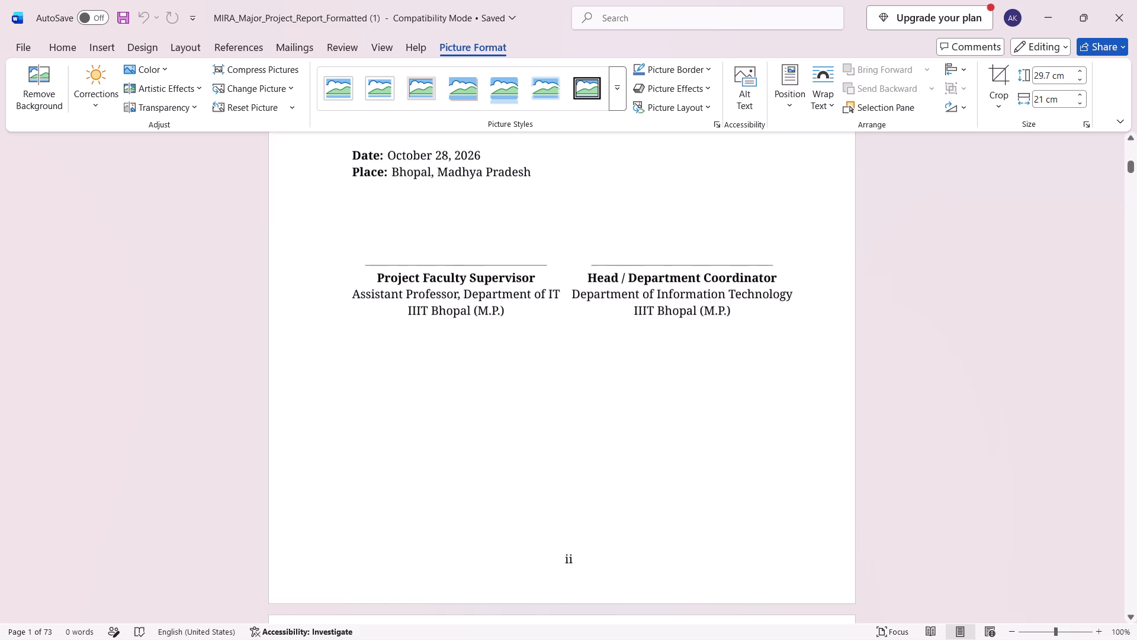
scroll(393, 466, "down", 2)
scroll(393, 466, "up", 20)
scroll(393, 466, "up", 2)
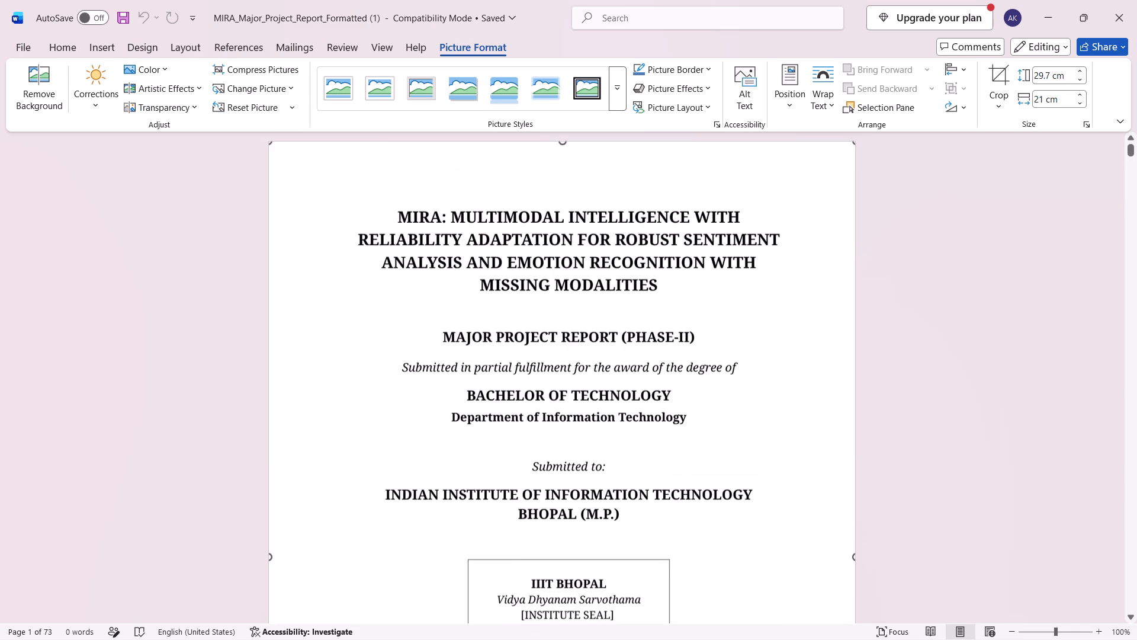
scroll(393, 466, "up", 2)
left_click(1136, 0)
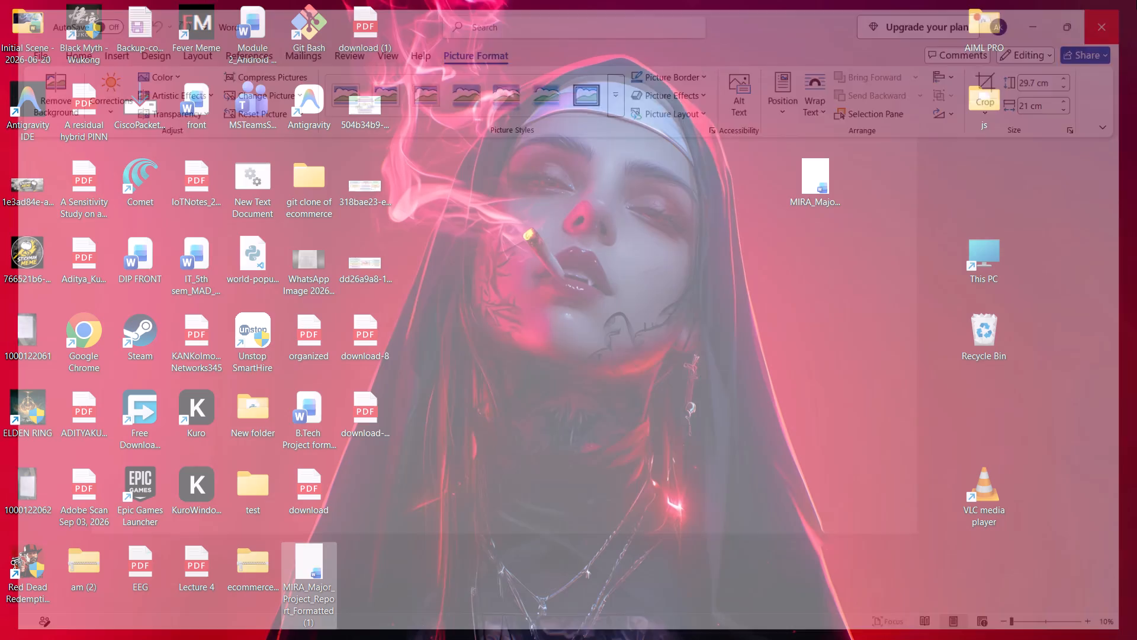
Open the MIRA_Major_Project_Report_EDITABLE document from the desktop and dismiss the OMEN Gaming Hub notification.
left_click(573, 399)
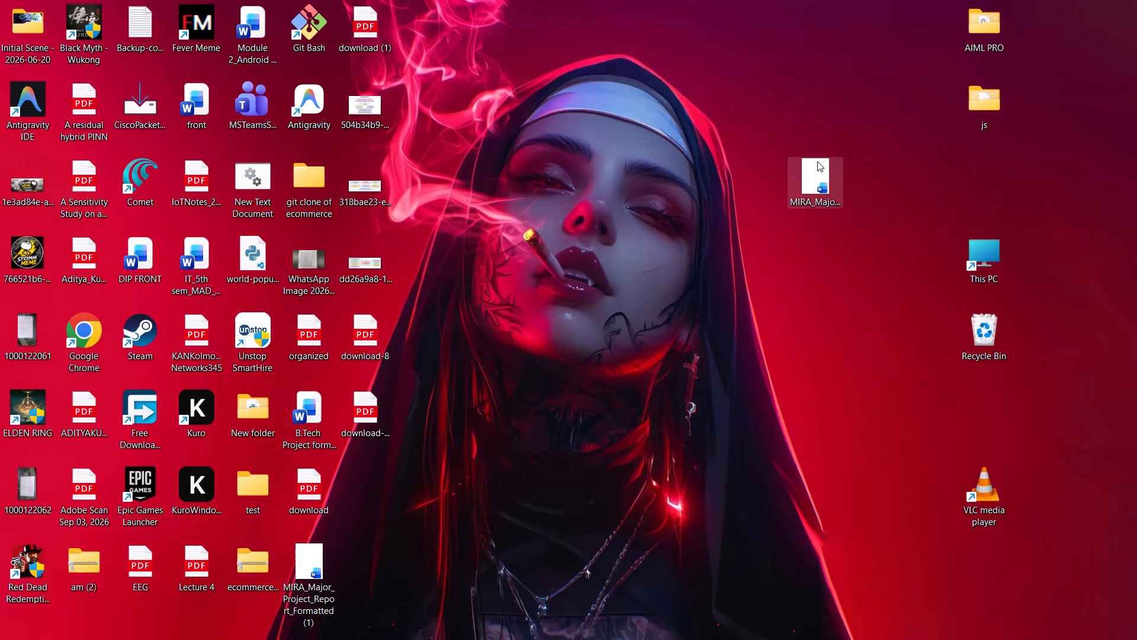
double_click(817, 161)
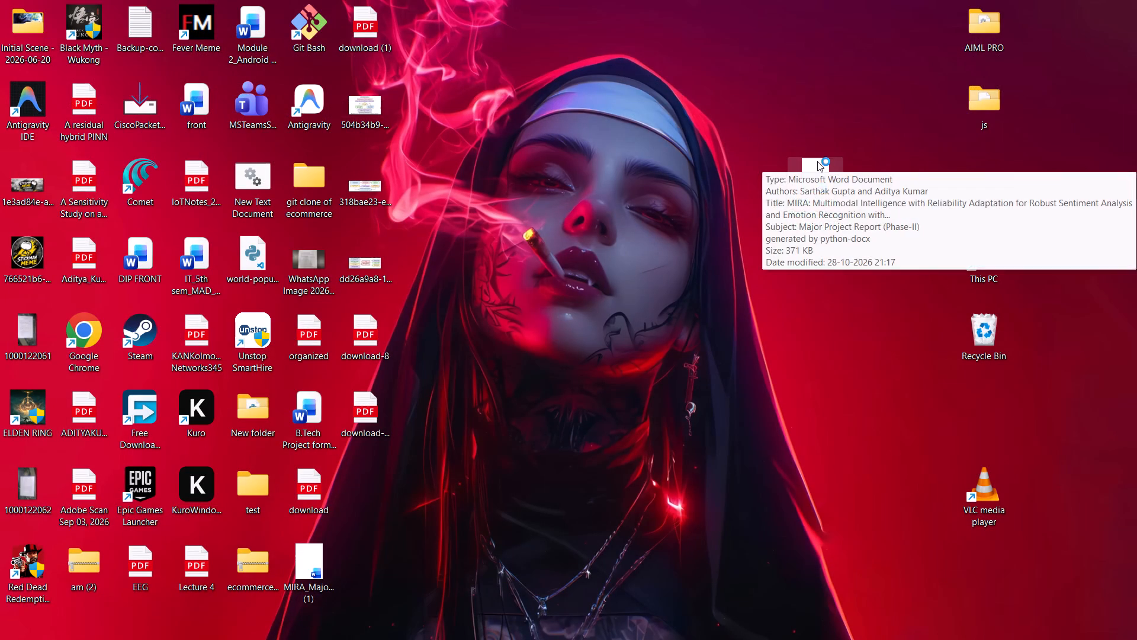
double_click(817, 161)
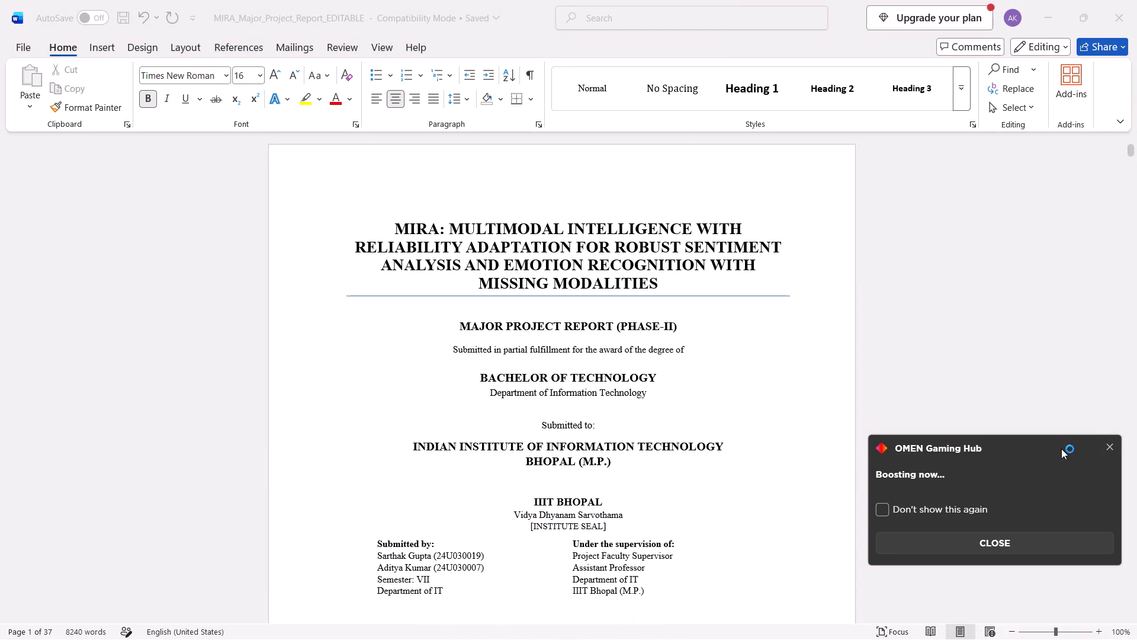
left_click(1112, 445)
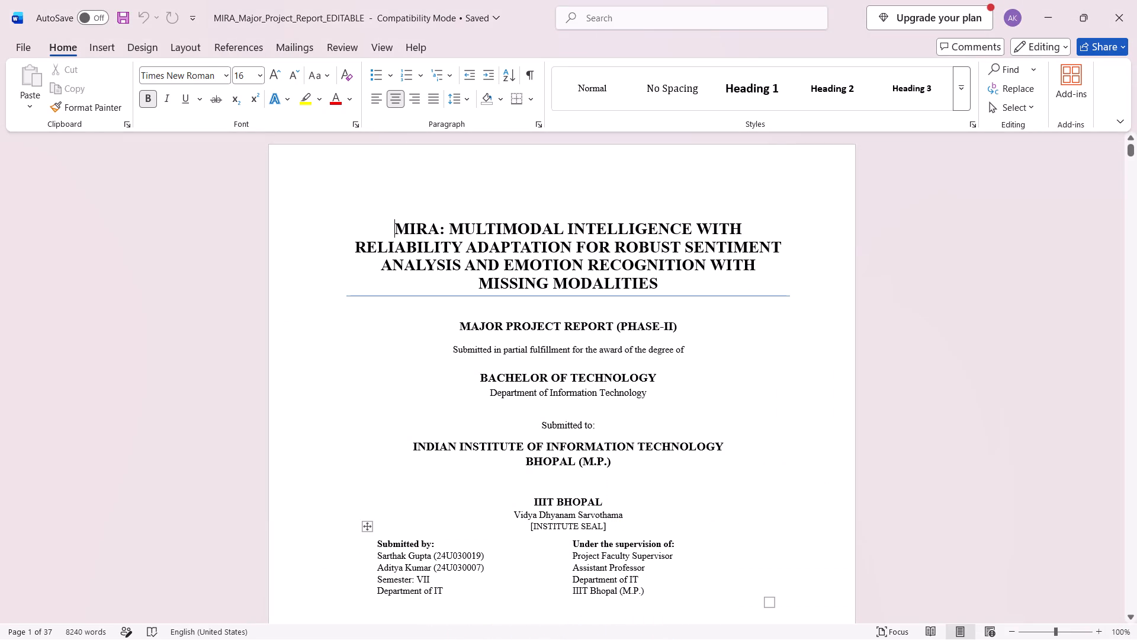
Delete the cover page lines "IIIT BHOPAL", "Vidya Dhyanam Sarvothama" and "[INSTITUTE SEAL]".
left_click_drag(609, 526, 538, 501)
key("BackSpace")
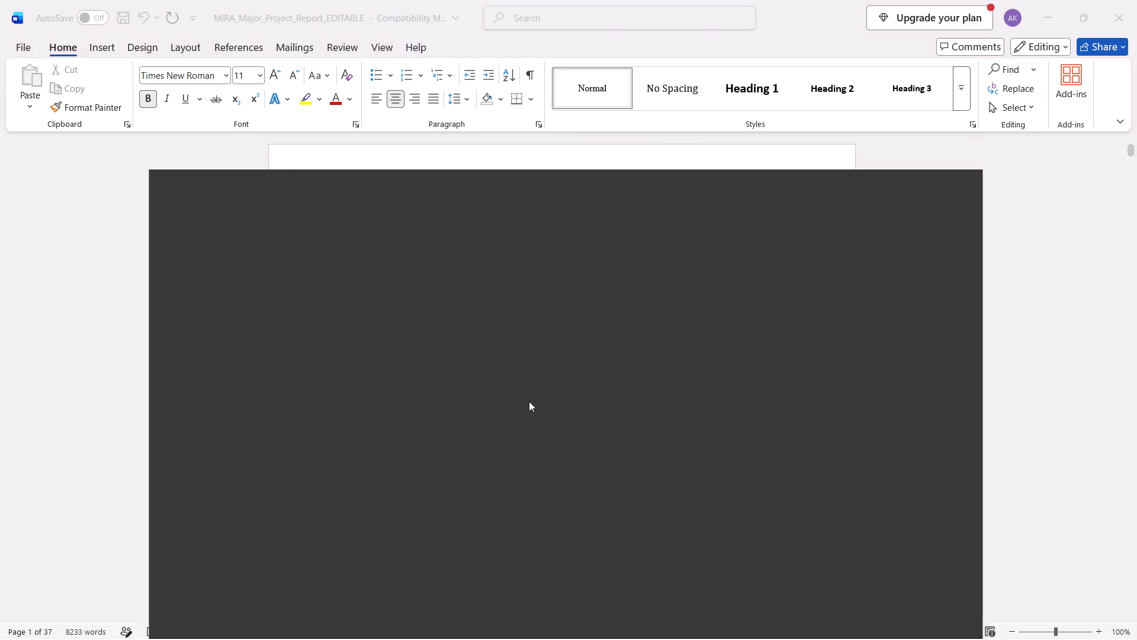
Switch to Brave, open the IIIT Bhopal website, and copy the institute's logo image from its header.
type("iiit")
key("Return")
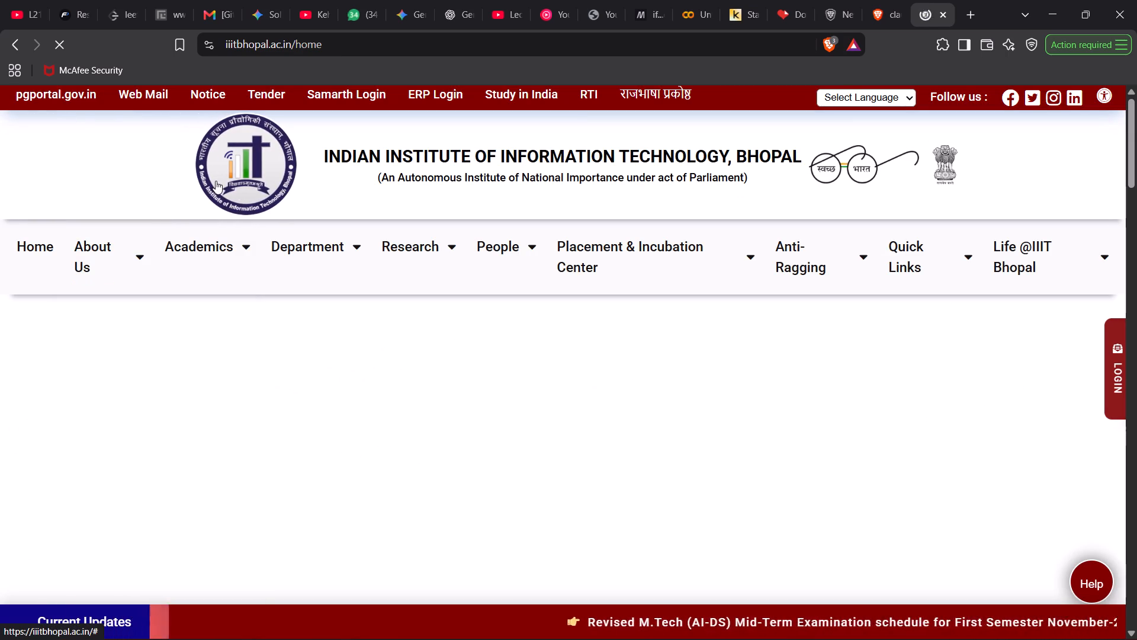
right_click(216, 181)
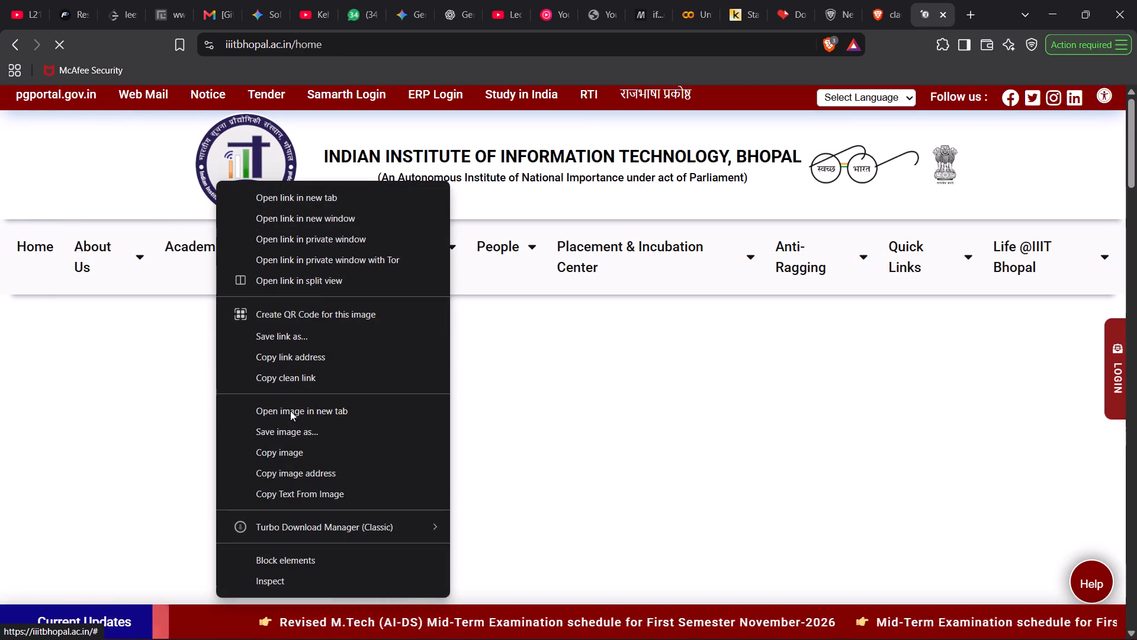
left_click(290, 442)
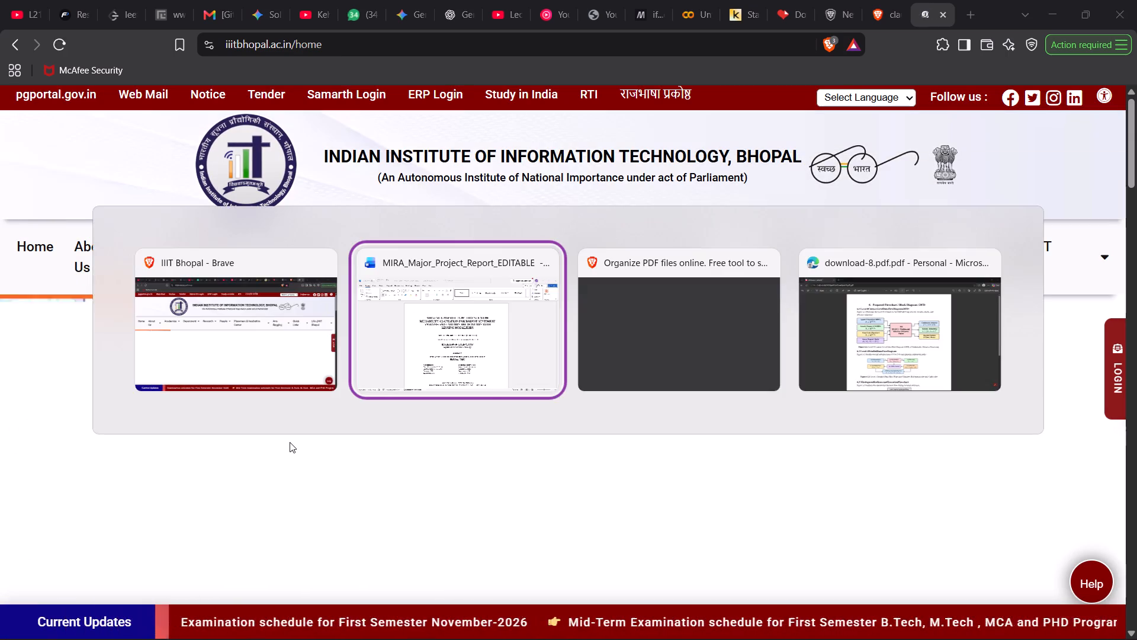
Paste the institute logo into the Word report's cover page, below "BHOPAL (M.P.)".
key("ctrl+v")
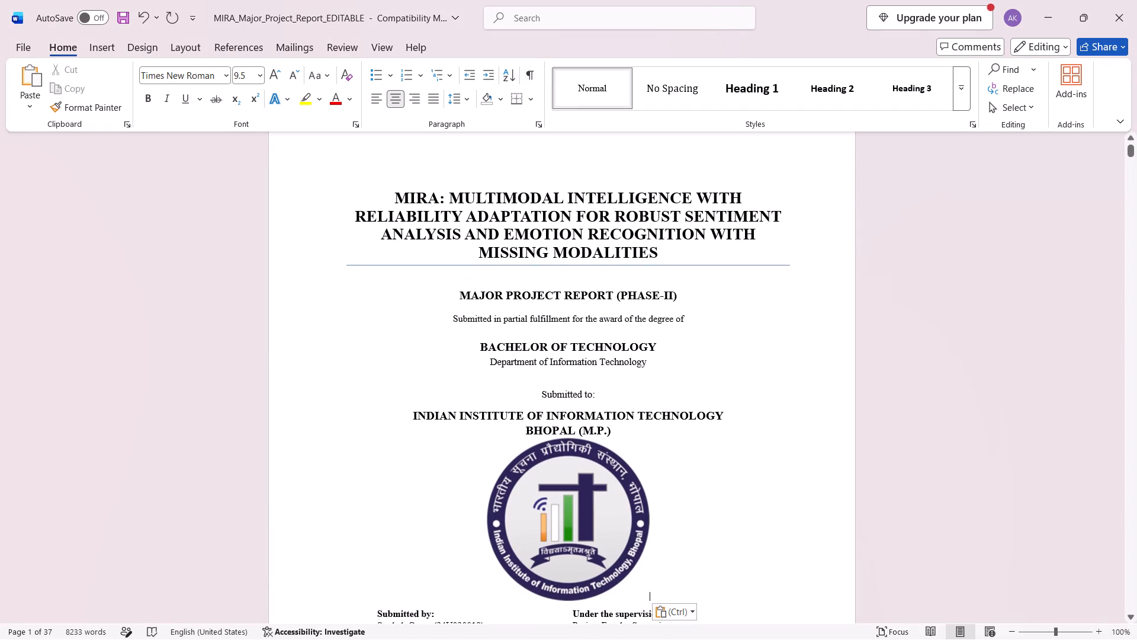
Change "MAJOR" to "MINOR" in the cover page's "PROJECT REPORT (PHASE-II)" line.
scroll(680, 562, "down", 1)
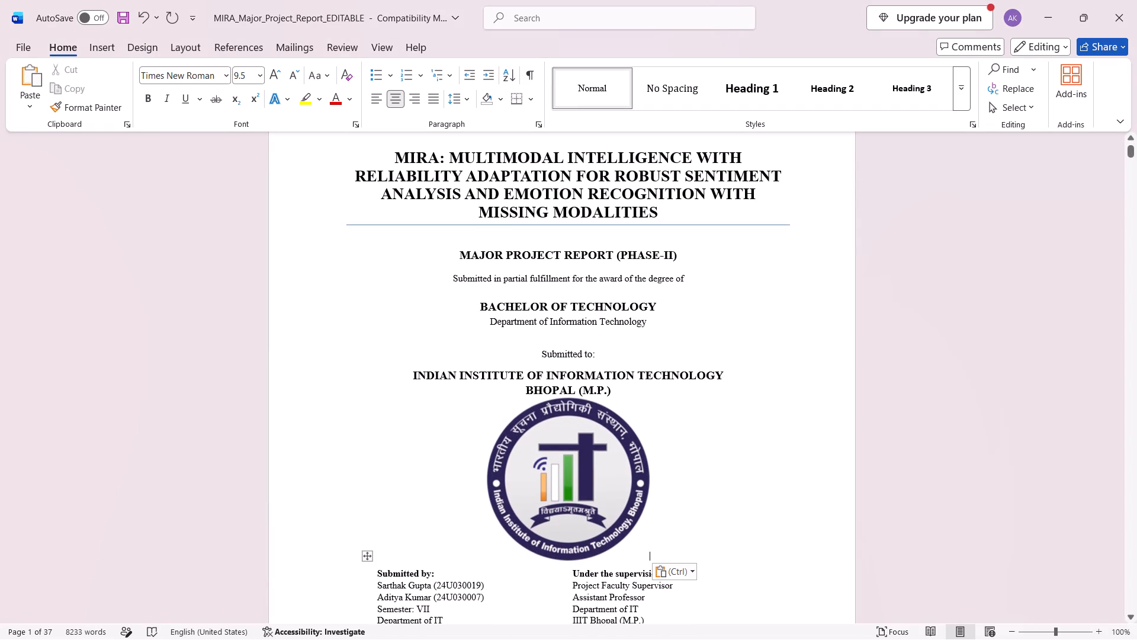
left_click(507, 251)
key("Left")
key("BackSpace")
key("BackSpace")
key("BackSpace")
key("BackSpace")
type("INOR")
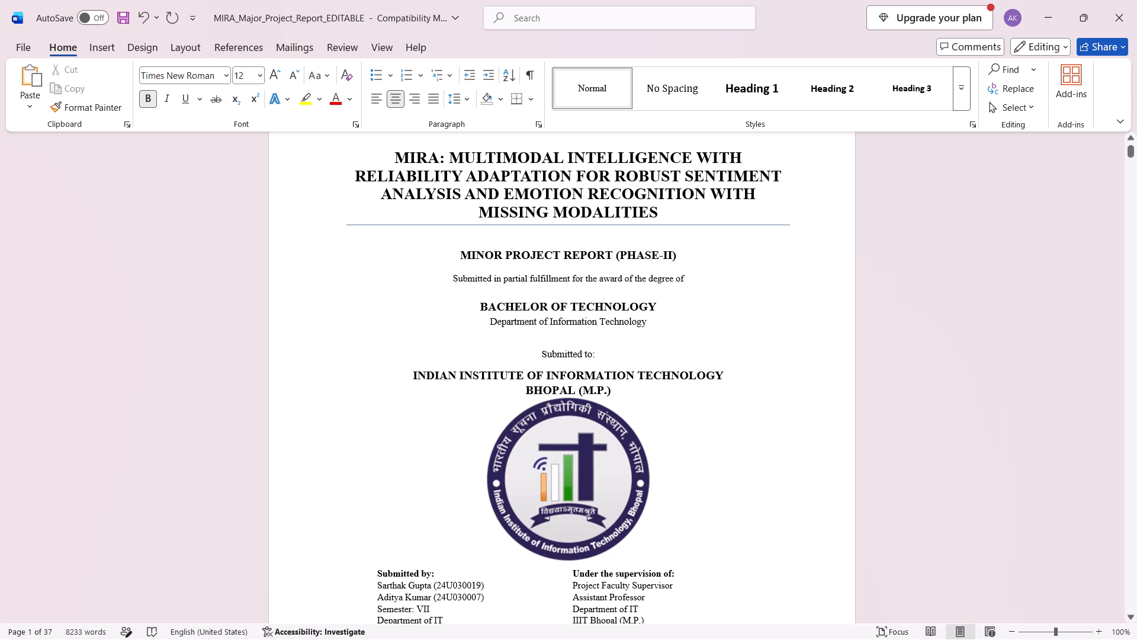
Replace "Project Faculty Supervisor" and "Assistant Professor" under "Under the supervision of:" on the cover page with the supervisor's name, prefixed "Dr.".
scroll(676, 362, "down", 1)
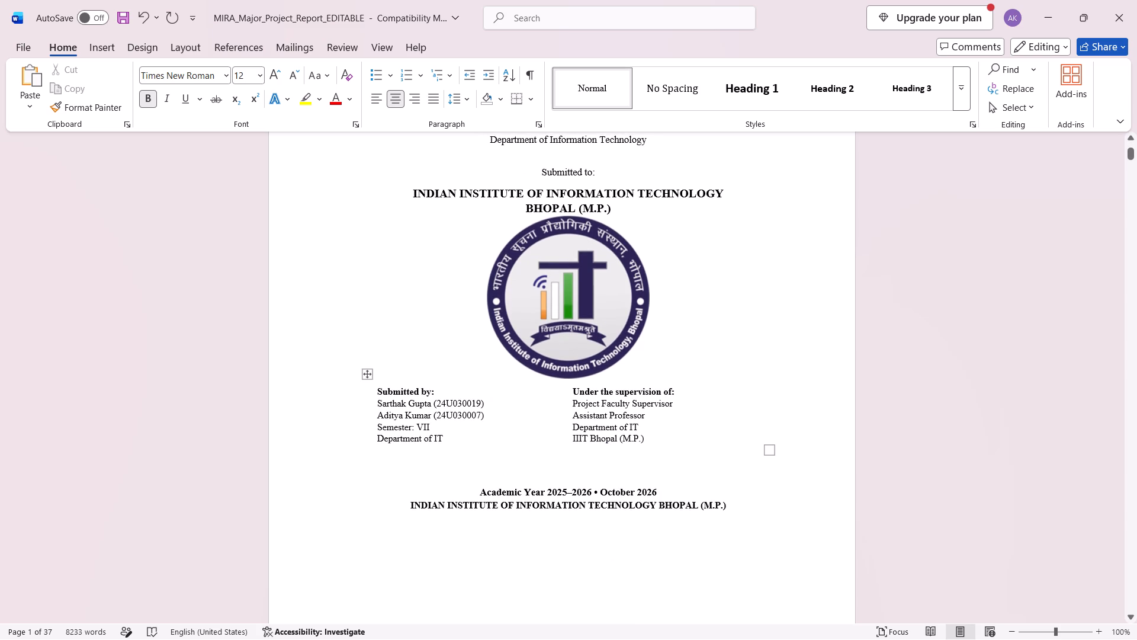
scroll(740, 511, "up", 1)
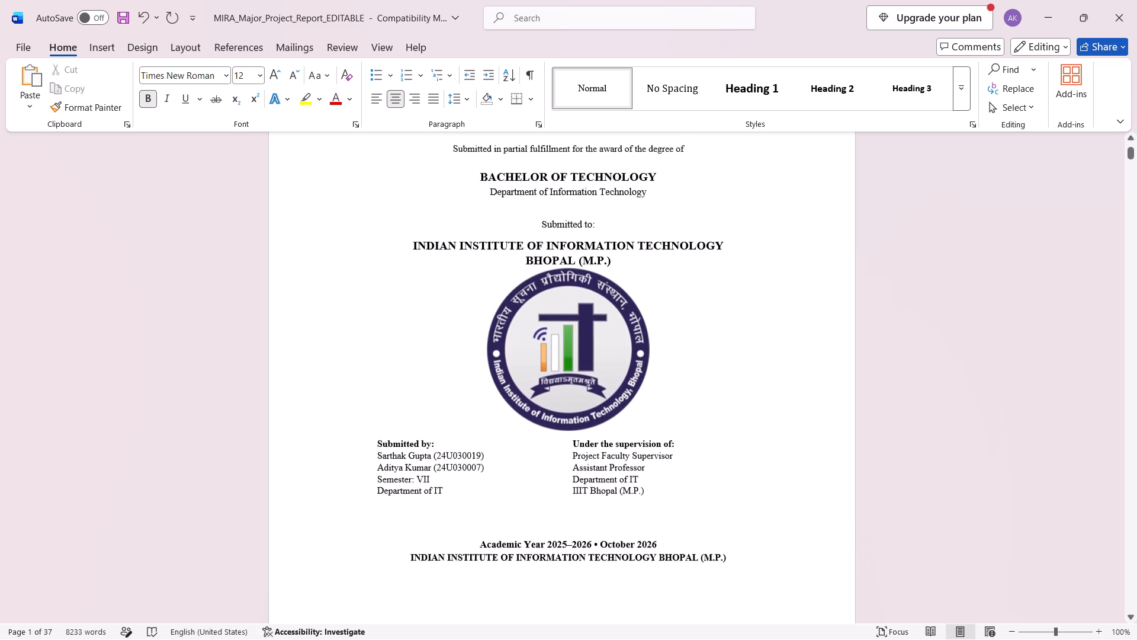
scroll(740, 511, "up", 1)
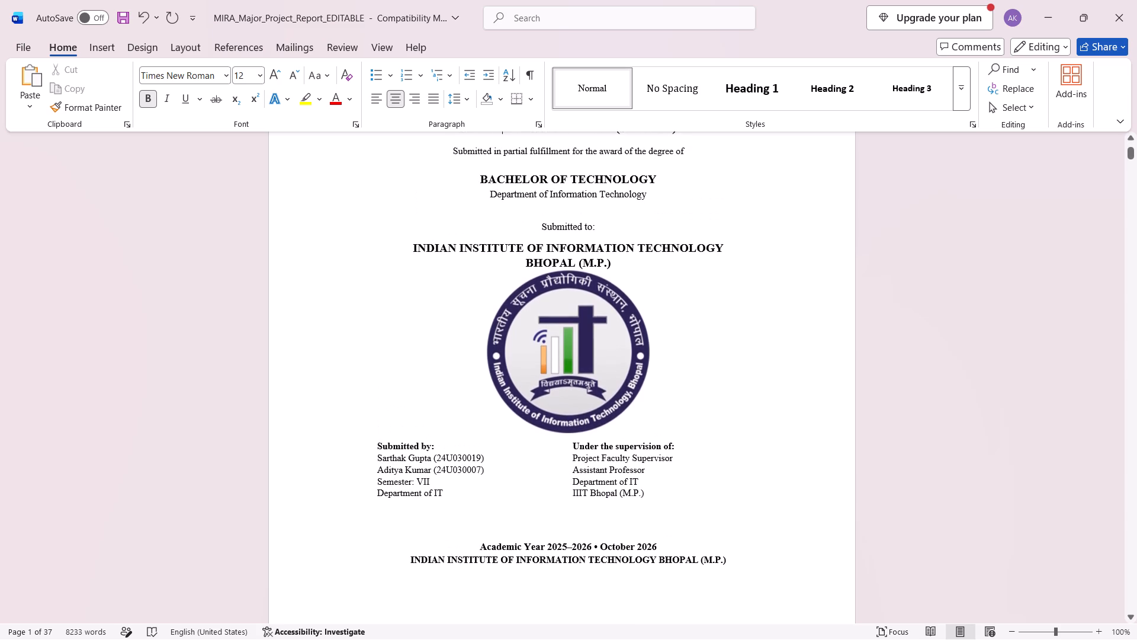
scroll(740, 511, "up", 2)
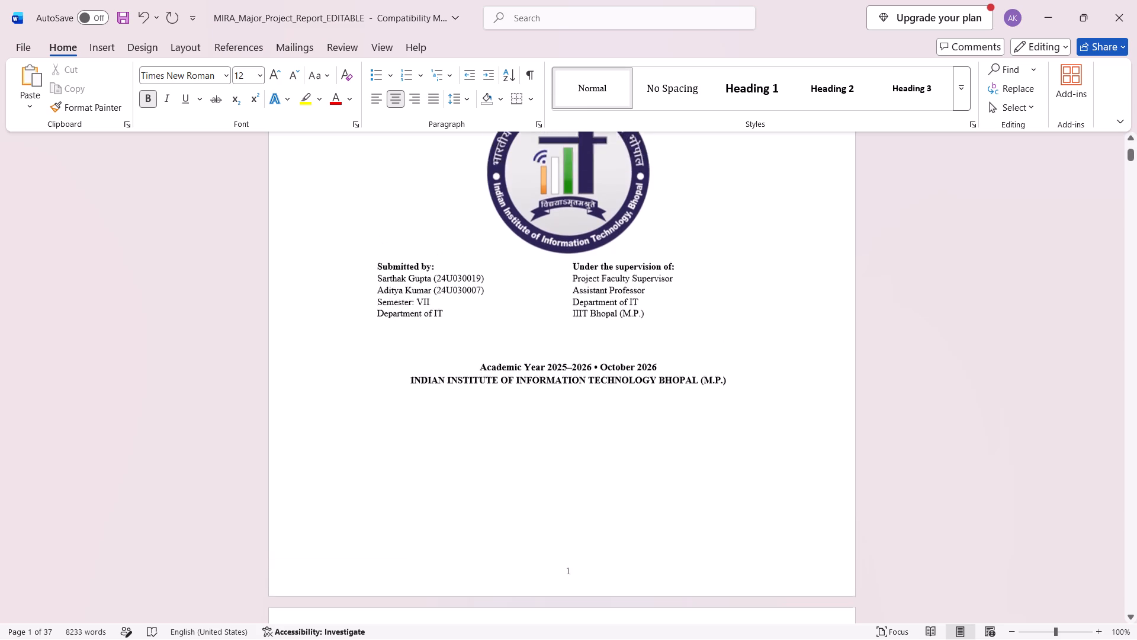
scroll(740, 511, "up", 1)
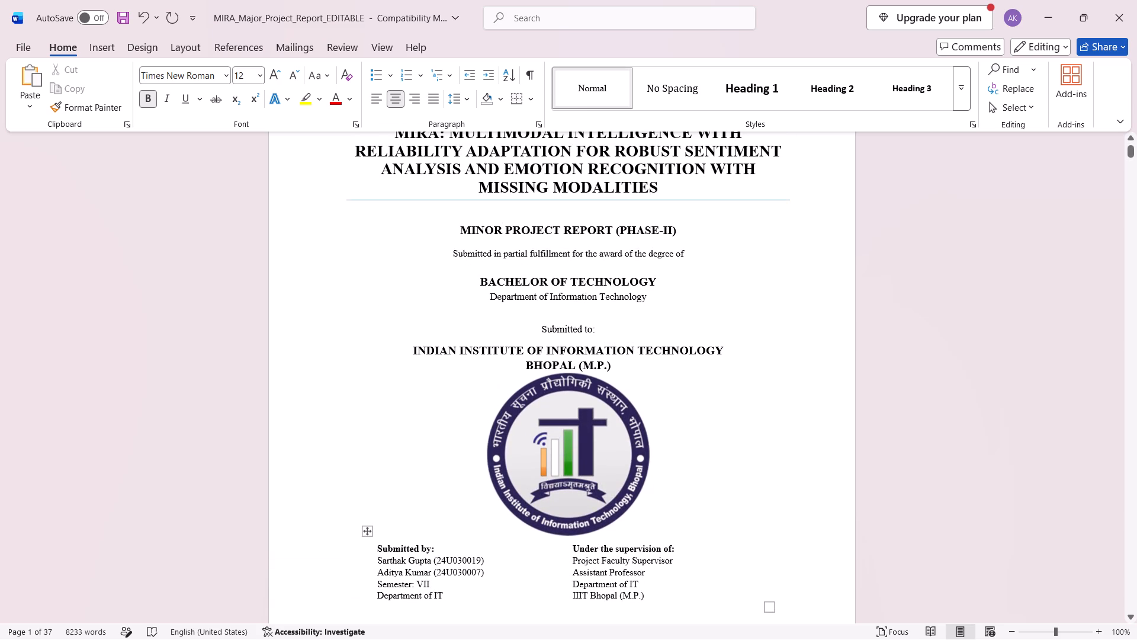
left_click(670, 567)
key("BackSpace")
key("BackSpace")
key("BackSpace")
key("BackSpace")
key("BackSpace")
key("BackSpace")
key("BackSpace")
key("BackSpace")
key("BackSpace")
key("BackSpace")
key("BackSpace")
key("BackSpace")
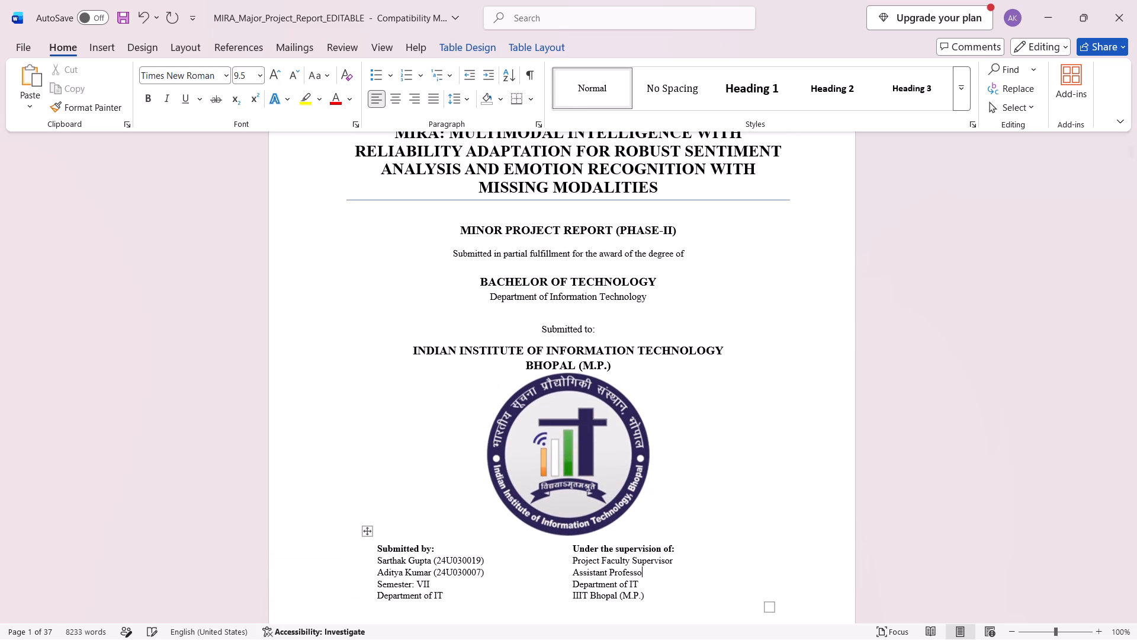
key("BackSpace")
key("BackSpace")
key("BackSpace")
key("BackSpace")
key("BackSpace")
key("BackSpace")
key("BackSpace")
key("BackSpace")
key("BackSpace")
key("BackSpace")
key("BackSpace")
key("BackSpace")
key("BackSpace")
key("BackSpace")
key("BackSpace")
key("BackSpace")
key("BackSpace")
key("BackSpace")
key("BackSpace")
key("BackSpace")
key("BackSpace")
key("BackSpace")
key("BackSpace")
key("BackSpace")
key("BackSpace")
key("BackSpace")
key("BackSpace")
key("BackSpace")
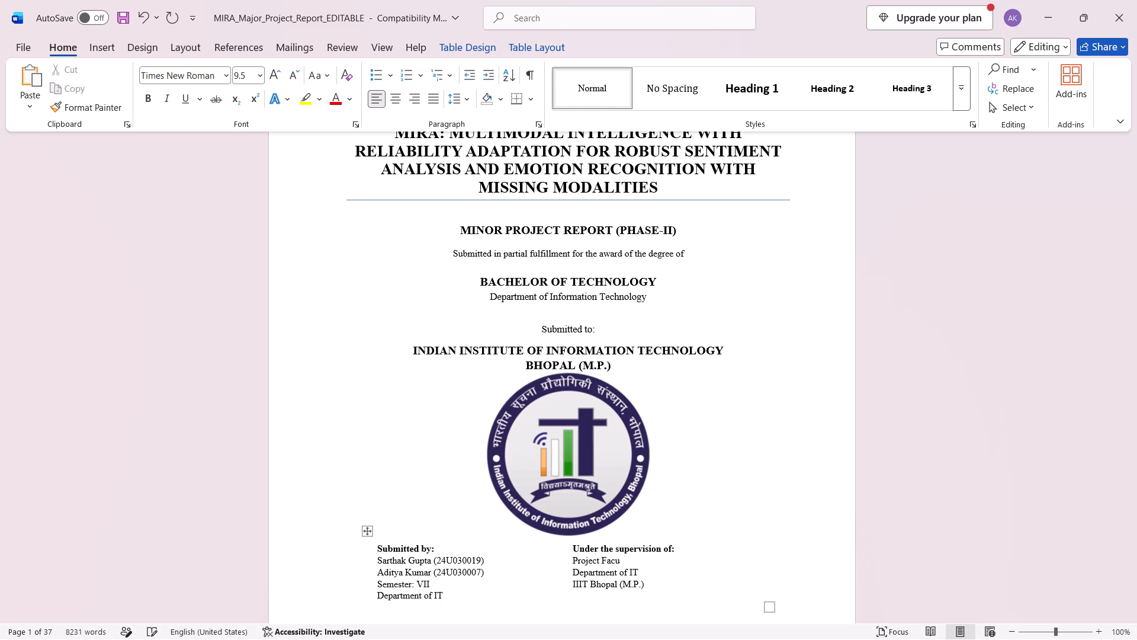
key("BackSpace")
key("BackSpace")
key("BackSpace")
key("BackSpace")
key("BackSpace")
key("BackSpace")
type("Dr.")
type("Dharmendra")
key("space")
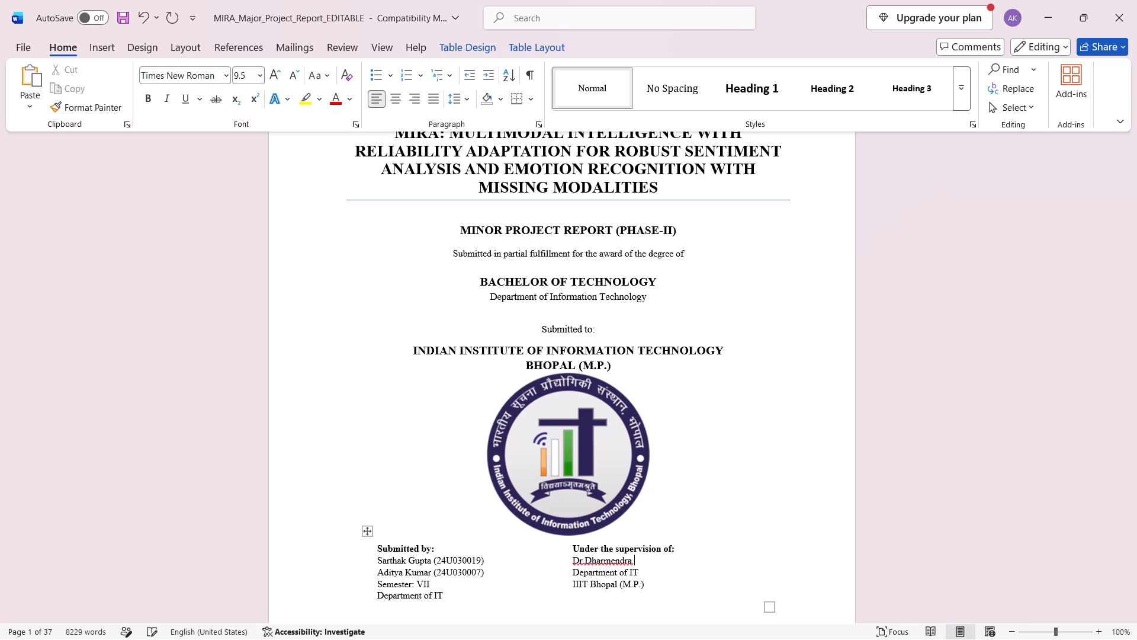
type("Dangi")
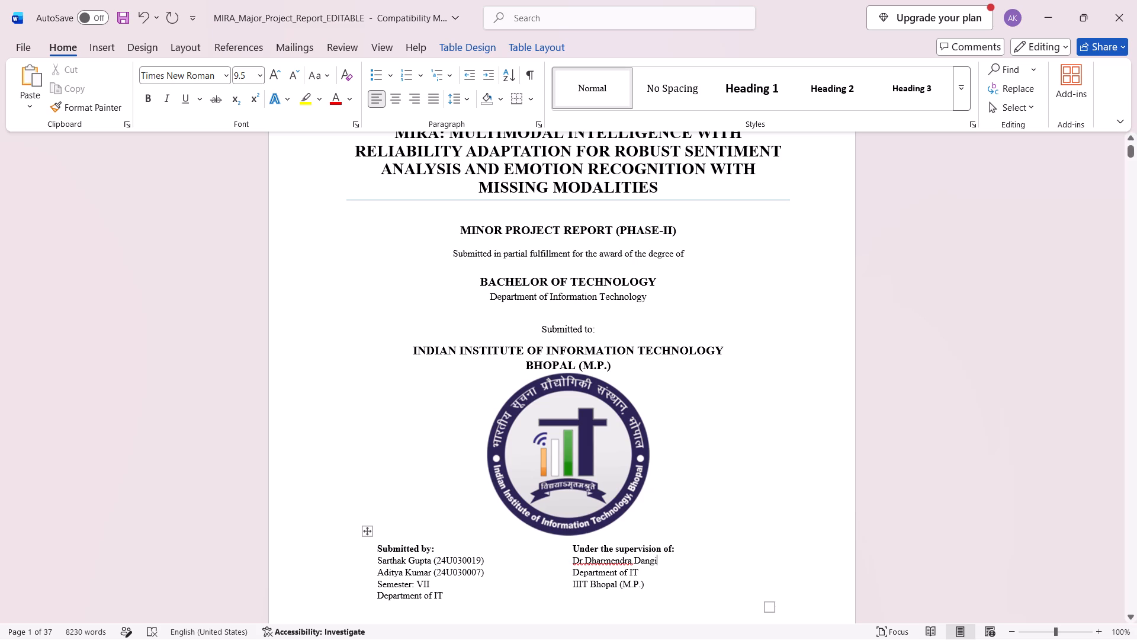
left_click(587, 562)
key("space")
Change the semester in the cover page's "Submitted by:" block to V.
left_click(435, 580)
key("BackSpace")
key("BackSpace")
scroll(587, 472, "up", 2)
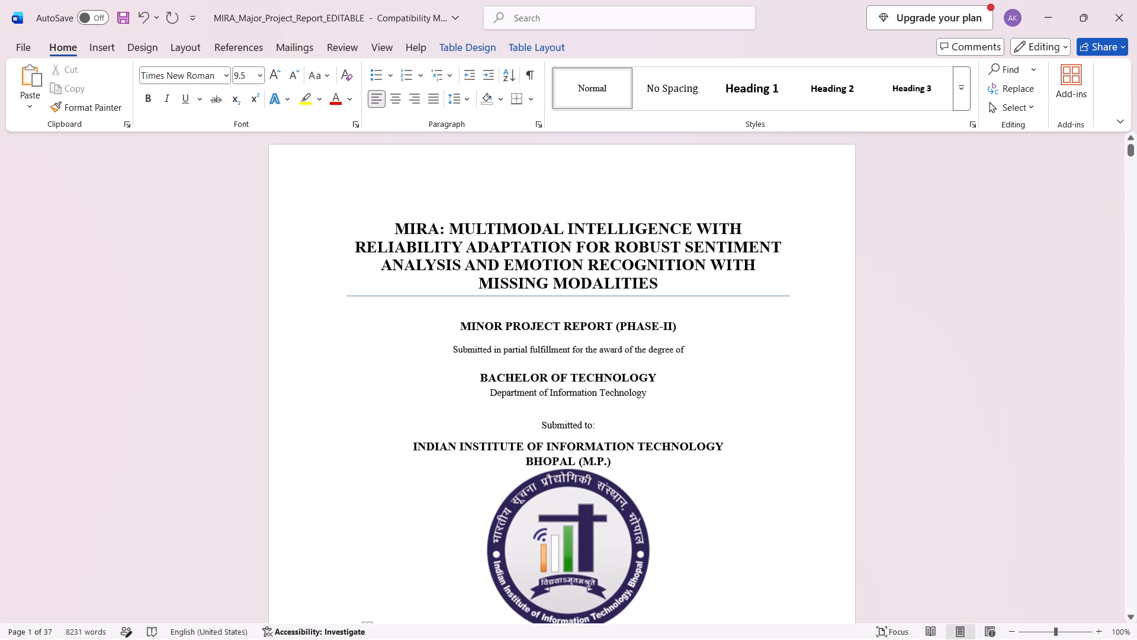
left_click(587, 348)
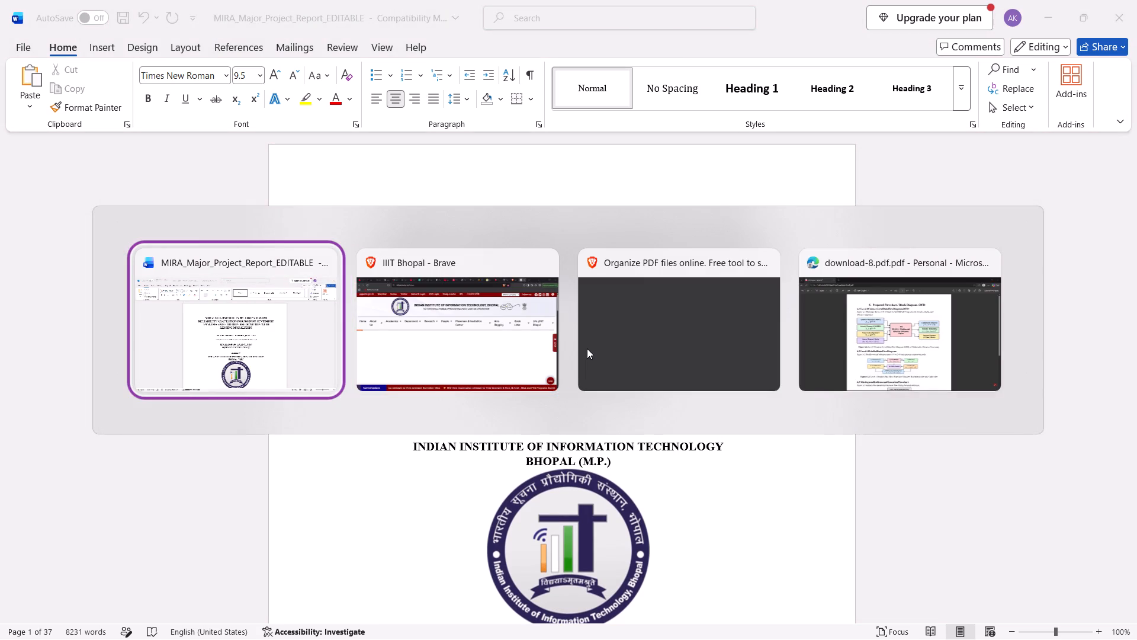
Open MIRA_Major_Project_Report_Formatted (1) from the desktop, examine its cover page layout, and close the document.
double_click(310, 572)
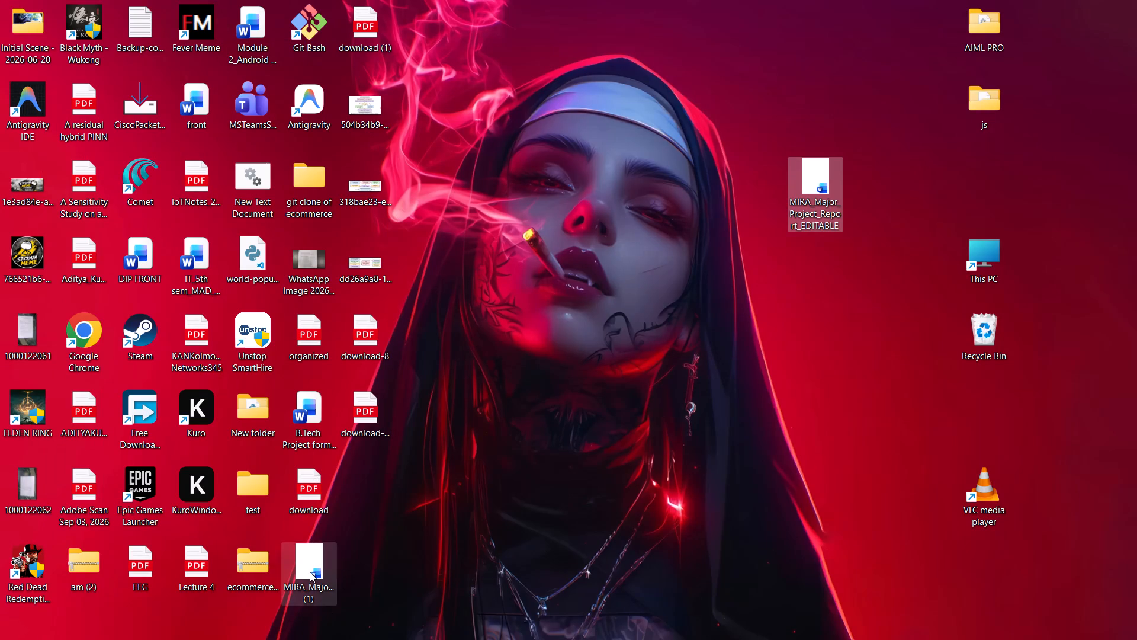
scroll(587, 485, "down", 1)
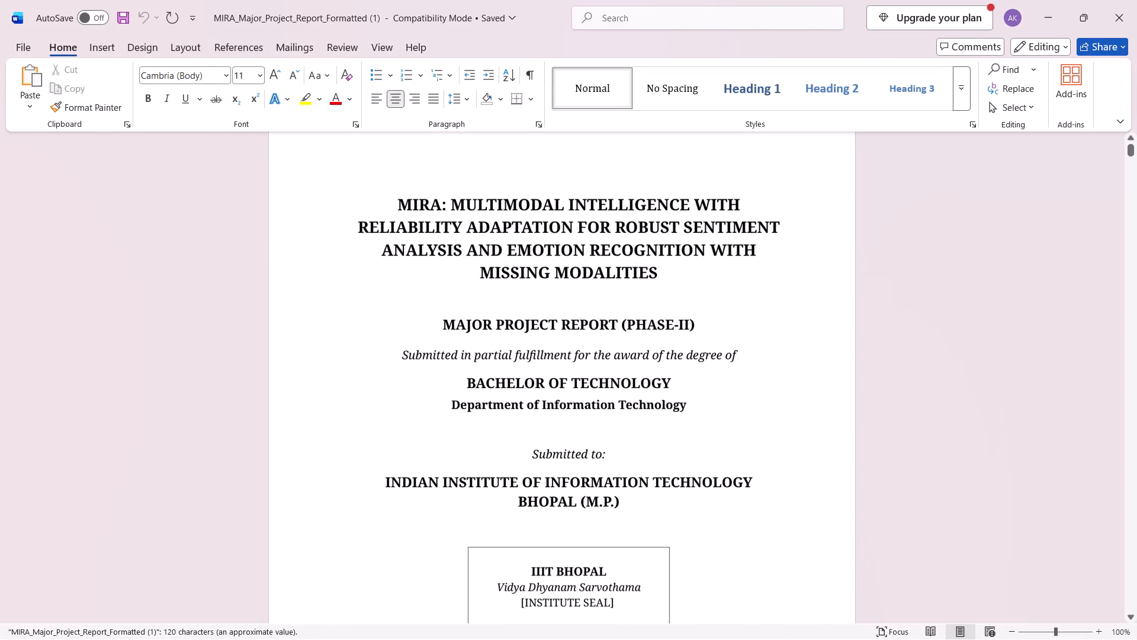
scroll(587, 485, "down", 2)
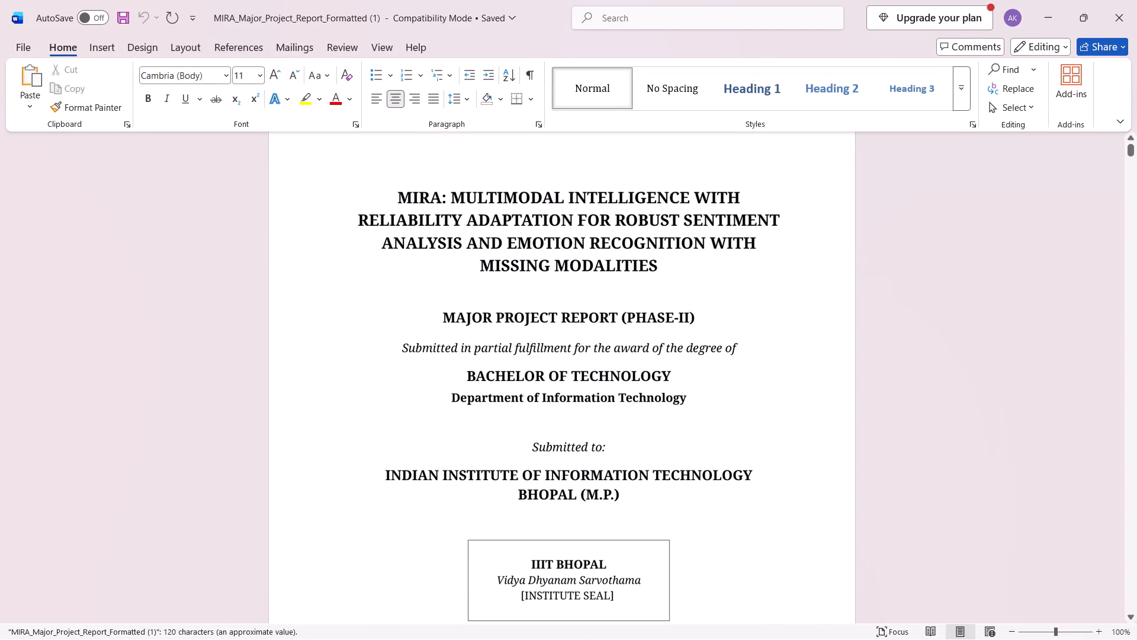
scroll(587, 485, "down", 2)
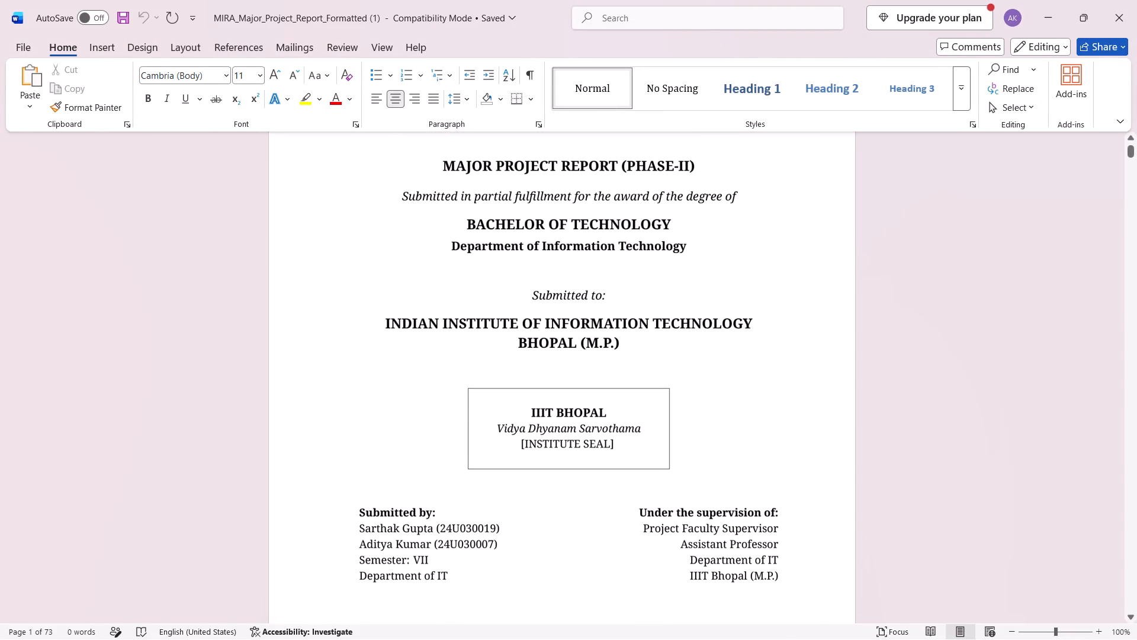
scroll(587, 485, "right", 3)
left_click(1109, 0)
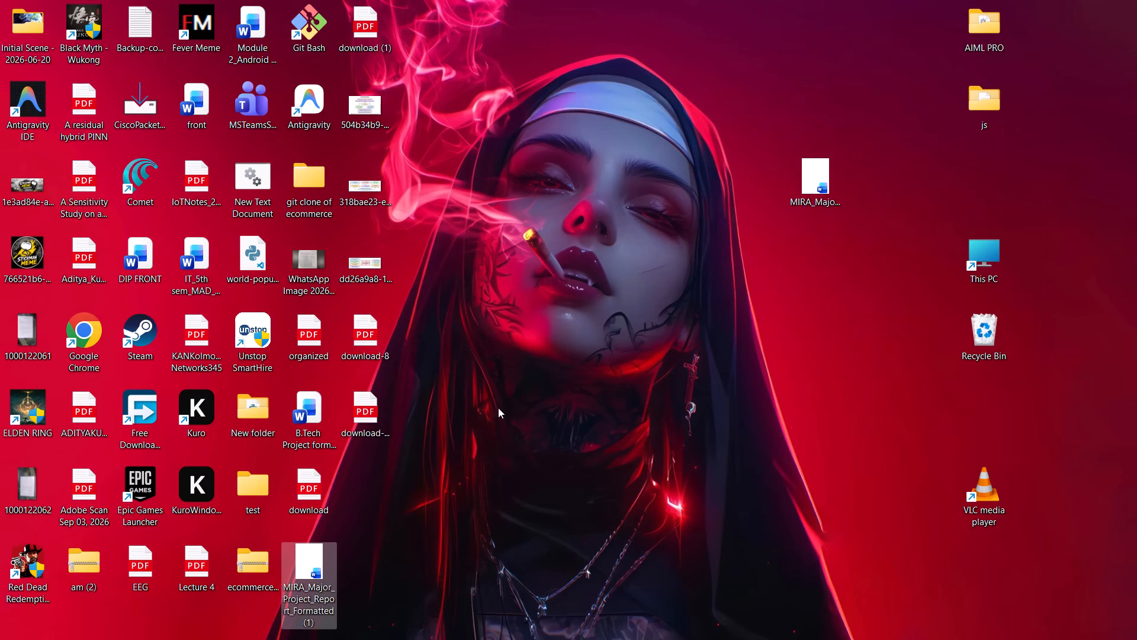
Open the "B.Tech Project format - 2026" document from the desktop to consult its guidelines.
double_click(308, 408)
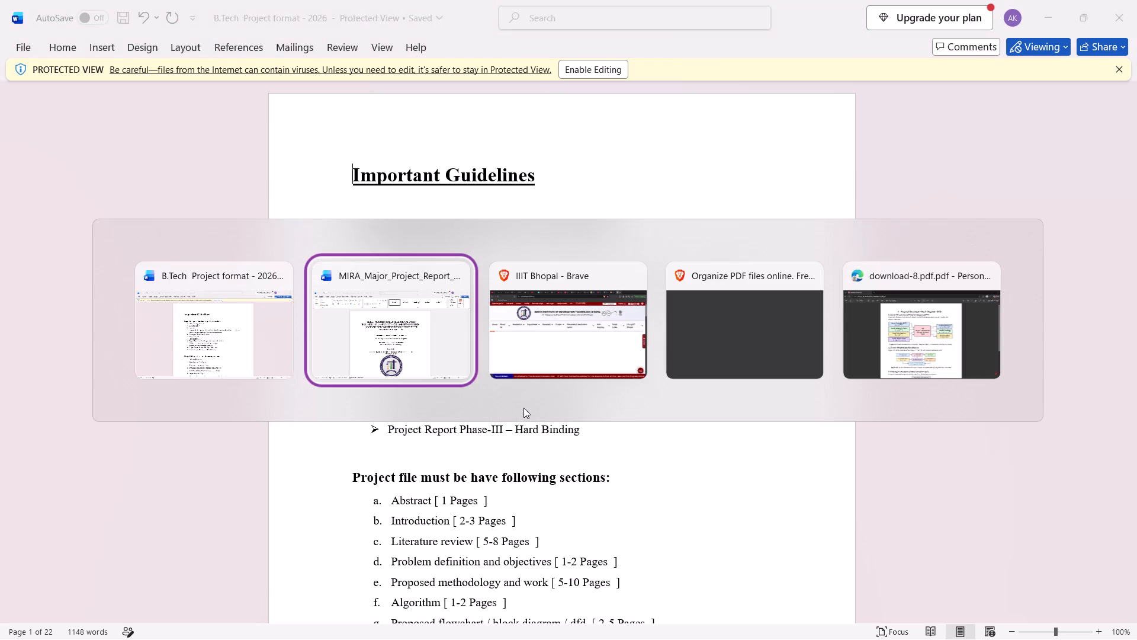
In the editable MIRA report, set the cover page's "MINOR PROJECT REPORT (PHASE-II)" line to 14 pt.
left_click_drag(679, 283, 416, 217)
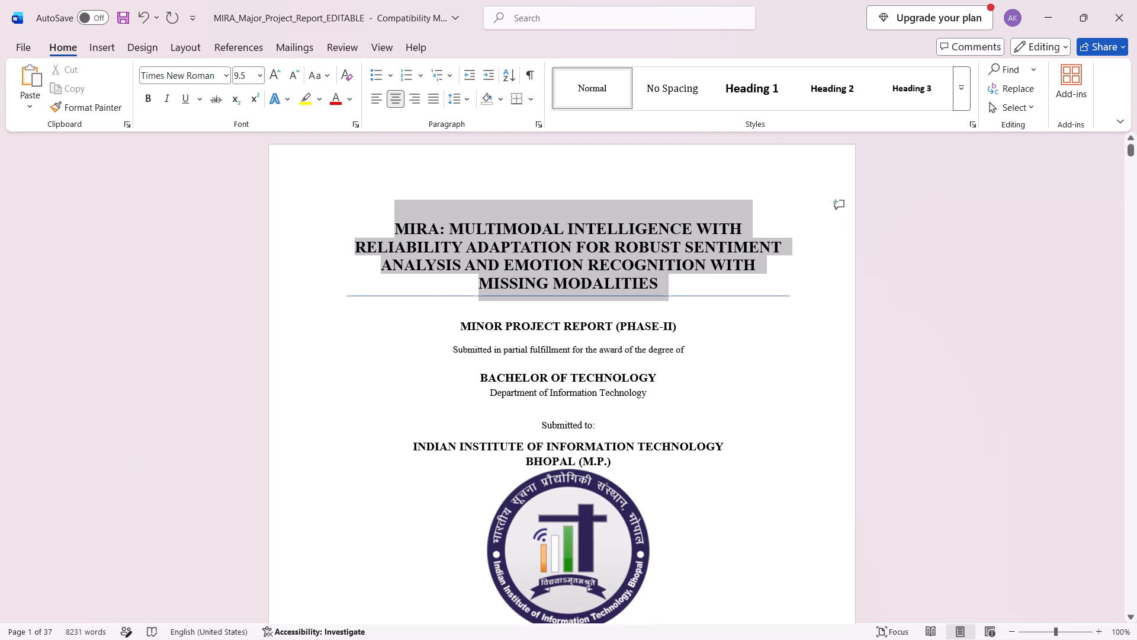
left_click_drag(416, 217, 410, 228)
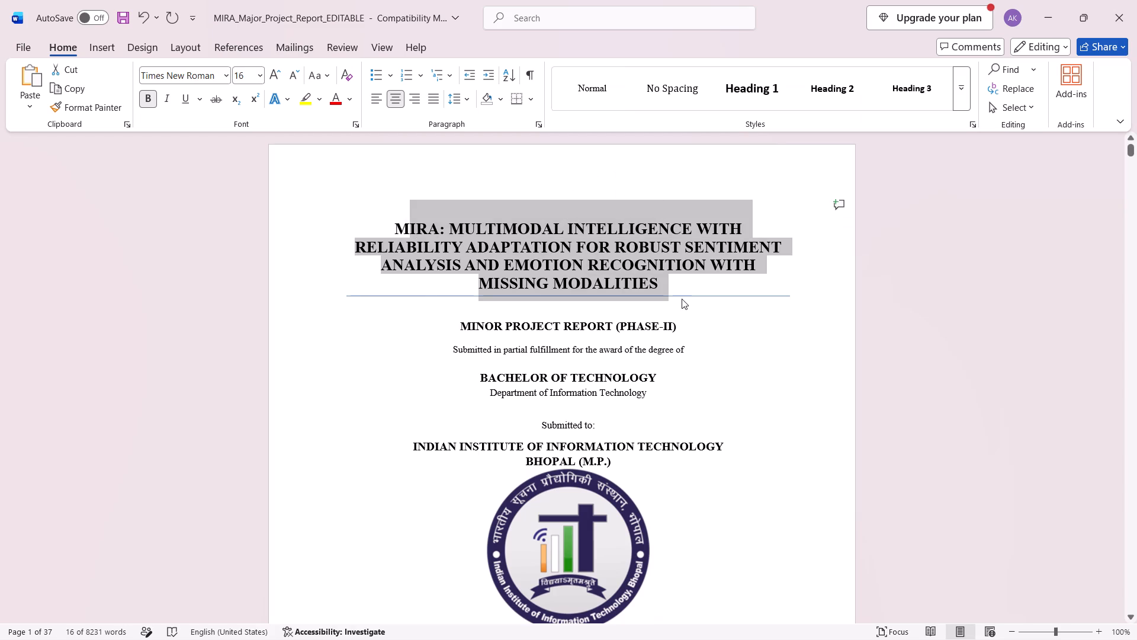
left_click(687, 319)
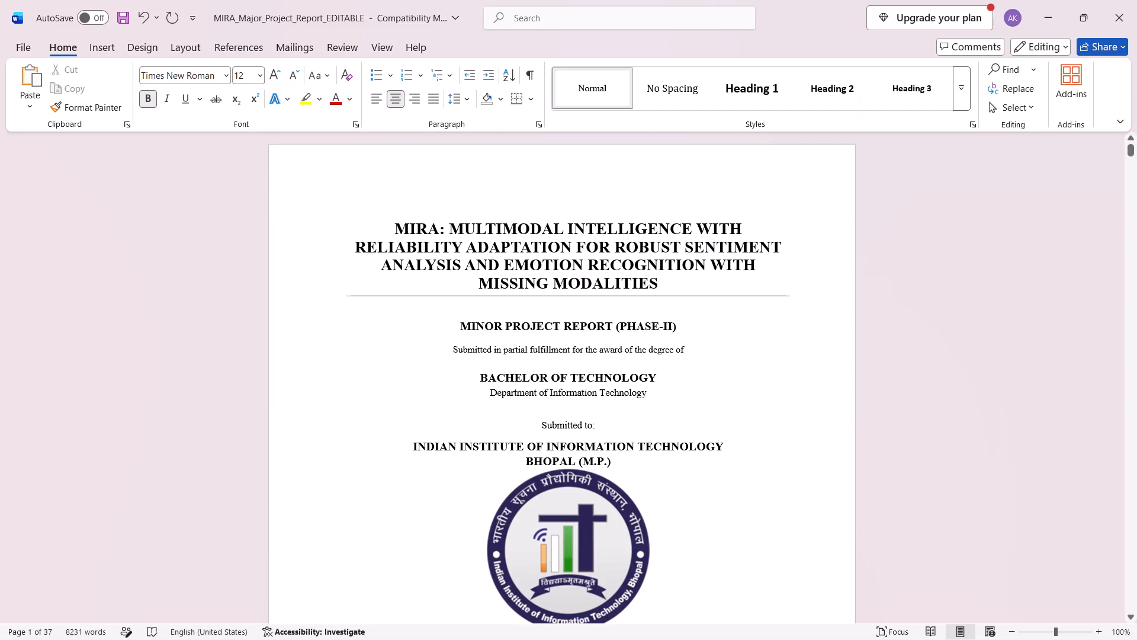
left_click_drag(678, 327, 465, 329)
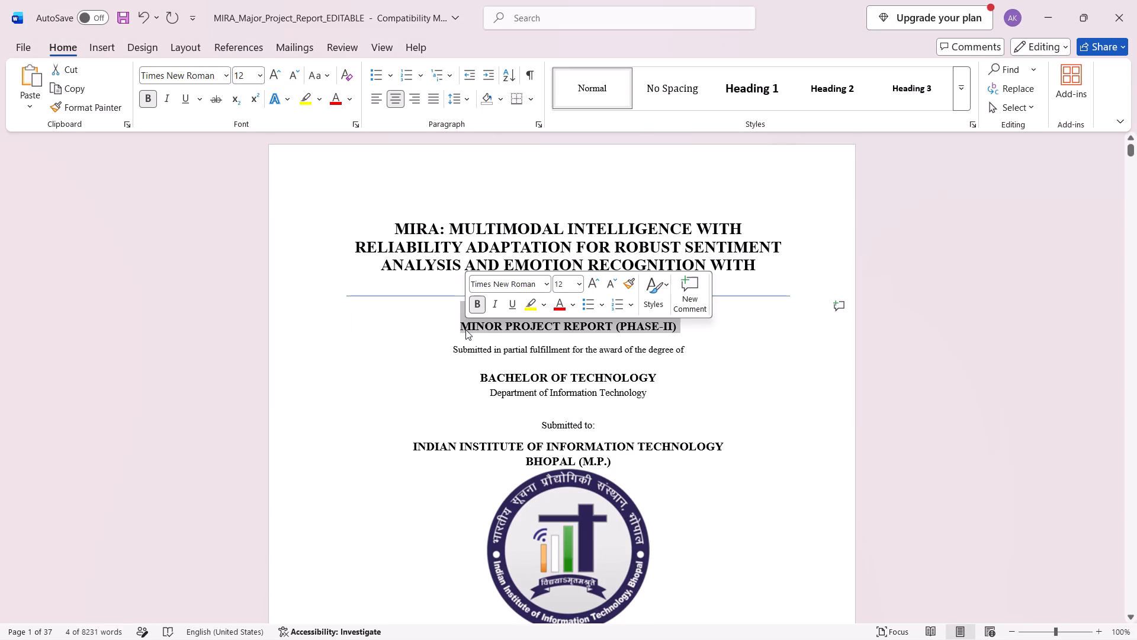
left_click(579, 288)
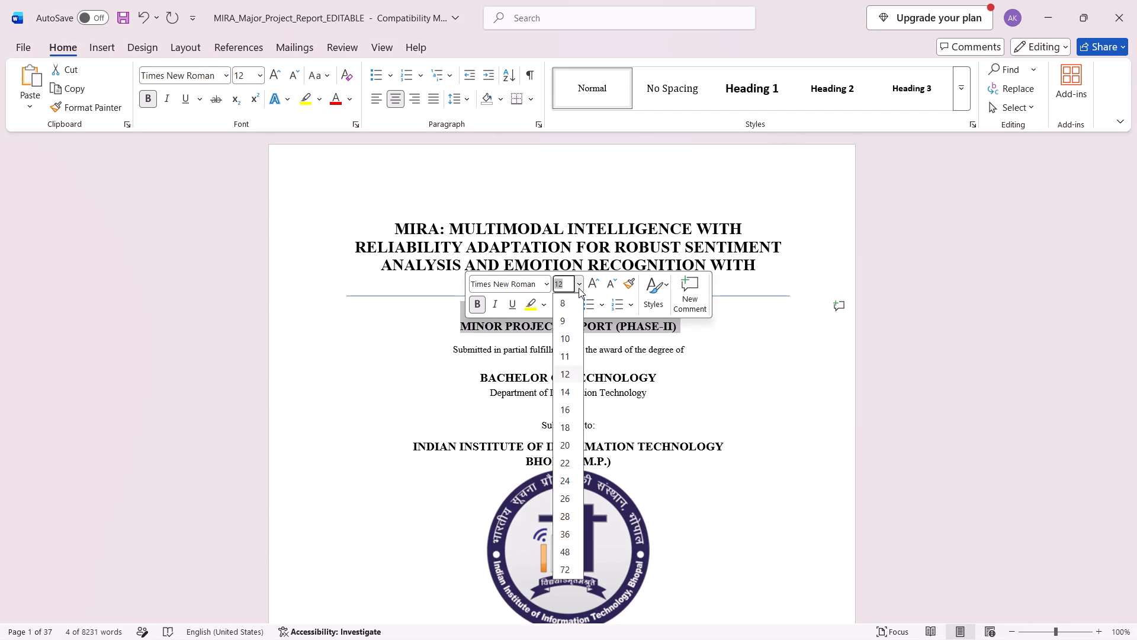
left_click(568, 394)
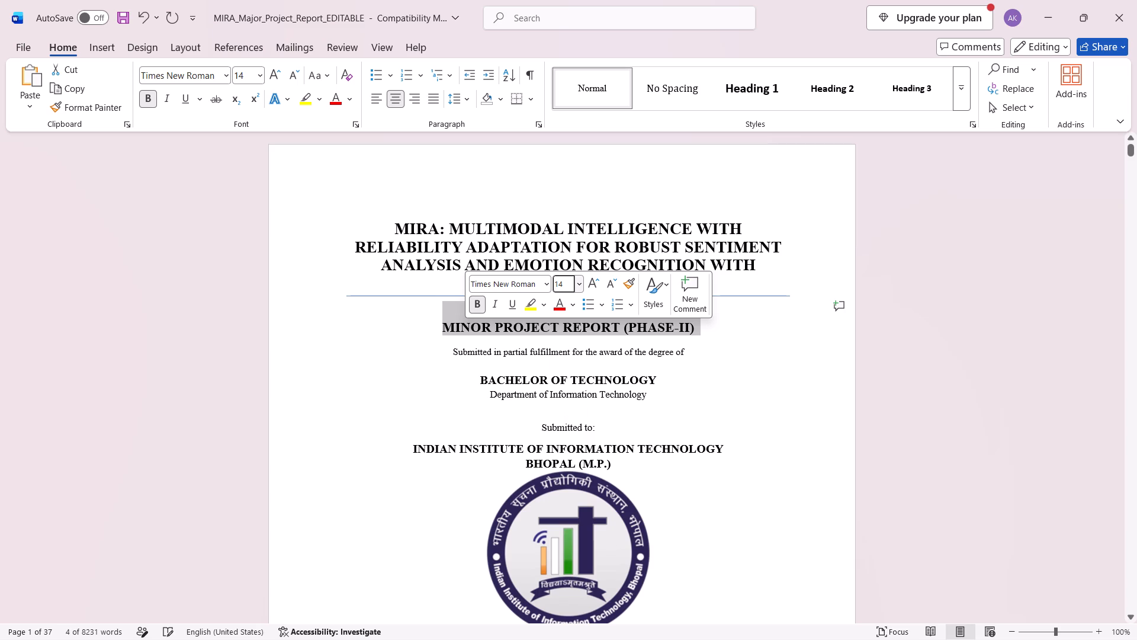
Change "PHASE-II" to "PHASE-I" in the cover page's "MINOR PROJECT REPORT" line.
left_click(690, 327)
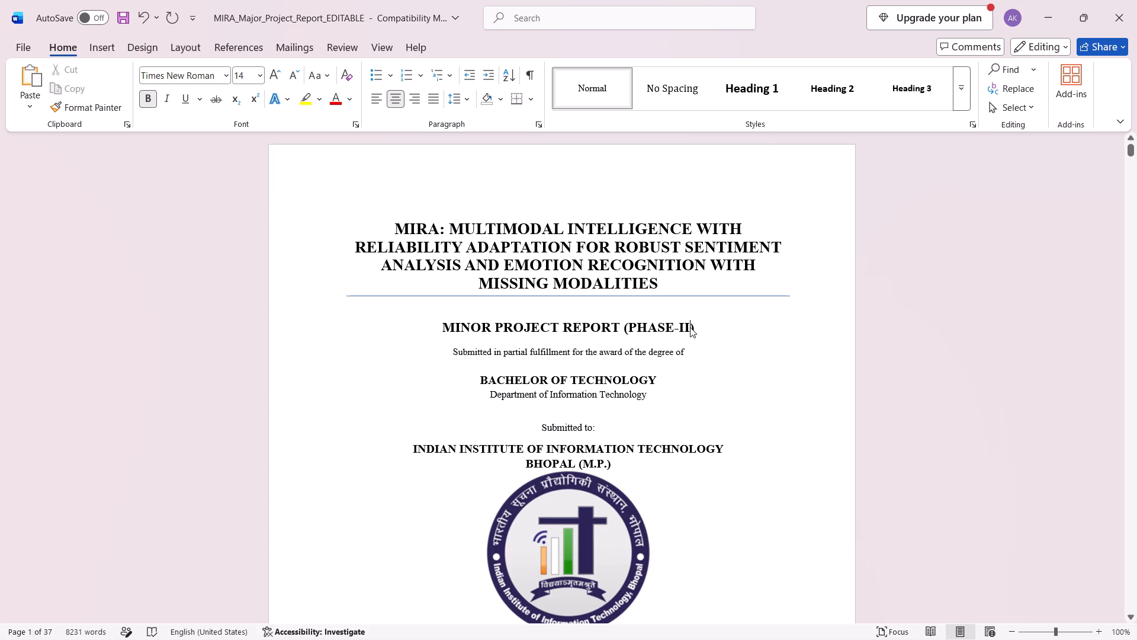
key("BackSpace")
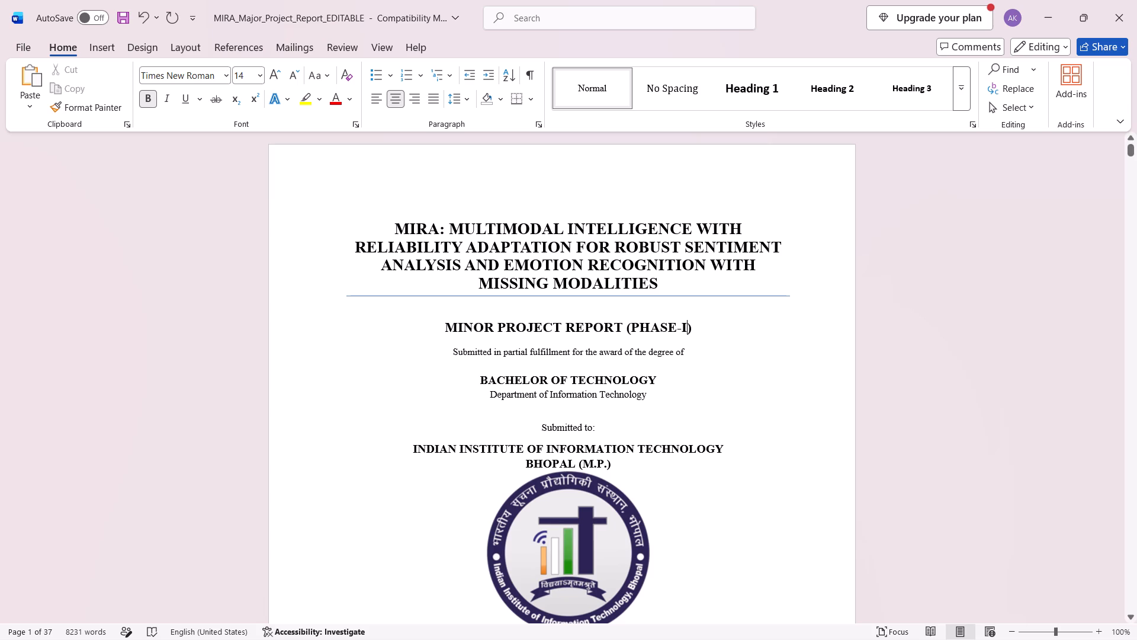
Set the "Submitted in partial fulfillment for the award of the degree of" line to 12 pt and "BACHELOR OF TECHNOLOGY" to 14 pt.
left_click_drag(691, 352, 438, 355)
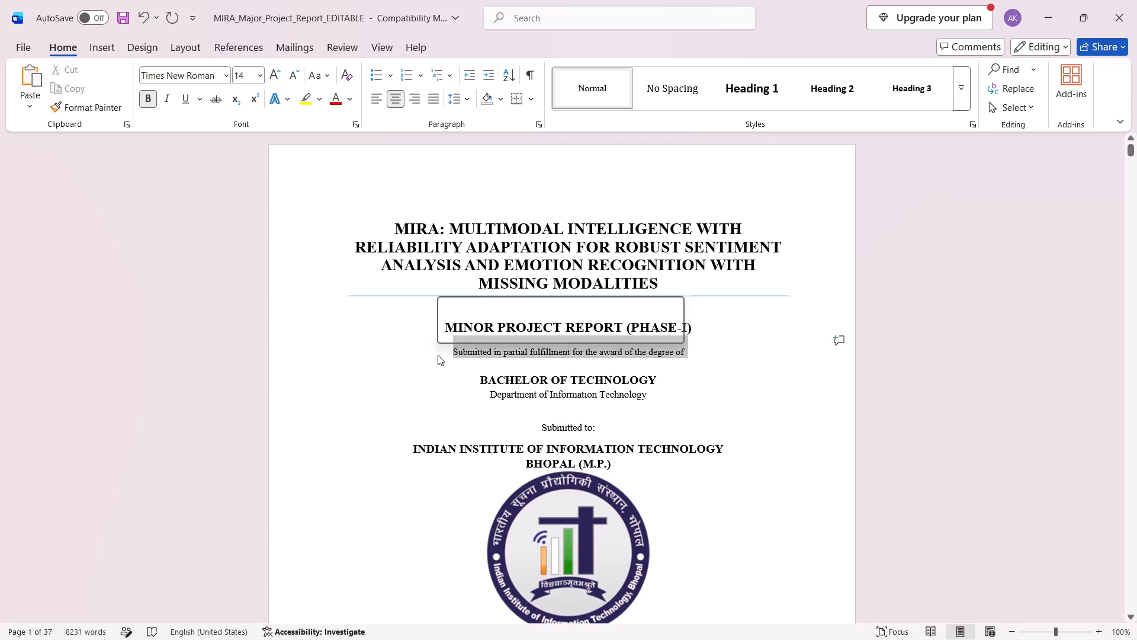
left_click(548, 312)
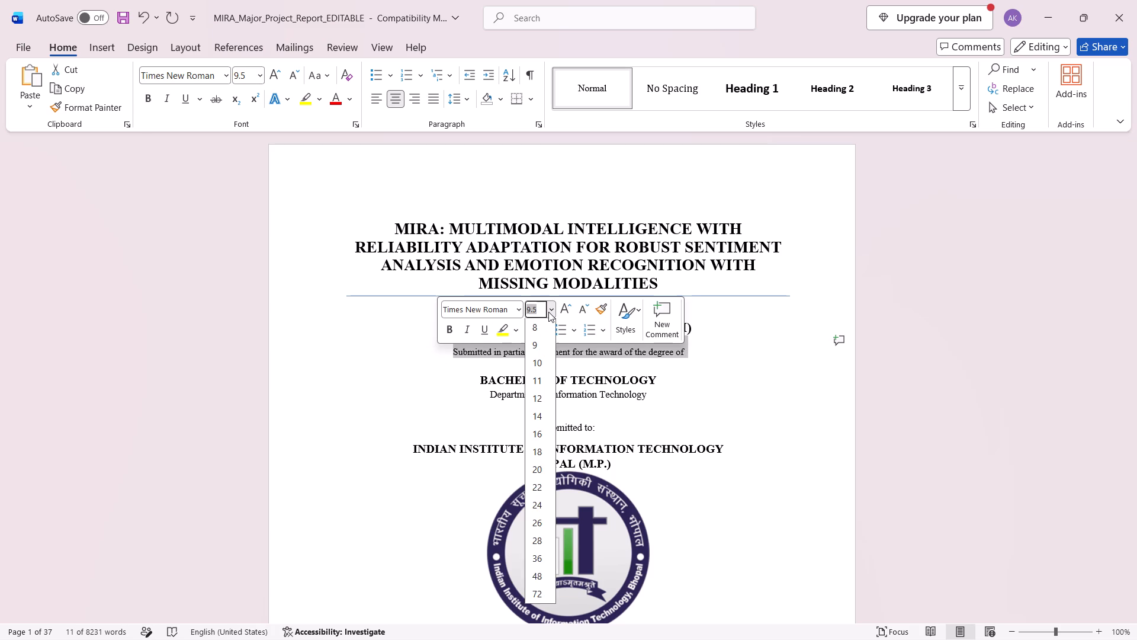
left_click(536, 394)
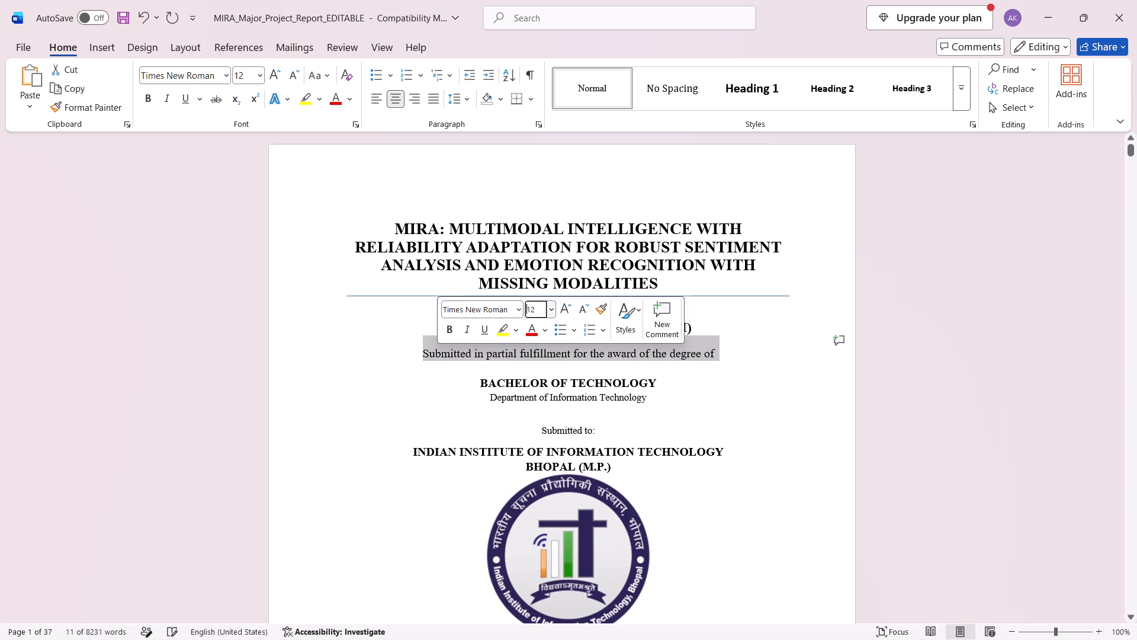
left_click_drag(664, 382, 469, 365)
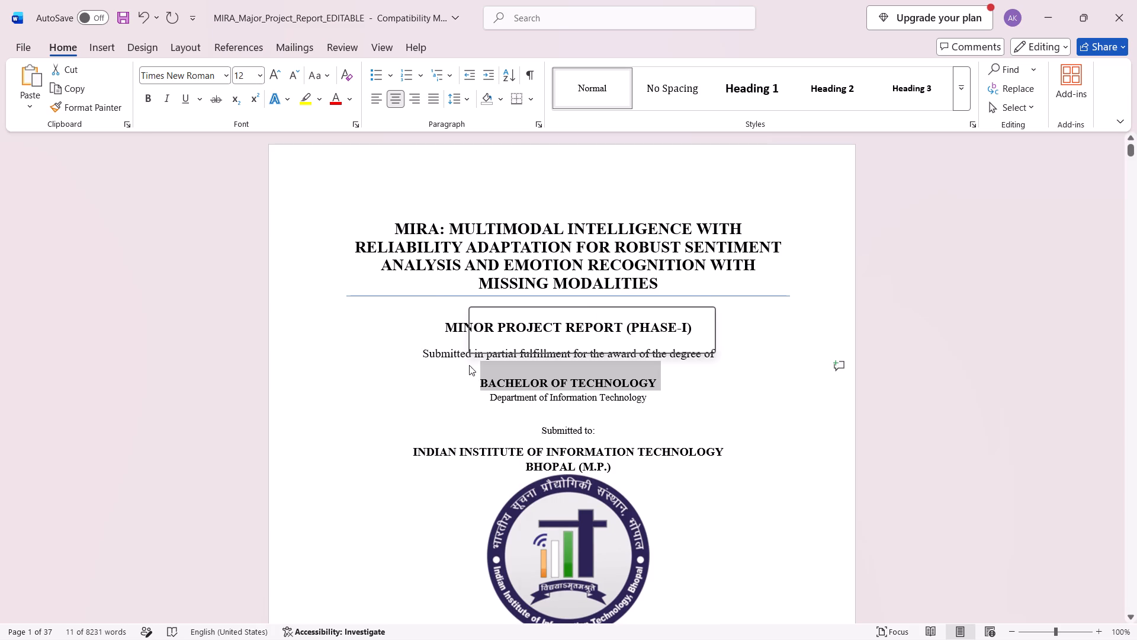
left_click(583, 320)
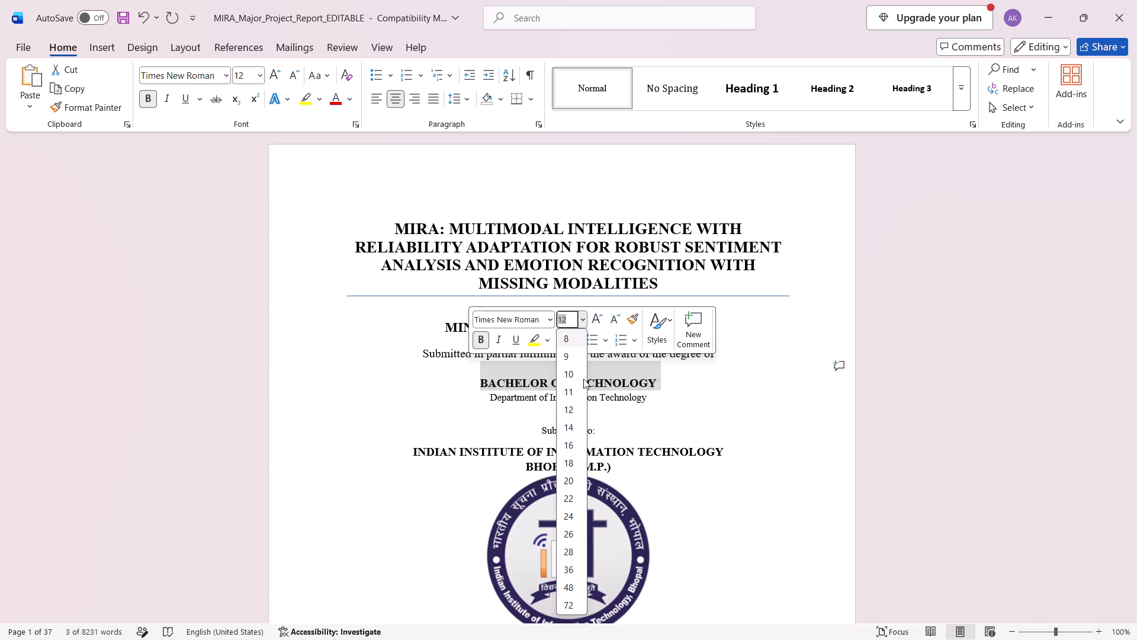
left_click(566, 425)
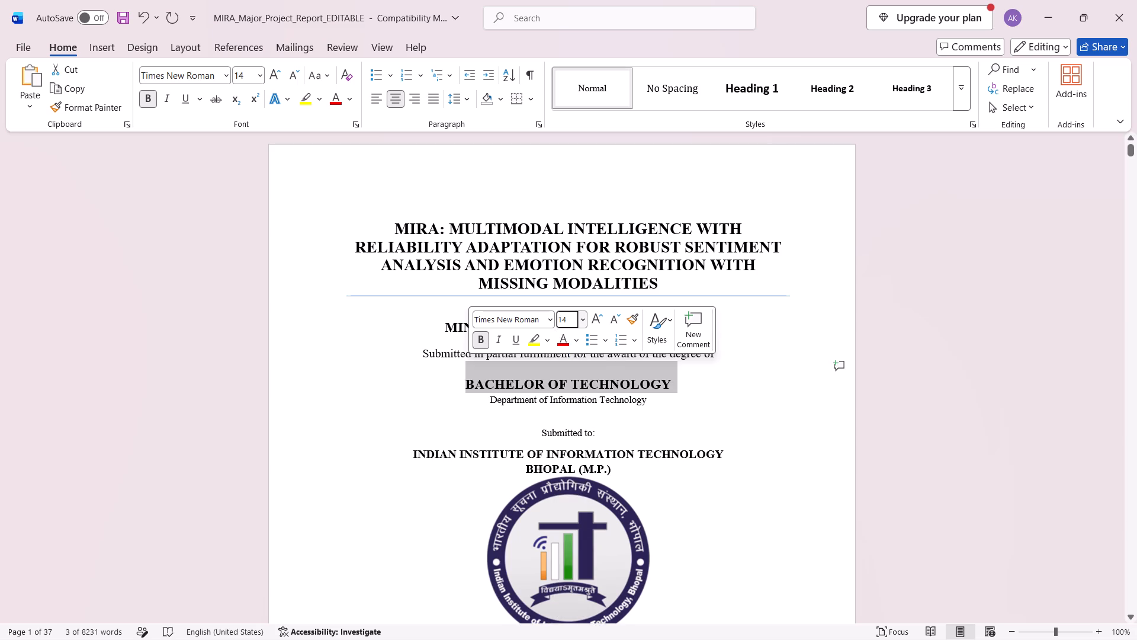
Set the cover page's "Department of Information Technology" and "Submitted to:" lines to 12 pt.
left_click_drag(651, 400, 501, 401)
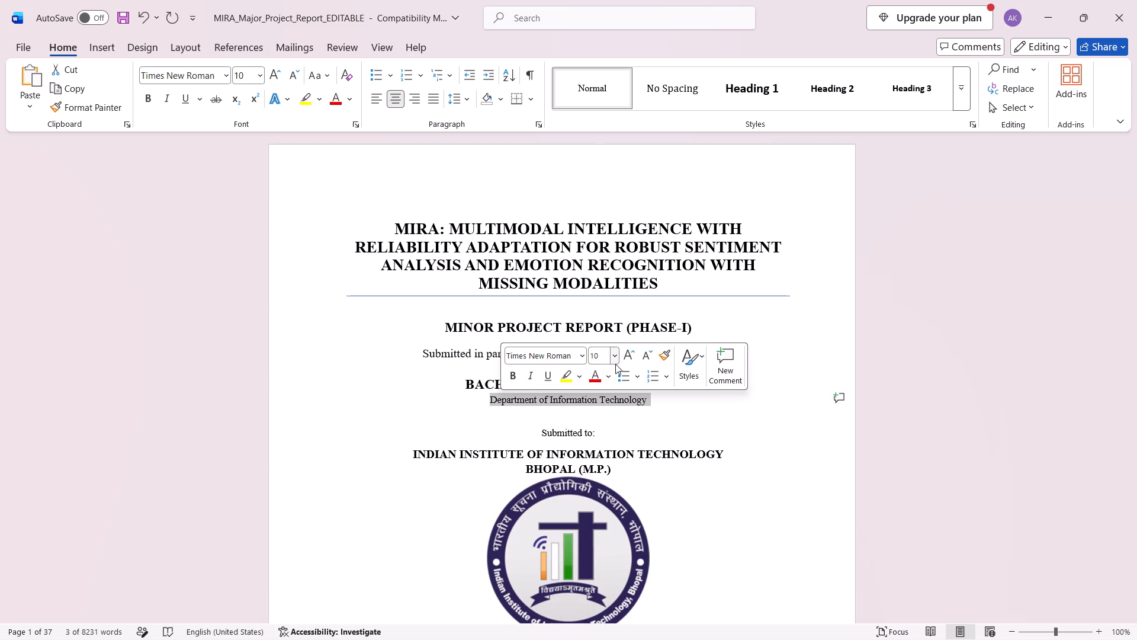
left_click(616, 363)
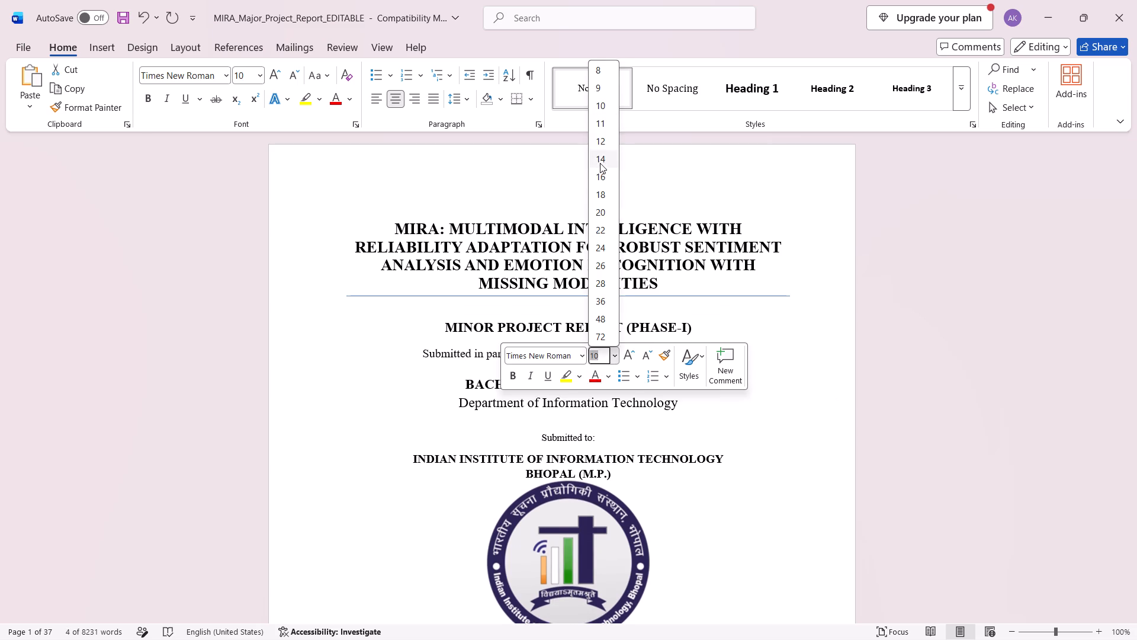
left_click(602, 138)
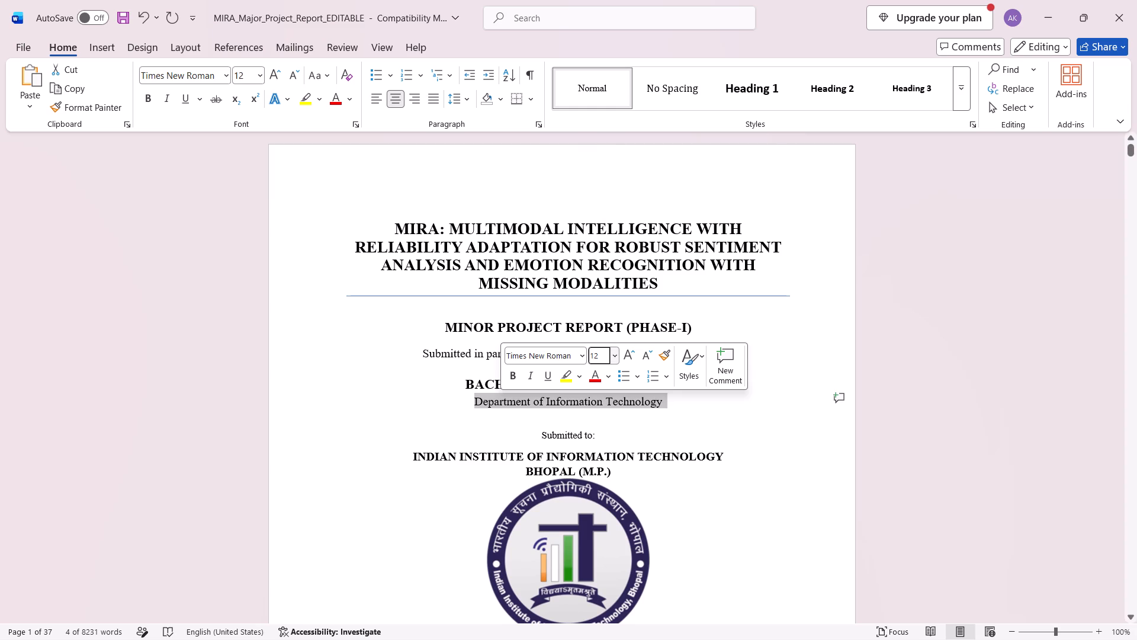
left_click_drag(597, 431, 547, 428)
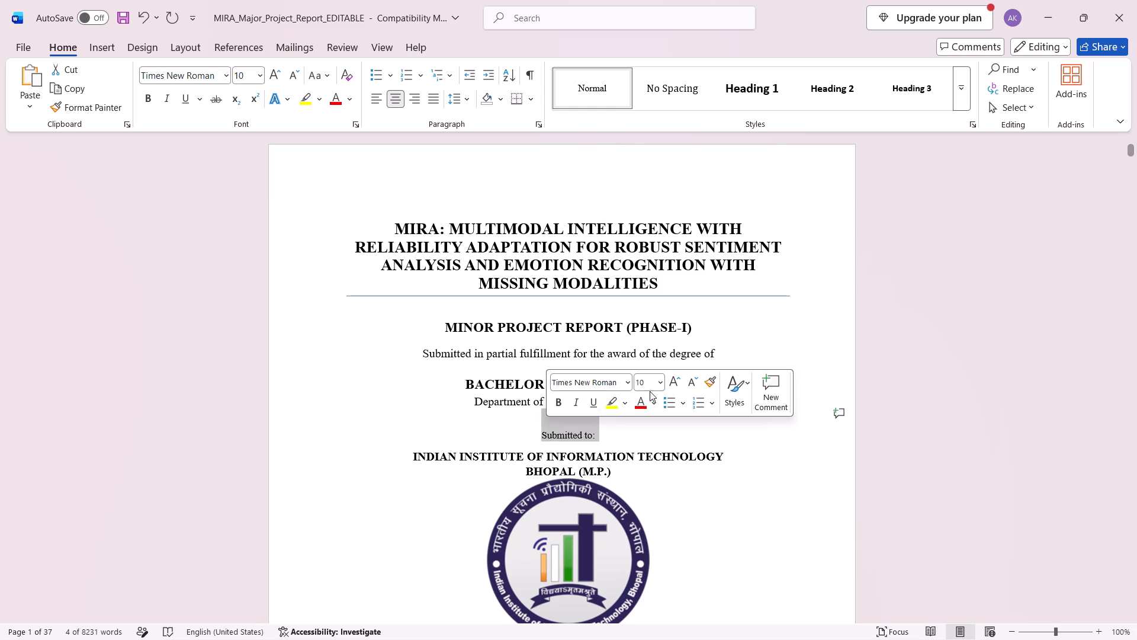
left_click(657, 379)
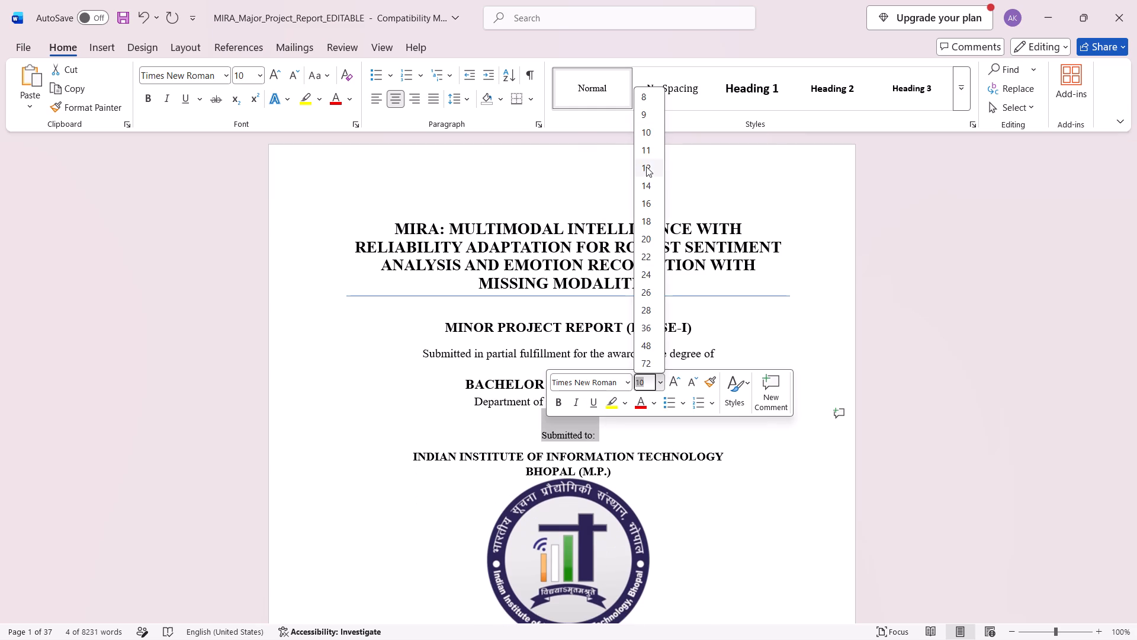
left_click(646, 167)
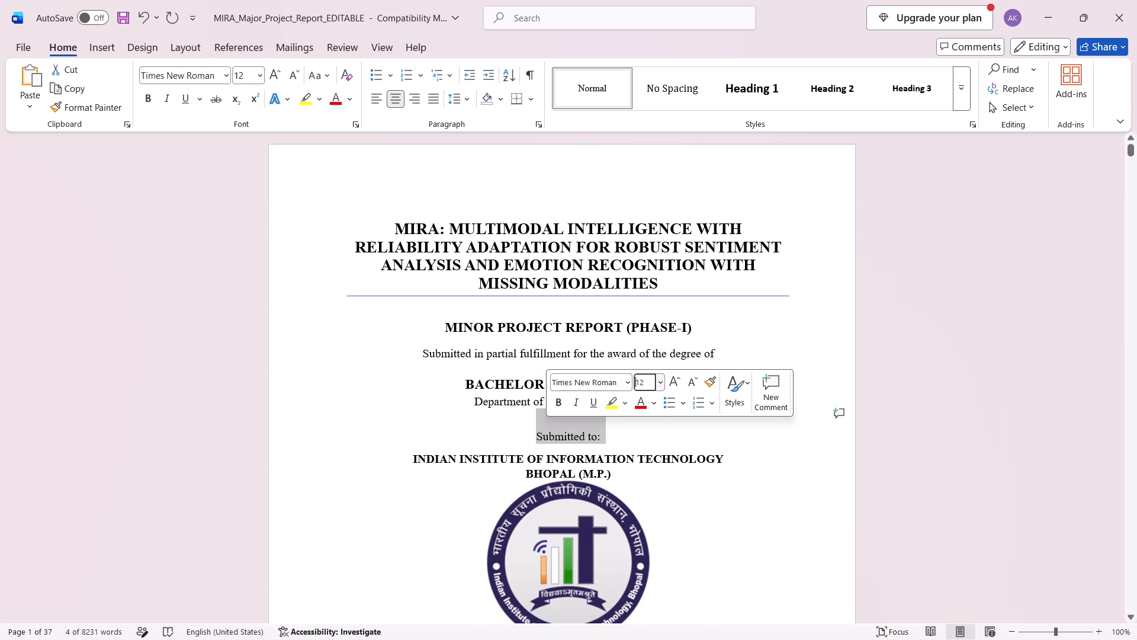
Change the font size of the cover page's "INDIAN INSTITUTE OF INFORMATION TECHNOLOGY BHOPAL (M.P.)" lines.
left_click_drag(624, 472, 392, 455)
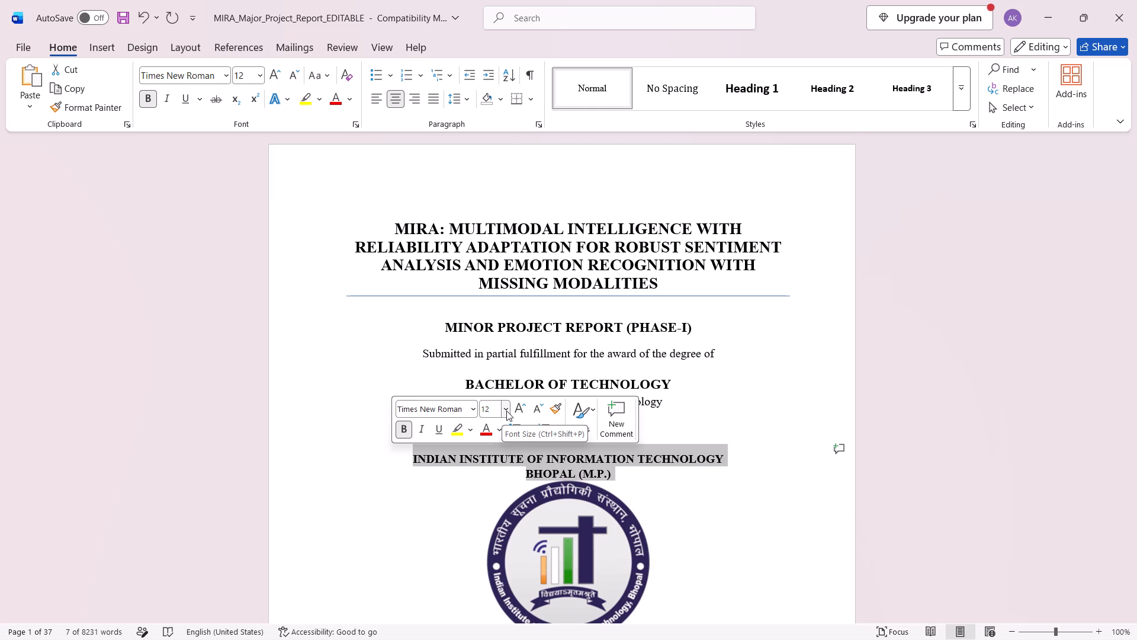
Set the cover page's "INDIAN INSTITUTE OF INFORMATION TECHNOLOGY BHOPAL (M.P.)" lines above the logo to 14 pt.
left_click(506, 411)
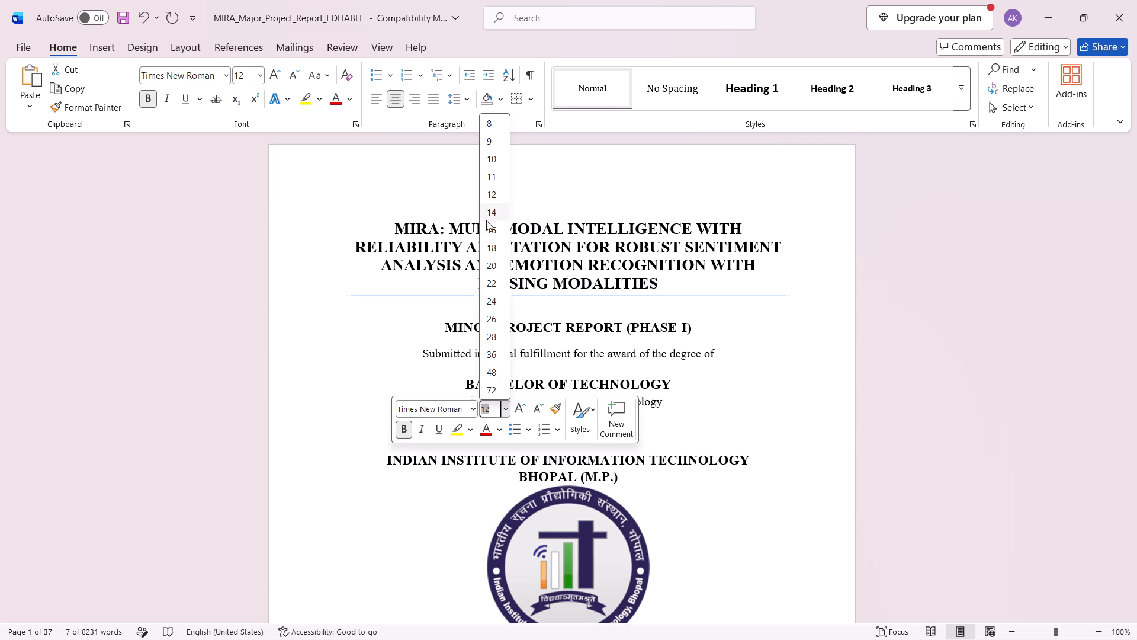
left_click(486, 220)
left_click(748, 475)
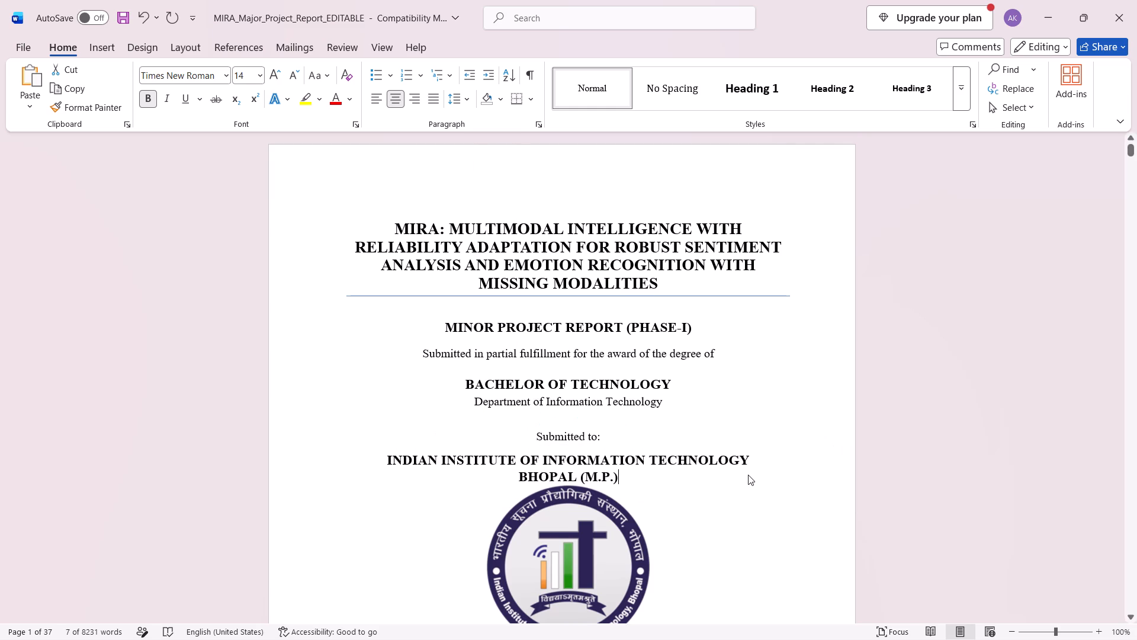
Set the student names, semester and department lines below the logo to 12 pt and their "Submitted by:" heading to 14 pt.
scroll(748, 475, "down", 2)
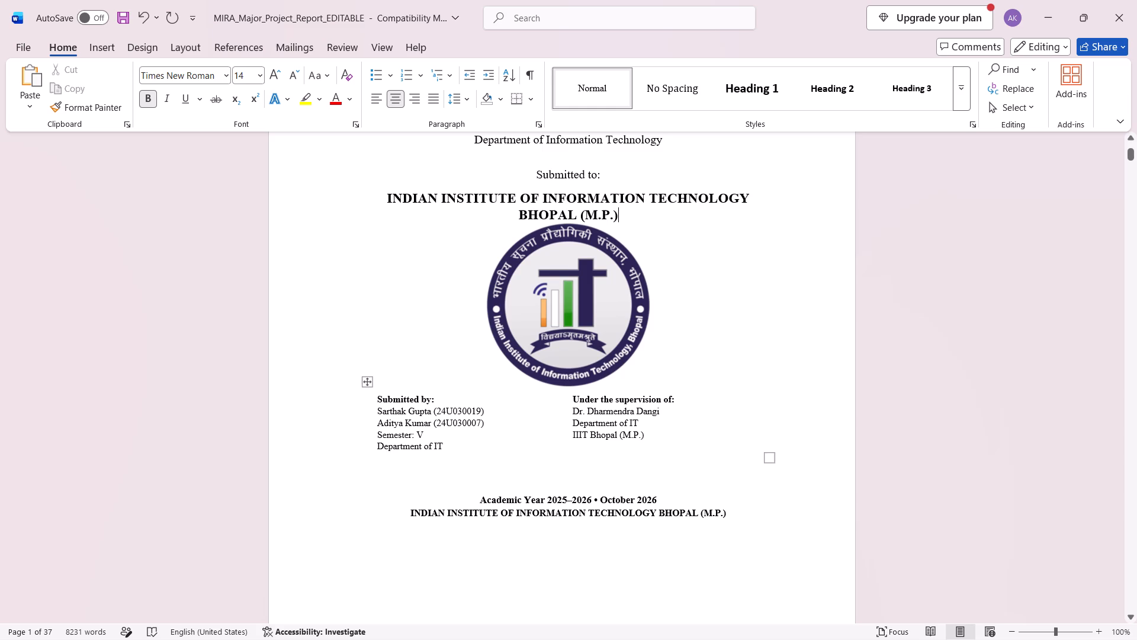
left_click_drag(444, 447, 381, 415)
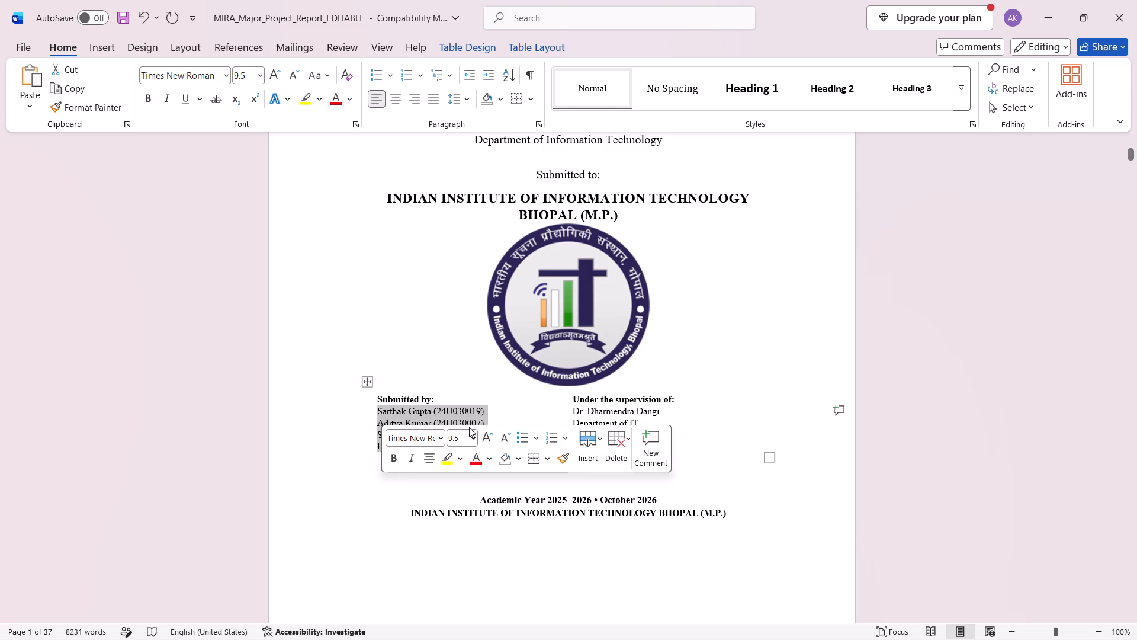
left_click(471, 435)
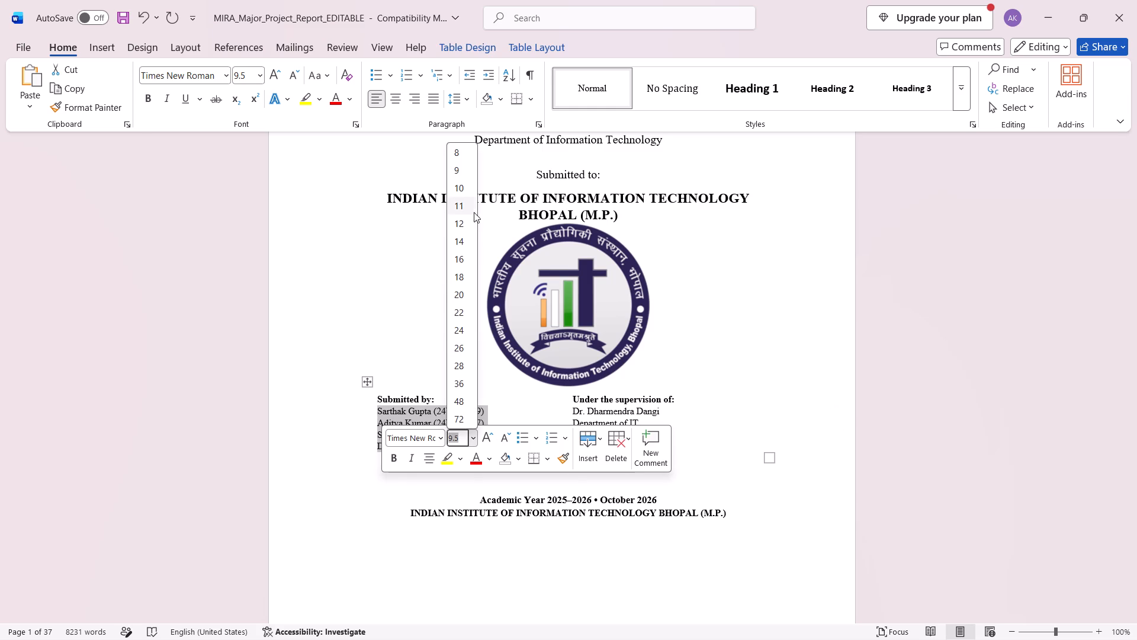
left_click(465, 223)
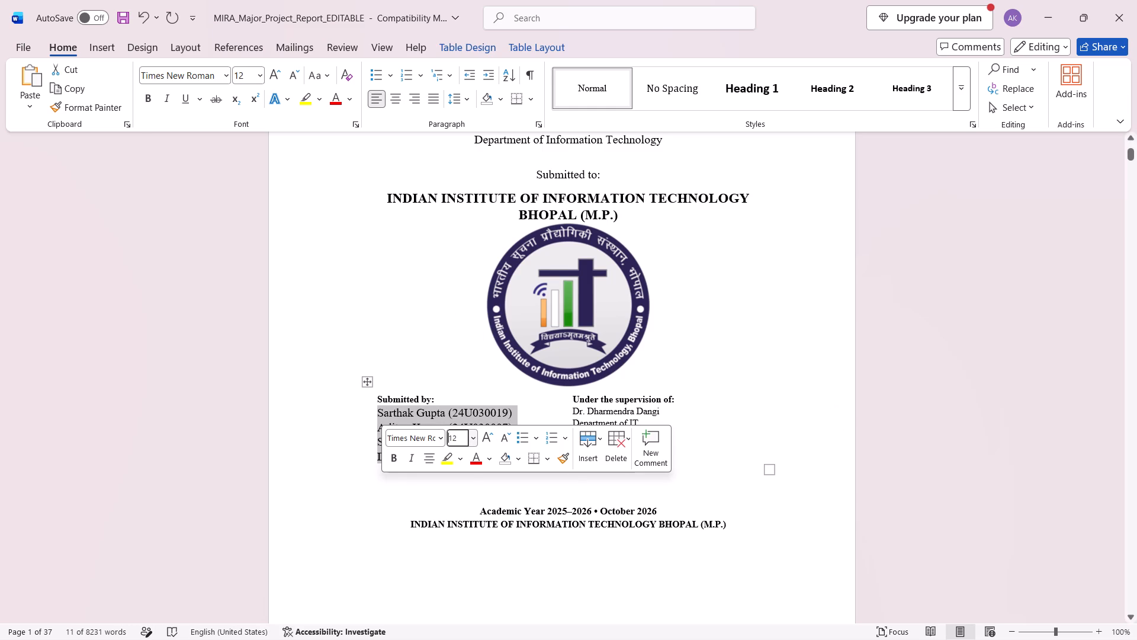
left_click_drag(439, 401, 382, 396)
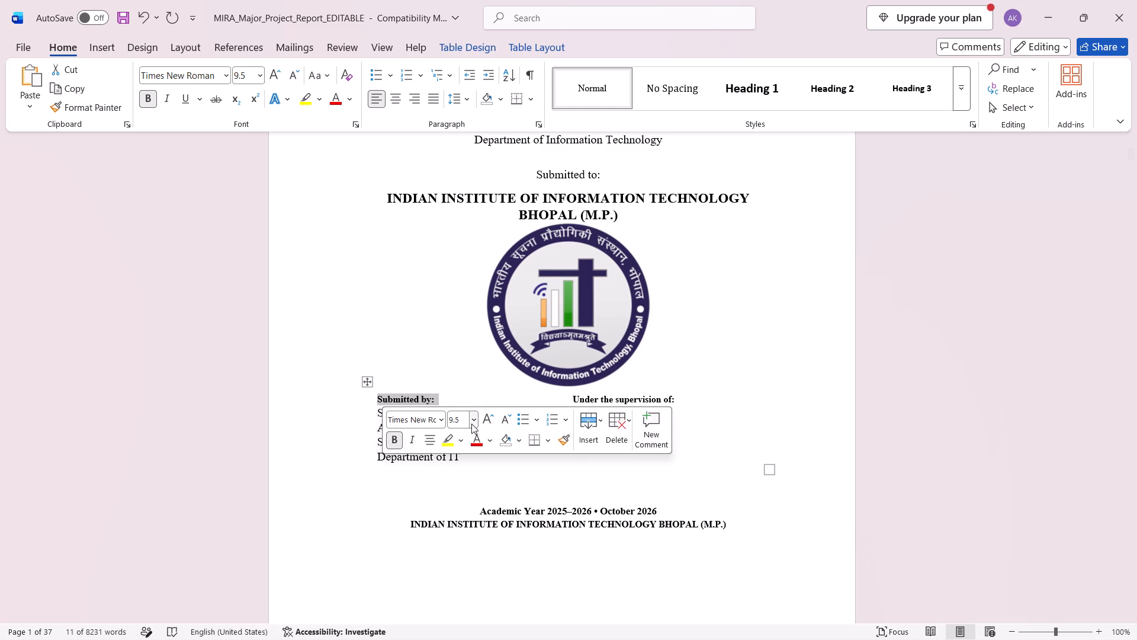
left_click(471, 424)
left_click(459, 226)
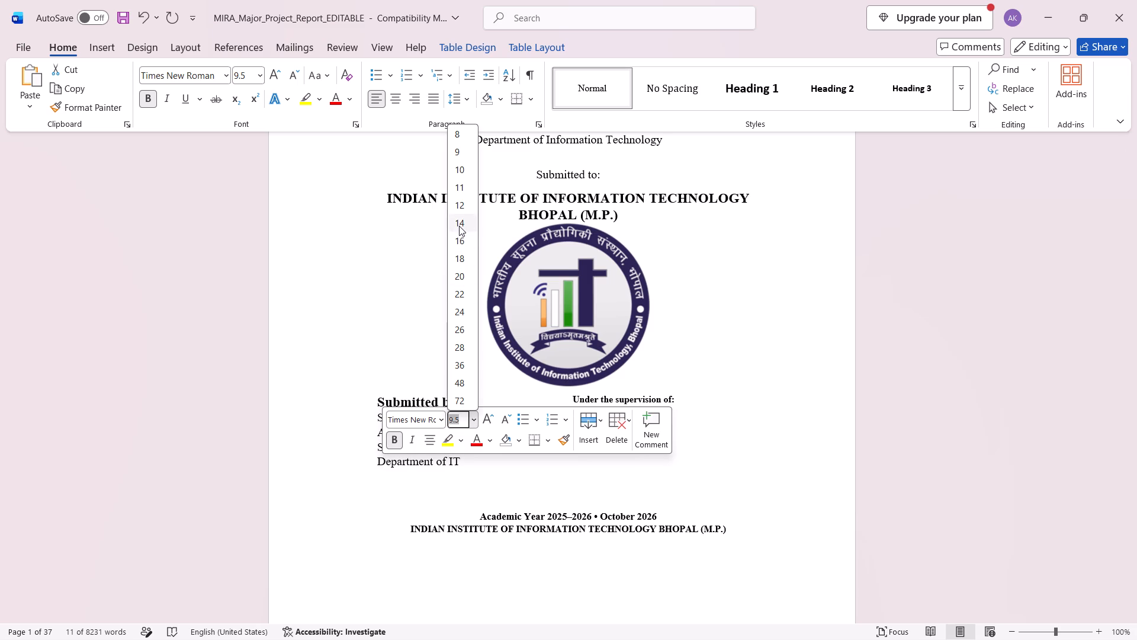
left_click(709, 356)
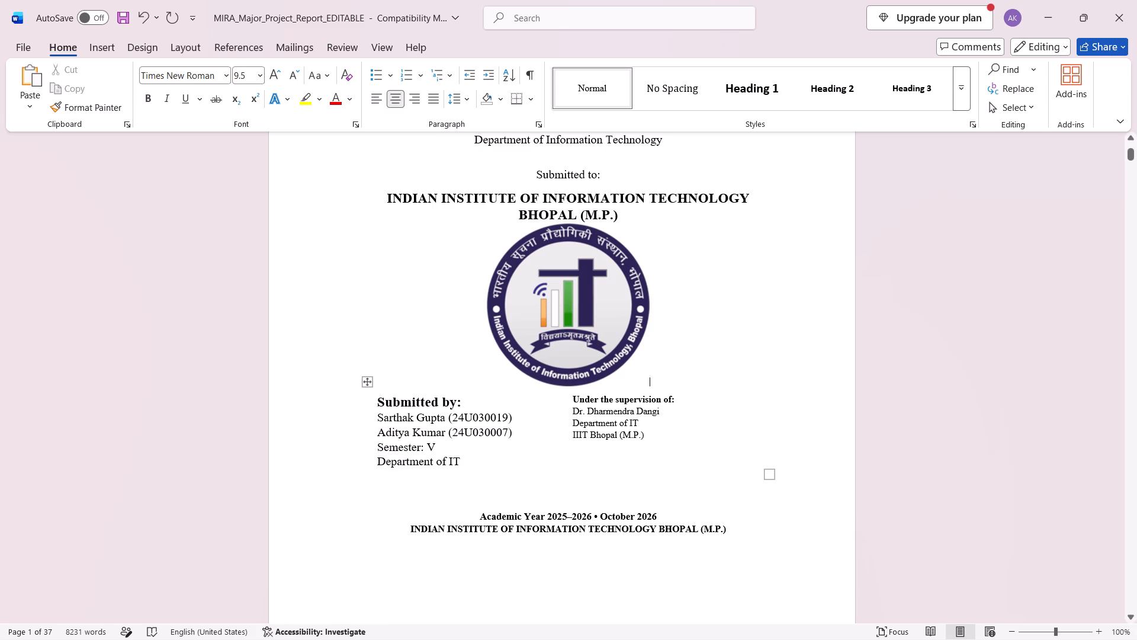
Set the supervisor's name, "Department of IT" and "IIIT Bhopal (M.P.)" lines under the supervision heading to 12 pt.
left_click_drag(654, 437, 578, 414)
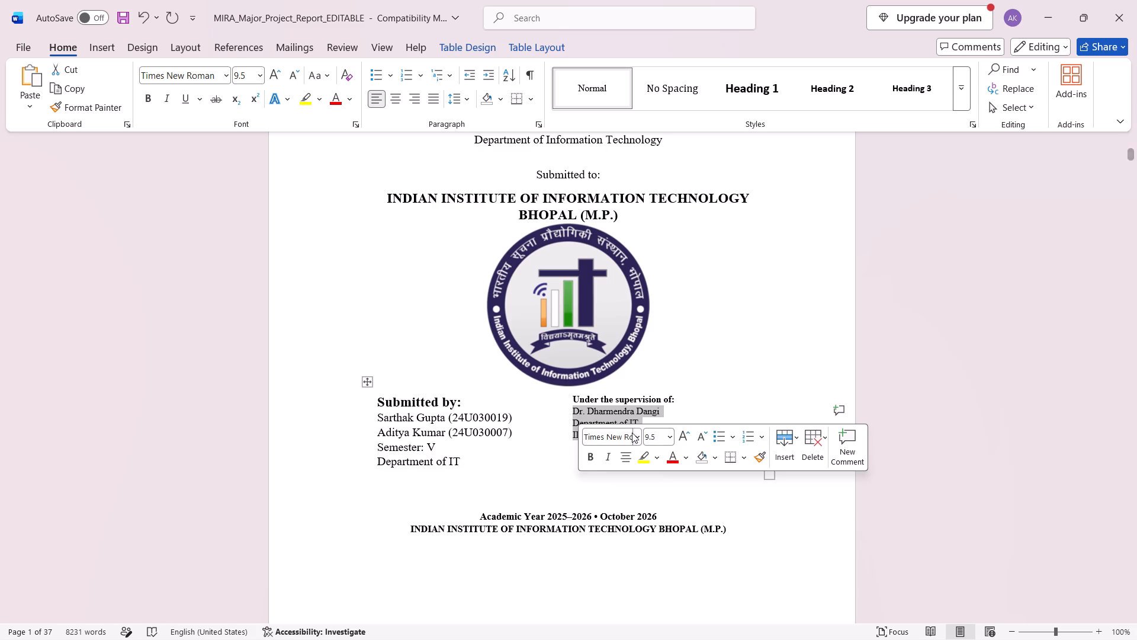
left_click(669, 438)
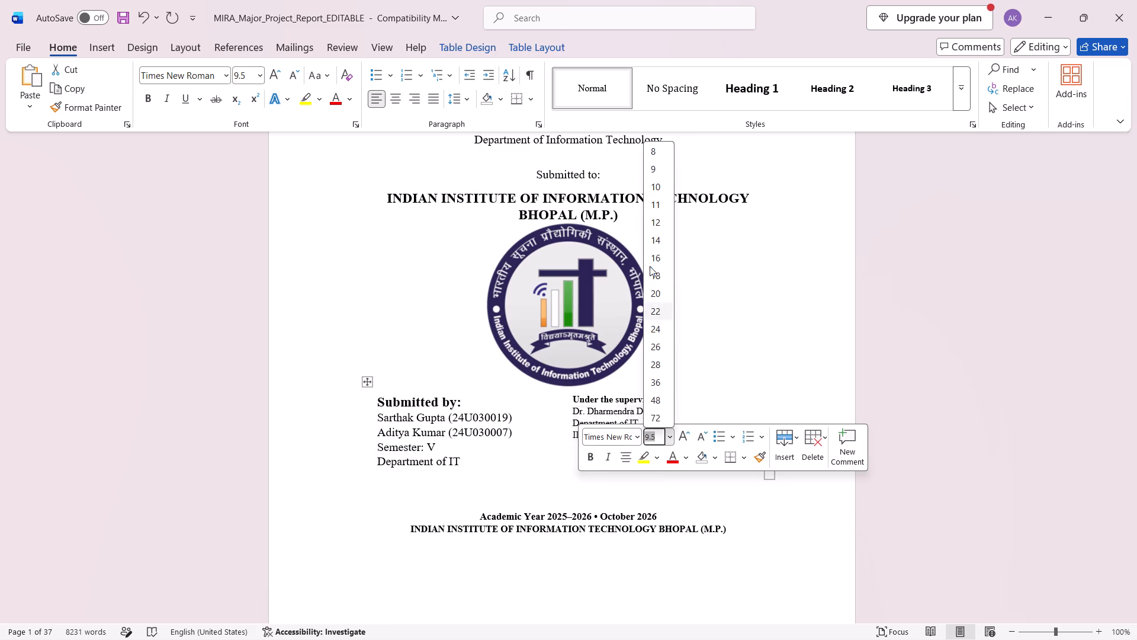
left_click(658, 229)
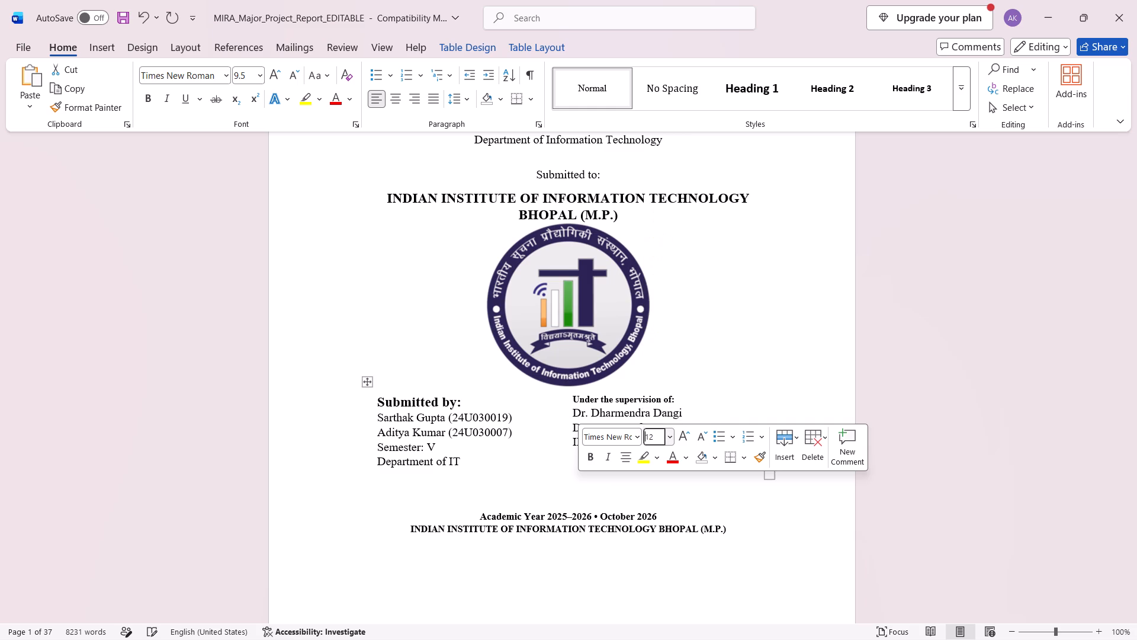
Change the font size of the cover page's "Under the supervision of:" heading.
left_click_drag(678, 398, 645, 401)
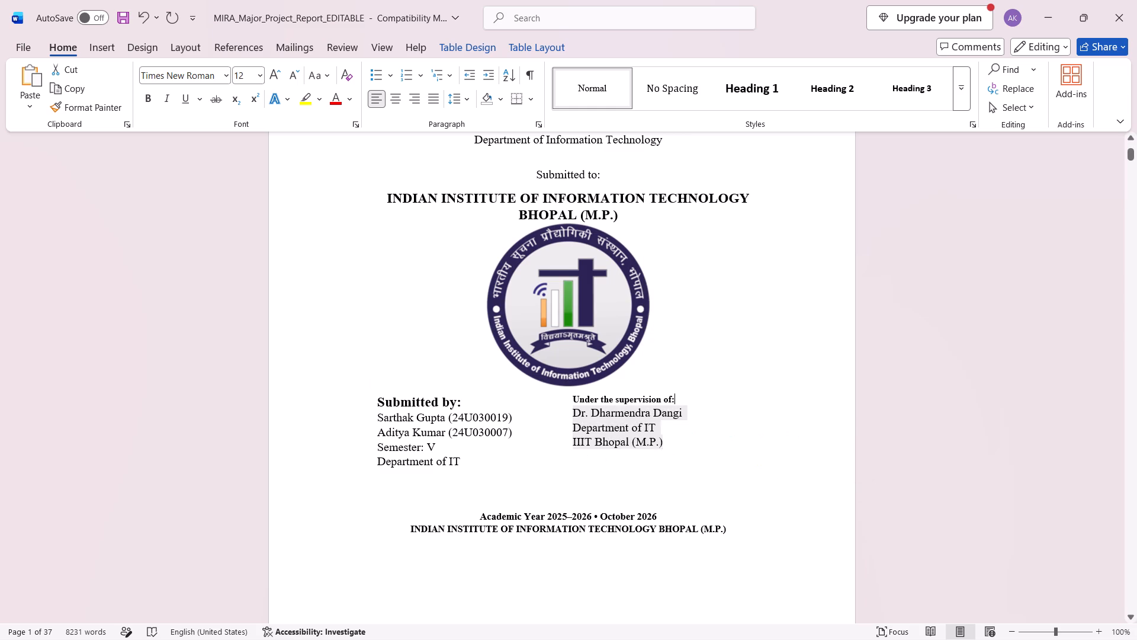
left_click_drag(645, 401, 575, 399)
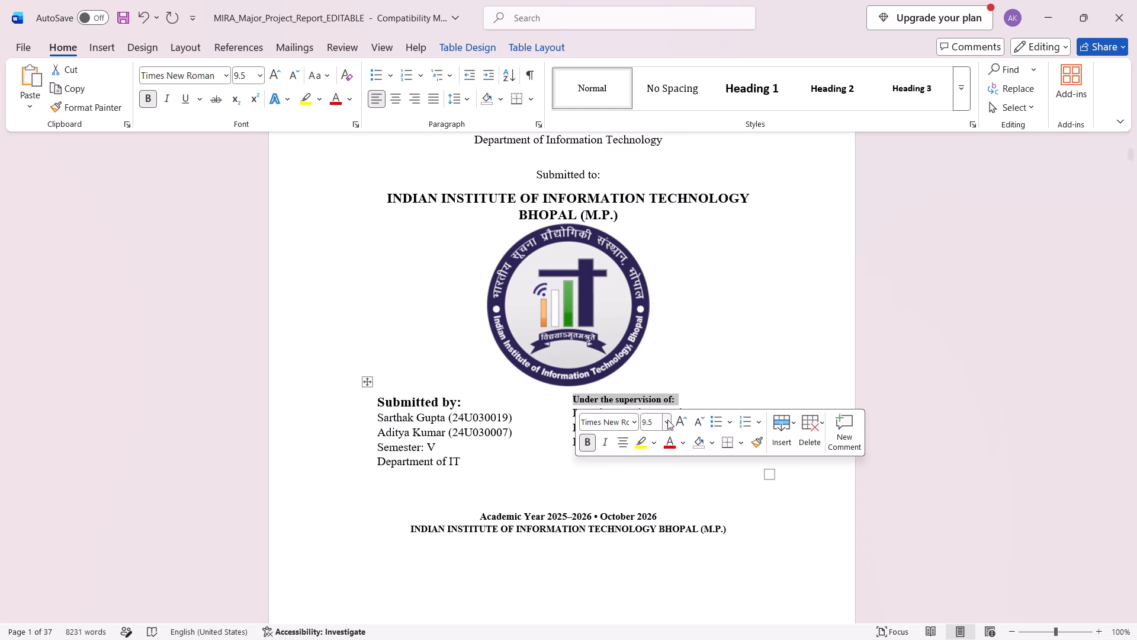
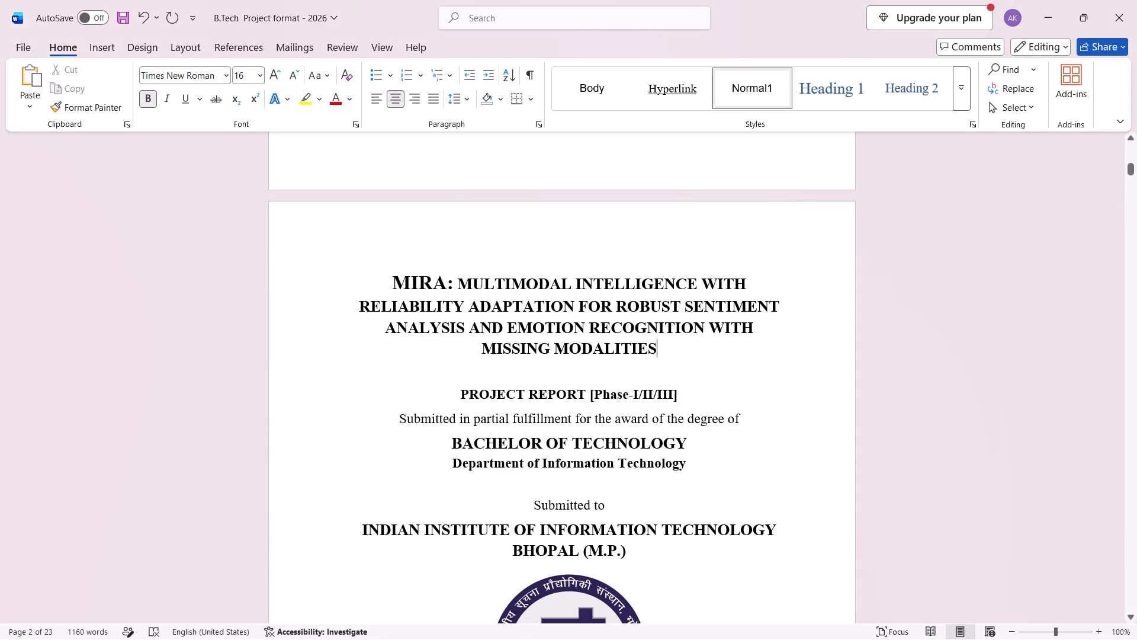
Select the end of the MIRA report title on page 2 of the B.Tech Project format document.
left_click(660, 345)
left_click_drag(655, 348, 575, 332)
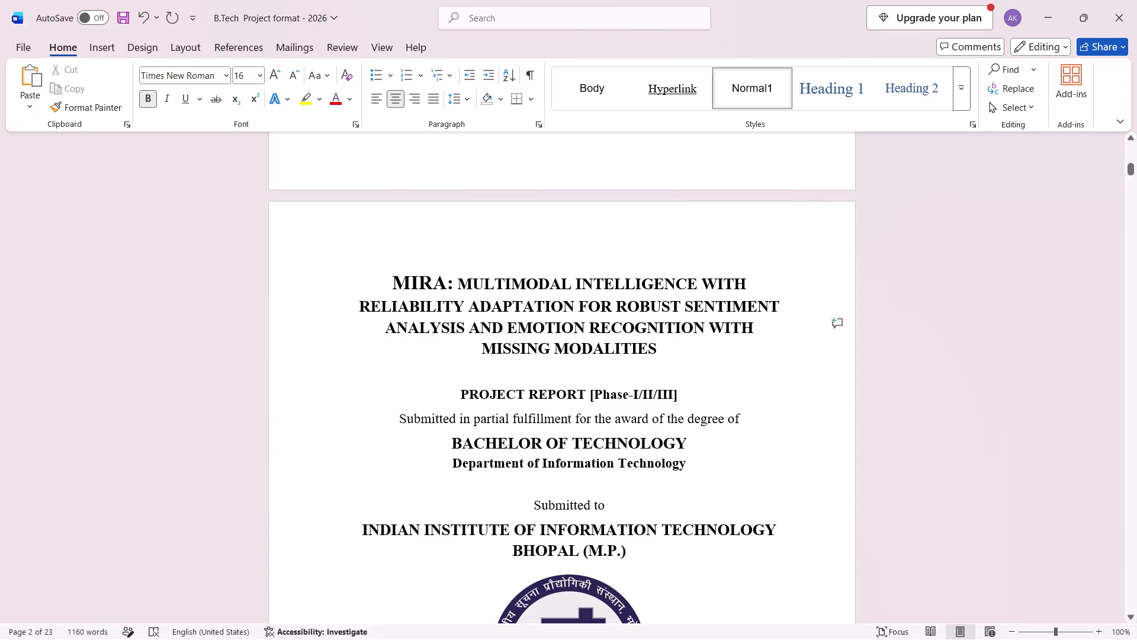
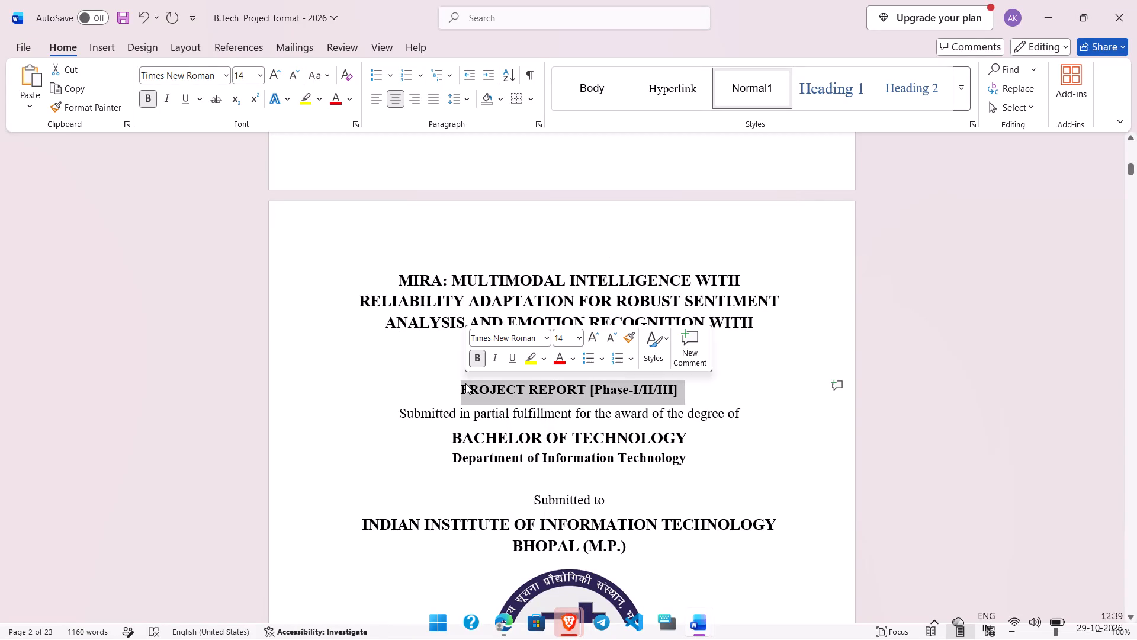
Set the line "Submitted in partial fulfillment for the award of the degree of" on page 2 to 12 pt.
left_click(746, 414)
left_click_drag(746, 414, 415, 421)
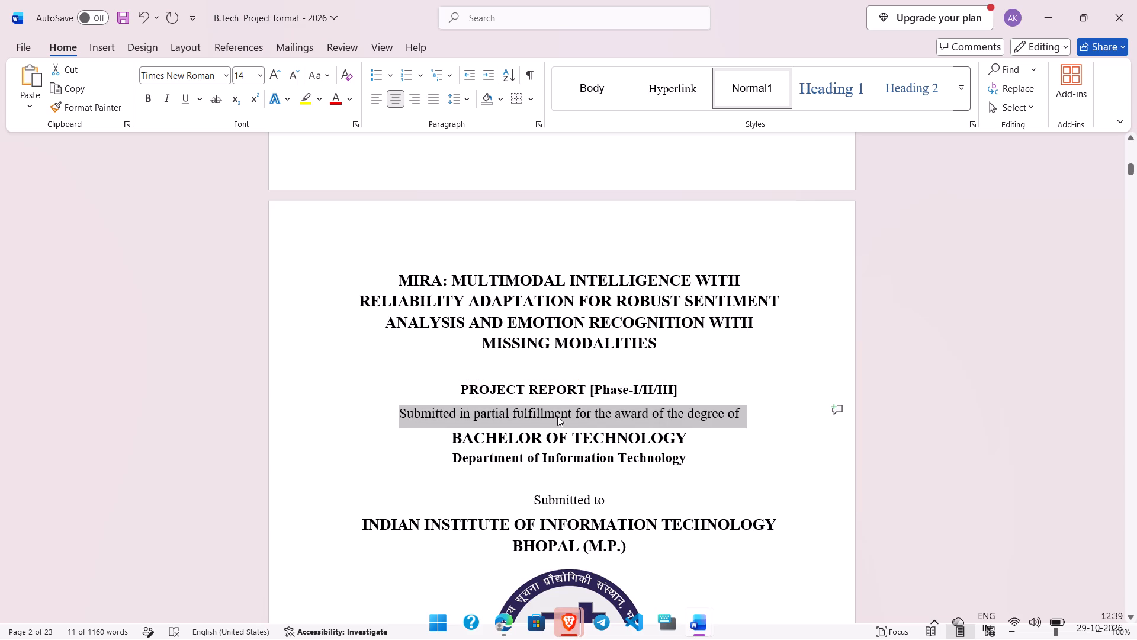
left_click(255, 75)
left_click(242, 162)
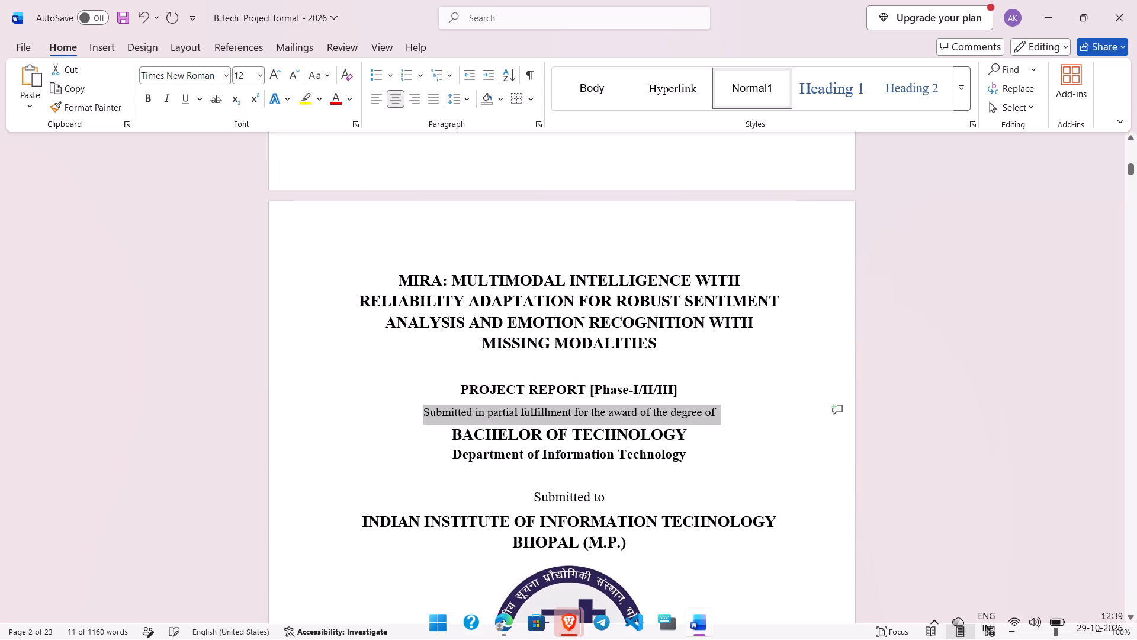
Set the "BACHELOR OF TECHNOLOGY" line on page 2 to 14 pt.
left_click(691, 437)
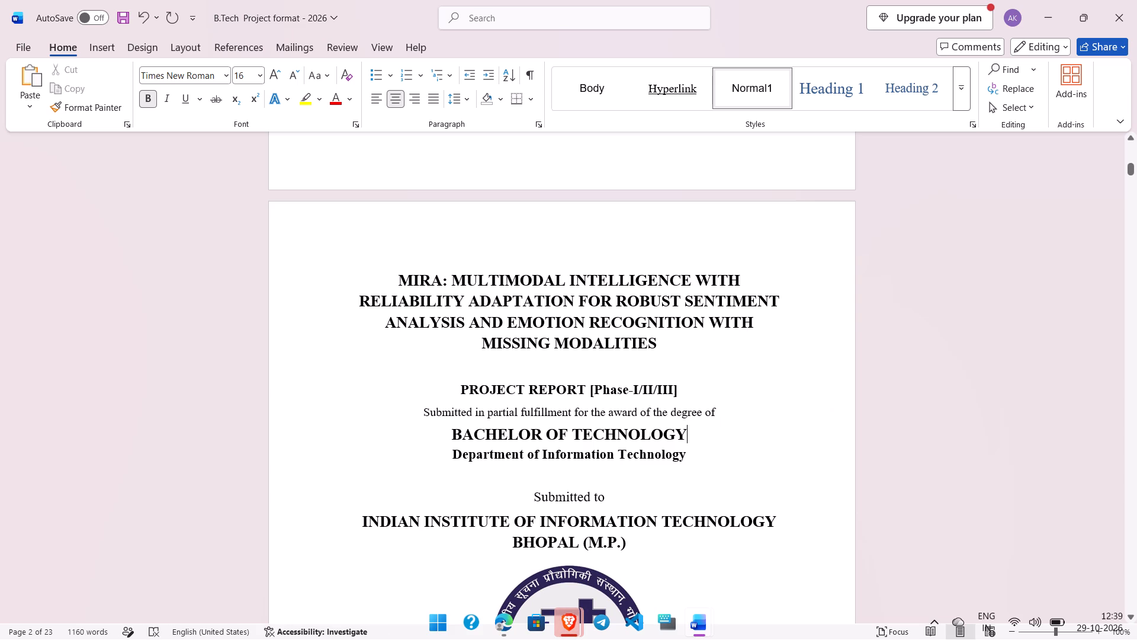
left_click_drag(691, 434, 476, 443)
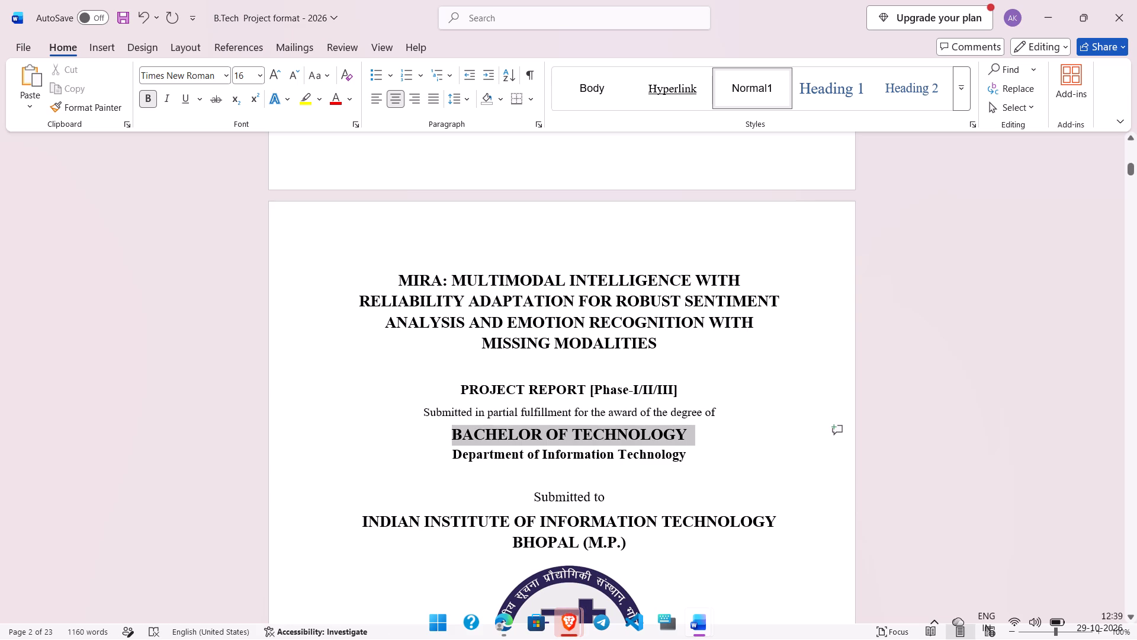
left_click_drag(476, 443, 454, 440)
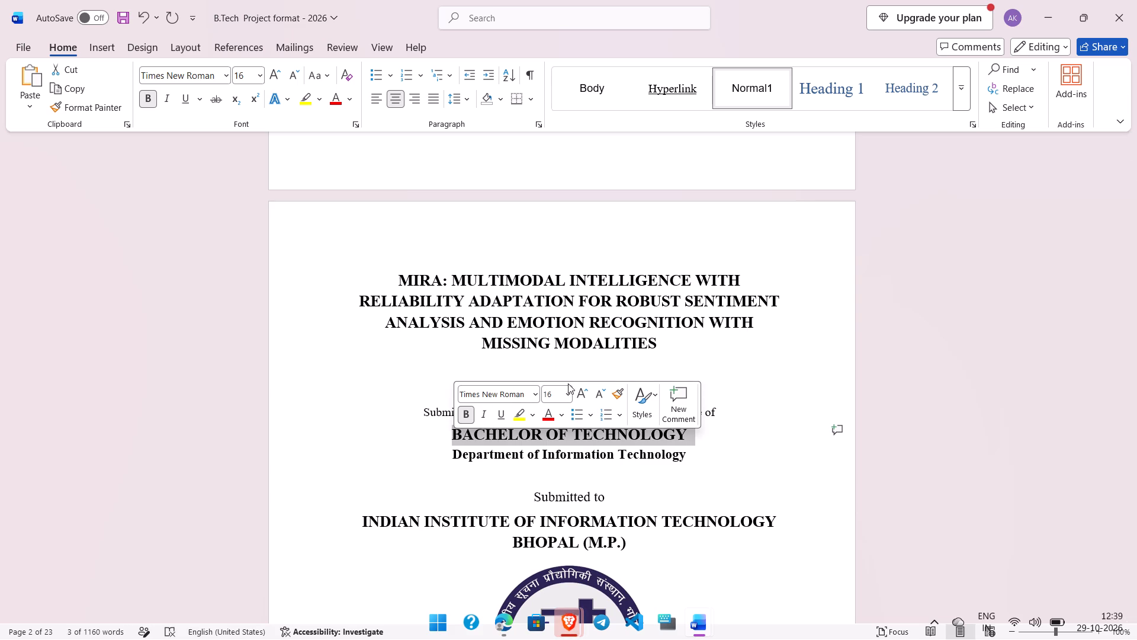
left_click(568, 395)
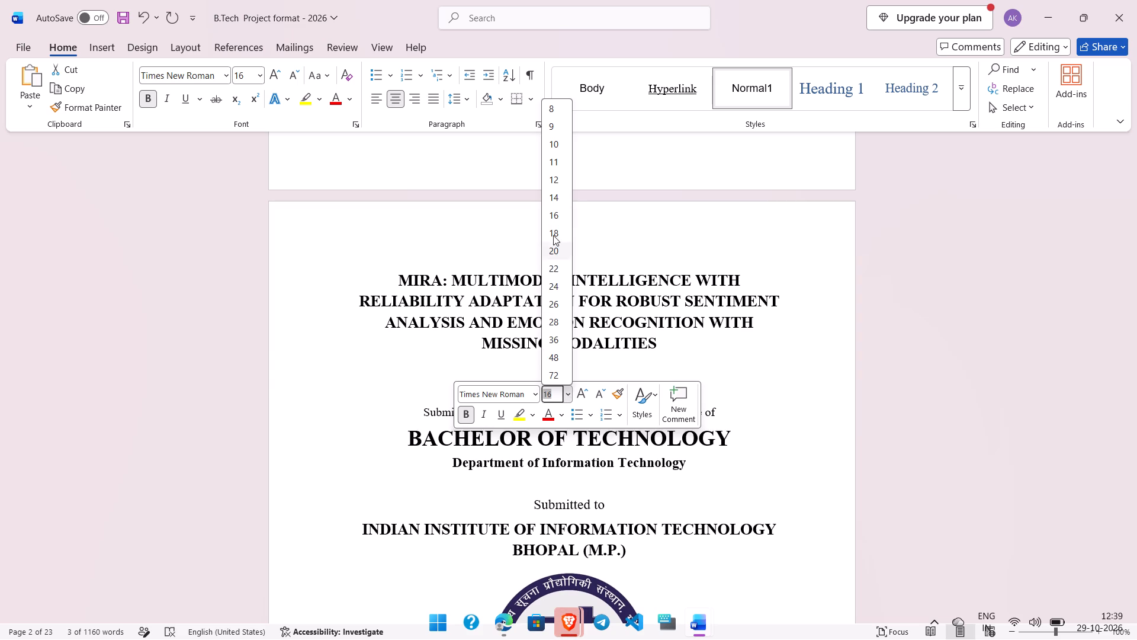
left_click(553, 203)
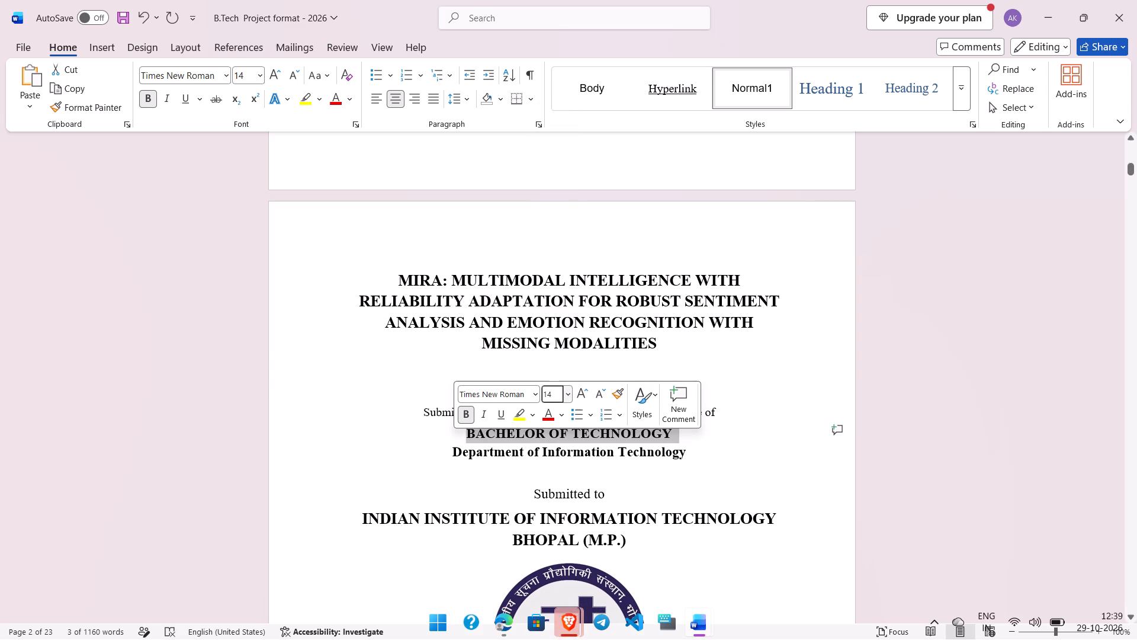
Set the "Submitted to" line below the department name to 12 pt.
left_click_drag(686, 453, 482, 448)
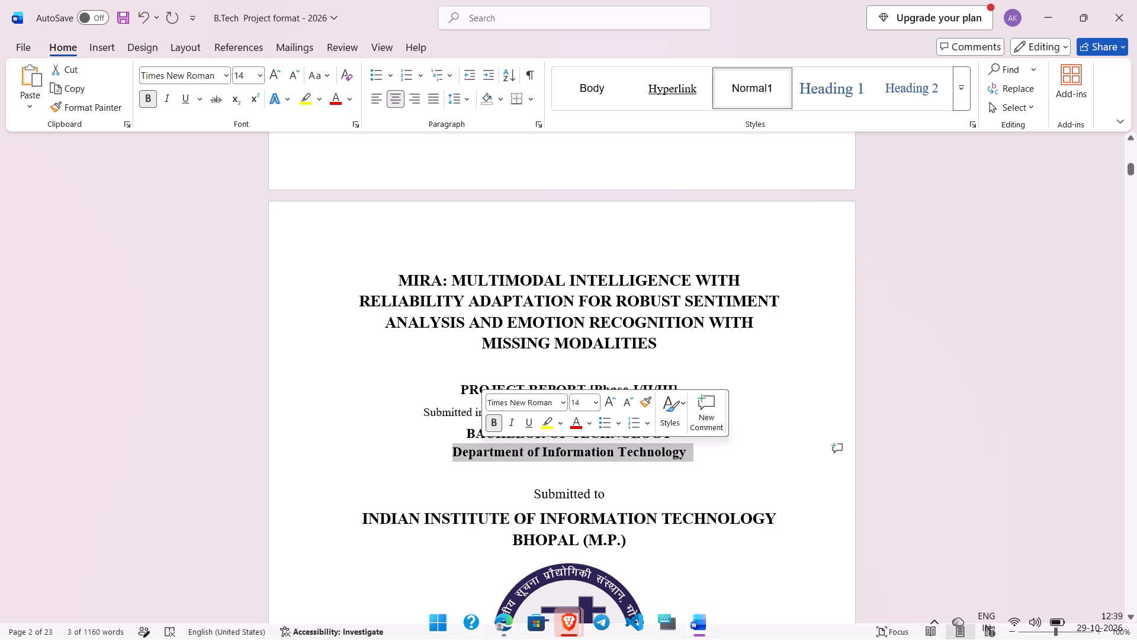
left_click_drag(606, 493, 537, 493)
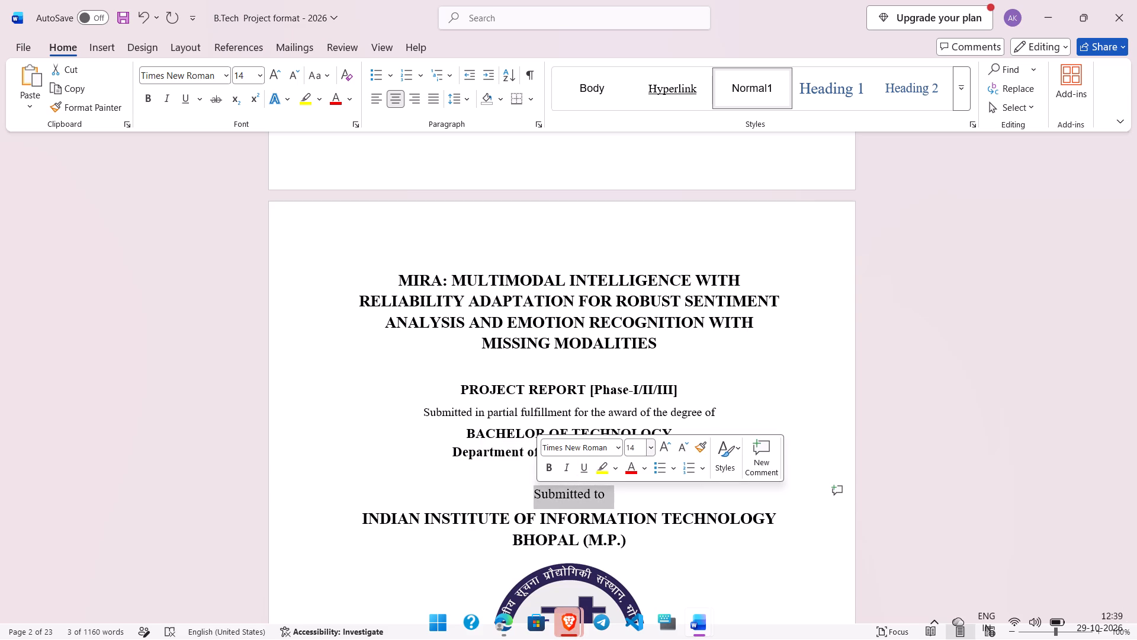
left_click(648, 448)
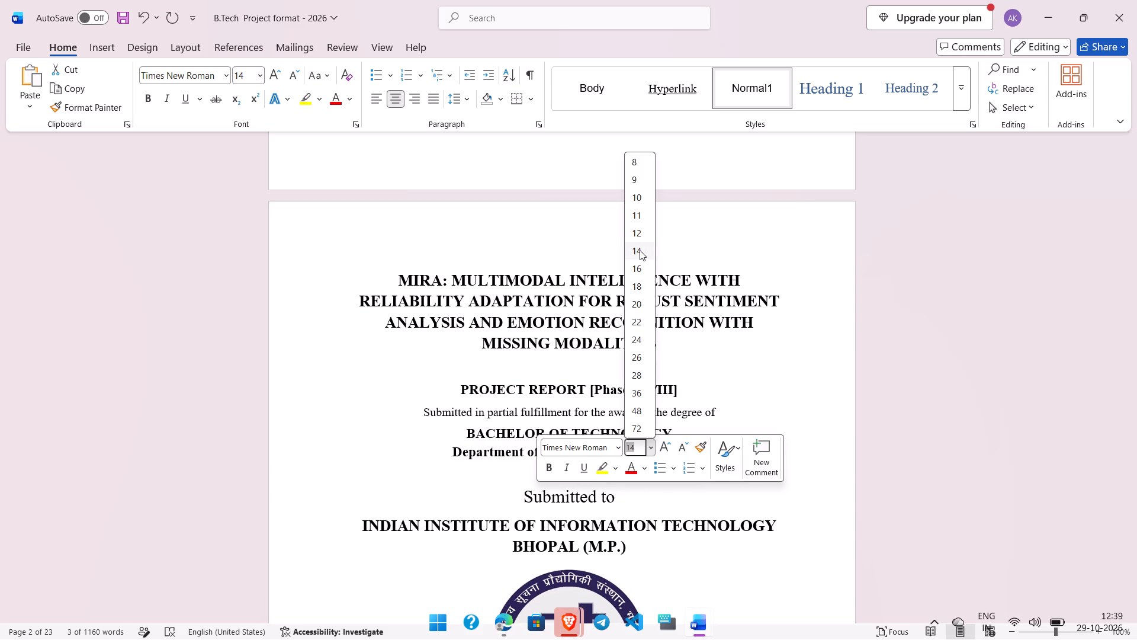
left_click(635, 239)
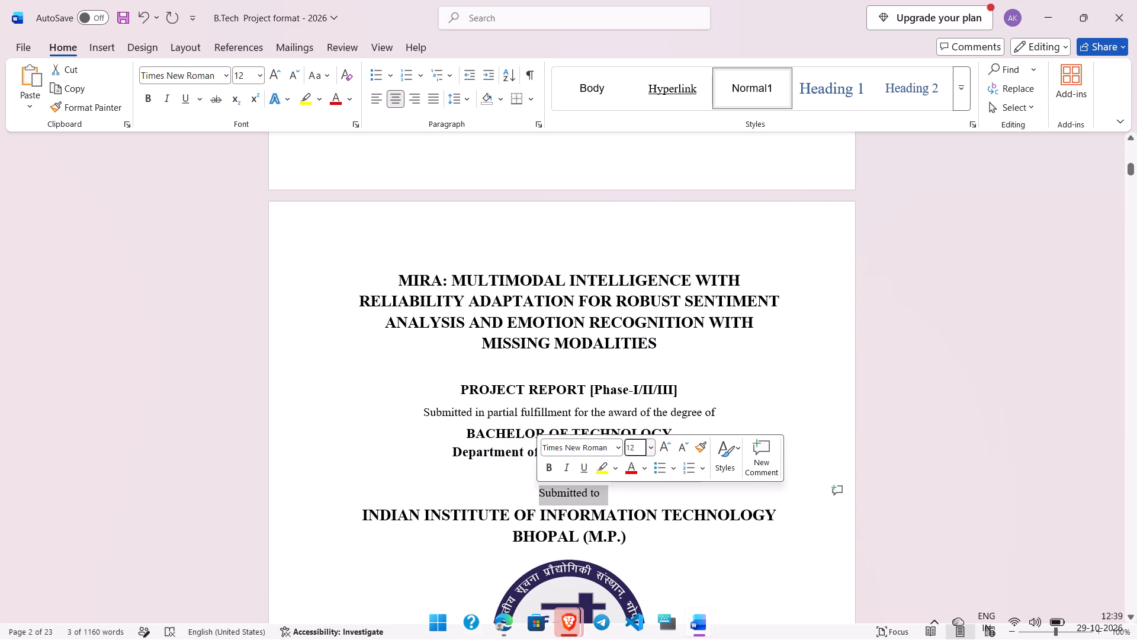
Set the two-line "INDIAN INSTITUTE OF INFORMATION TECHNOLOGY BHOPAL (M.P.)" heading to 14 pt.
left_click_drag(628, 537, 378, 516)
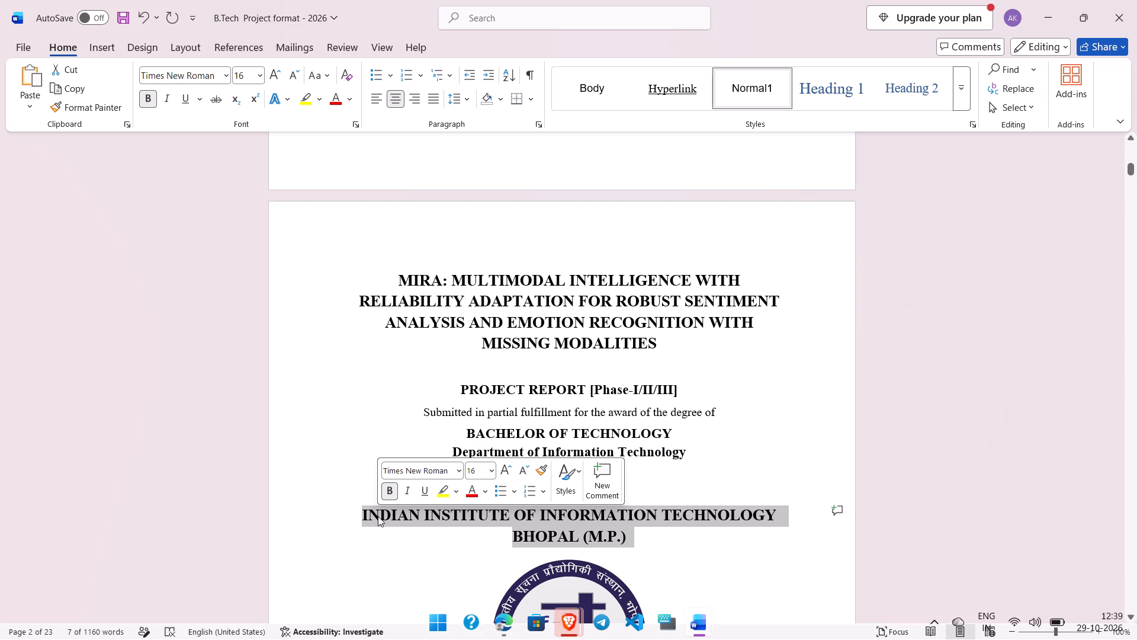
left_click(491, 472)
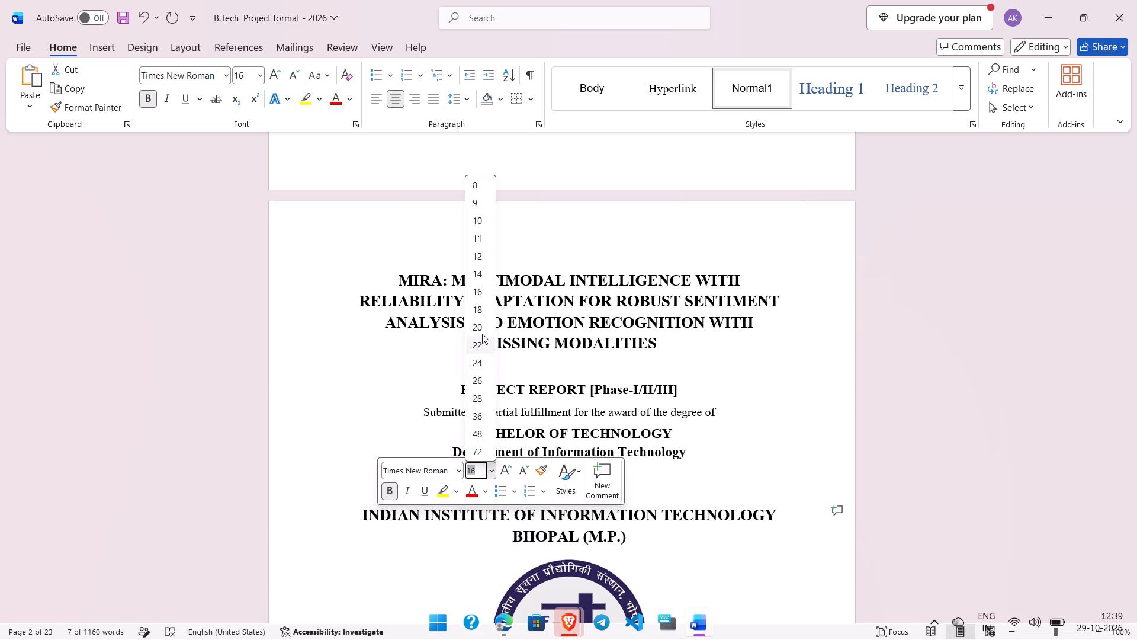
left_click(484, 276)
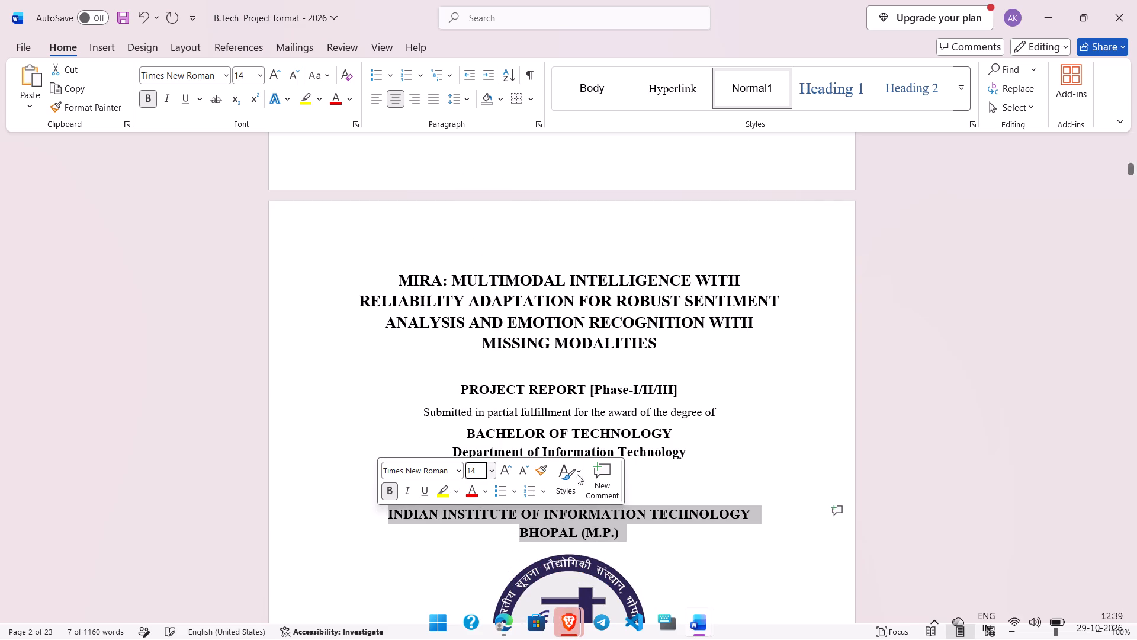
Replace the "Name of the student1" placeholder under Submitted by with the first student's name.
scroll(587, 484, "down", 4)
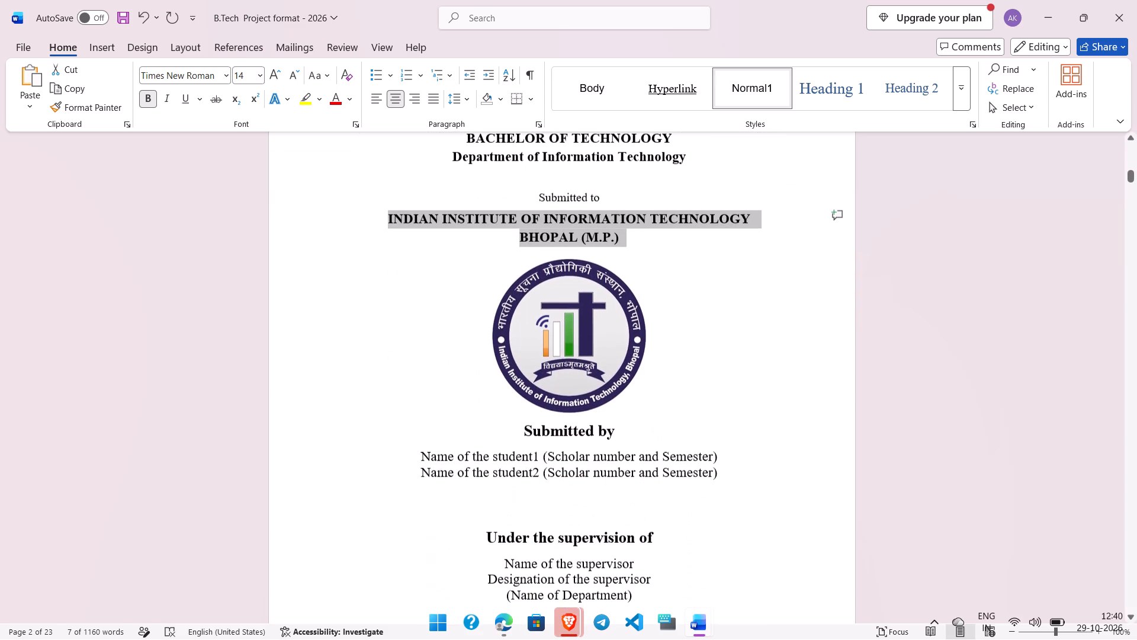
left_click(542, 458)
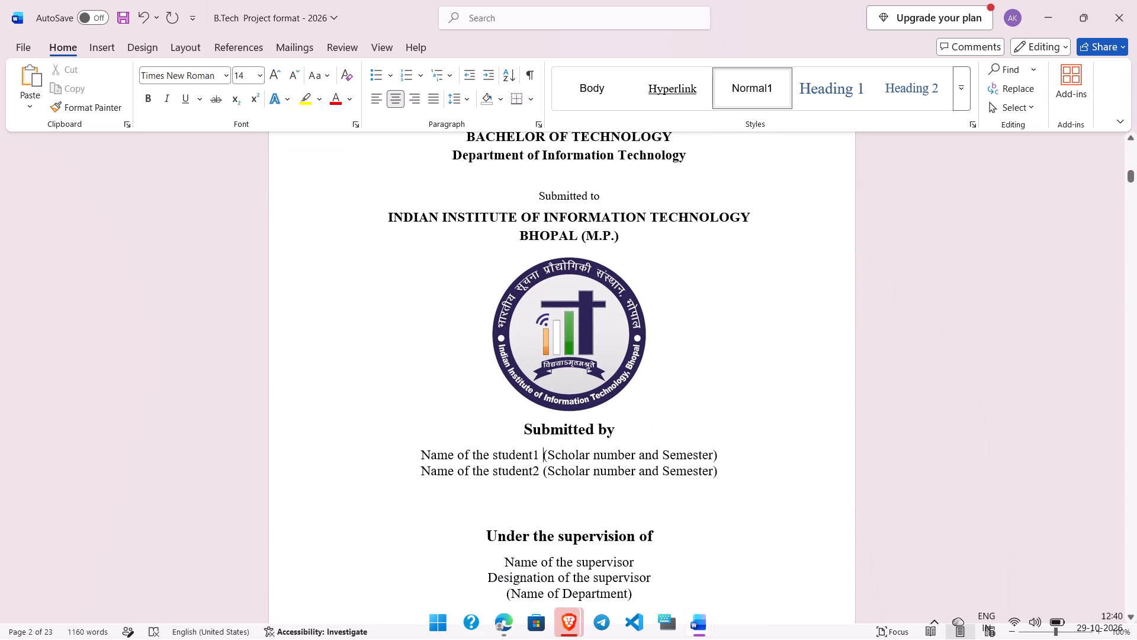
key("Left")
key("BackSpace")
key("BackSpace")
key("BackSpace")
key("BackSpace")
key("BackSpace")
key("BackSpace")
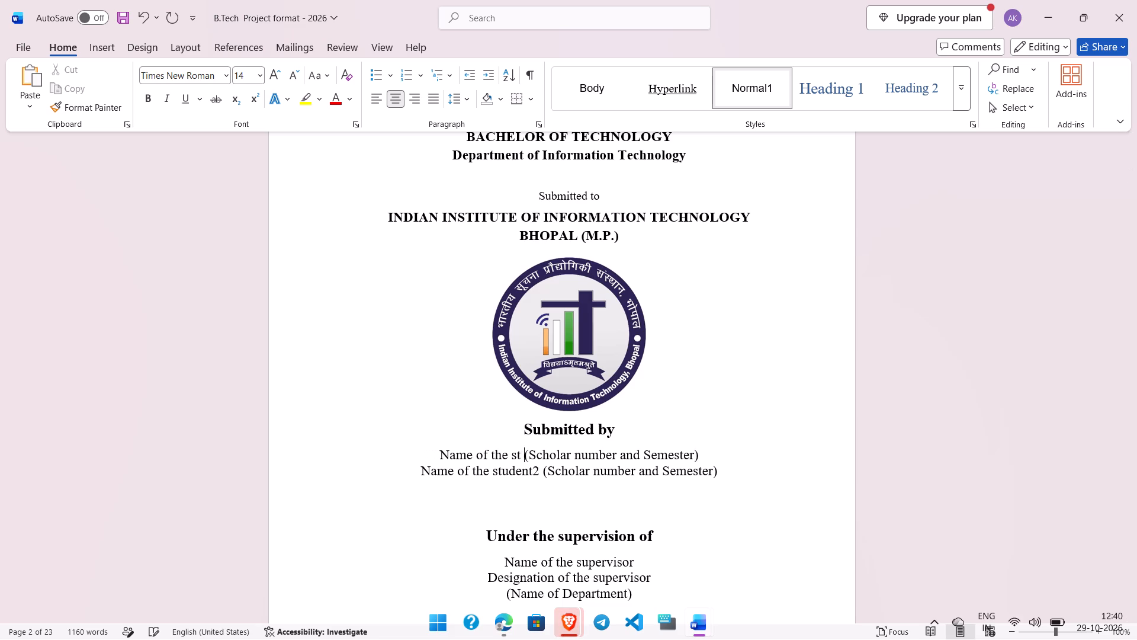
key("BackSpace")
key("BackSpace")
key("BackSpace")
key("BackSpace")
key("BackSpace")
key("BackSpace")
key("BackSpace")
key("BackSpace")
key("BackSpace")
key("BackSpace")
key("BackSpace")
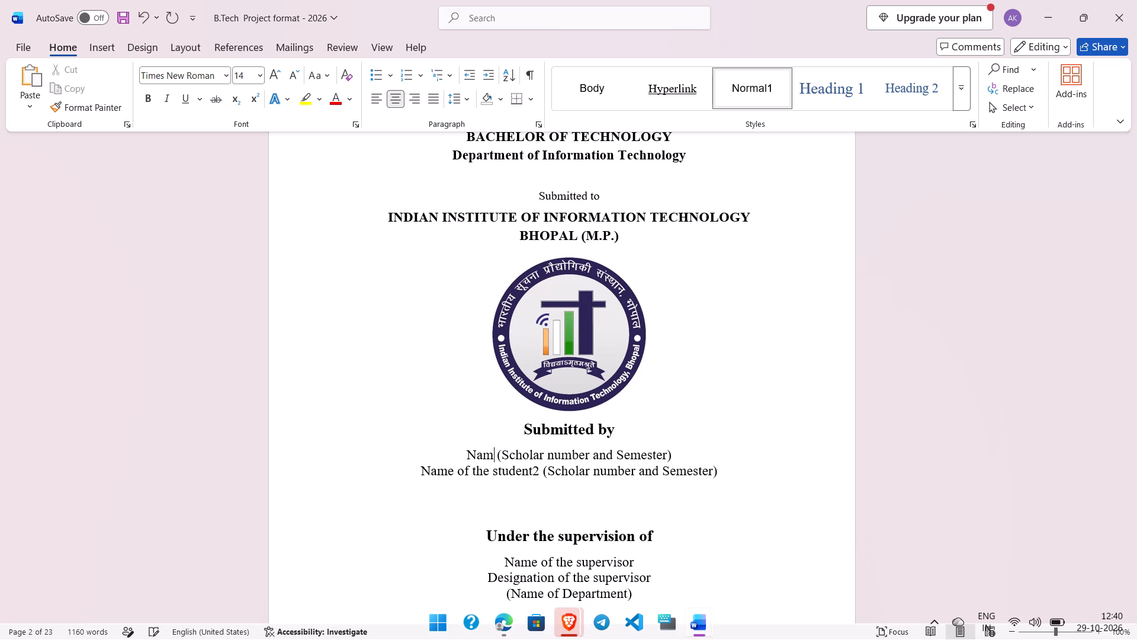
key("BackSpace")
key("BackSpace")
key("BackSpace")
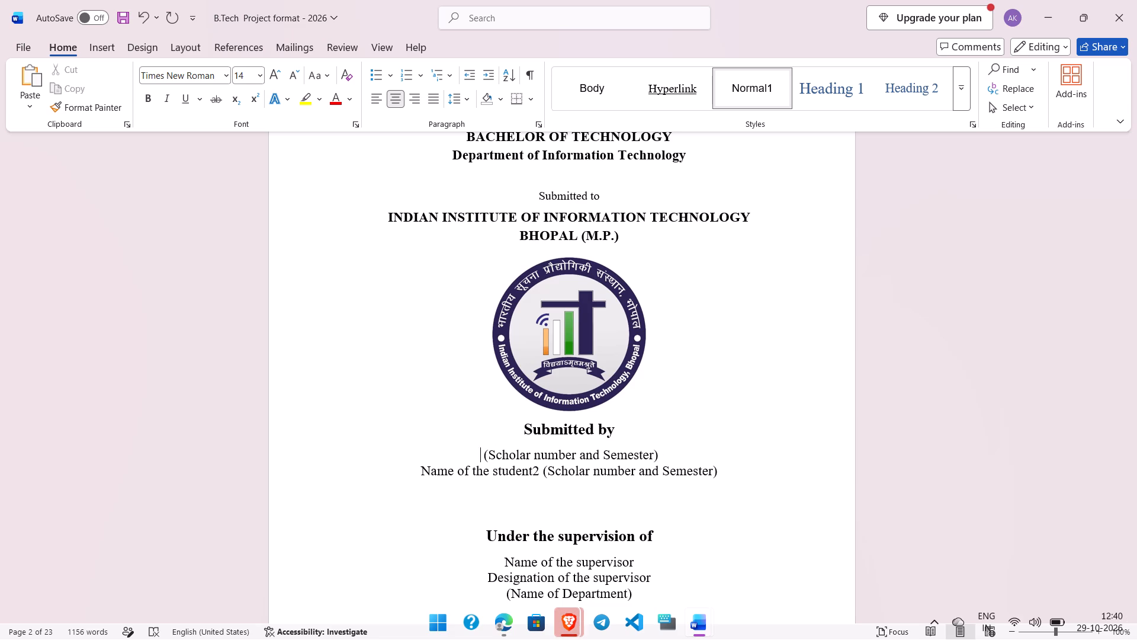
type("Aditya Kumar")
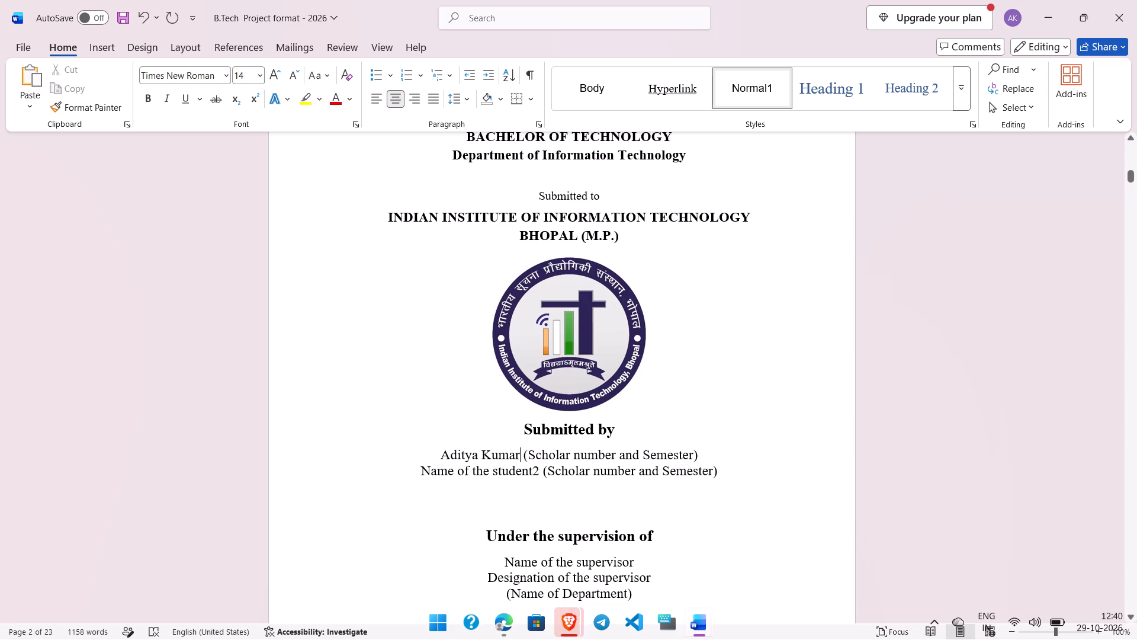
Replace the "Name of the student2" placeholder under Submitted by with the second student's name.
left_click(537, 470)
key("BackSpace")
key("BackSpace")
key("BackSpace")
key("BackSpace")
key("BackSpace")
key("BackSpace")
key("BackSpace")
key("BackSpace")
key("BackSpace")
key("BackSpace")
key("BackSpace")
key("BackSpace")
key("BackSpace")
key("BackSpace")
key("BackSpace")
key("BackSpace")
key("BackSpace")
key("BackSpace")
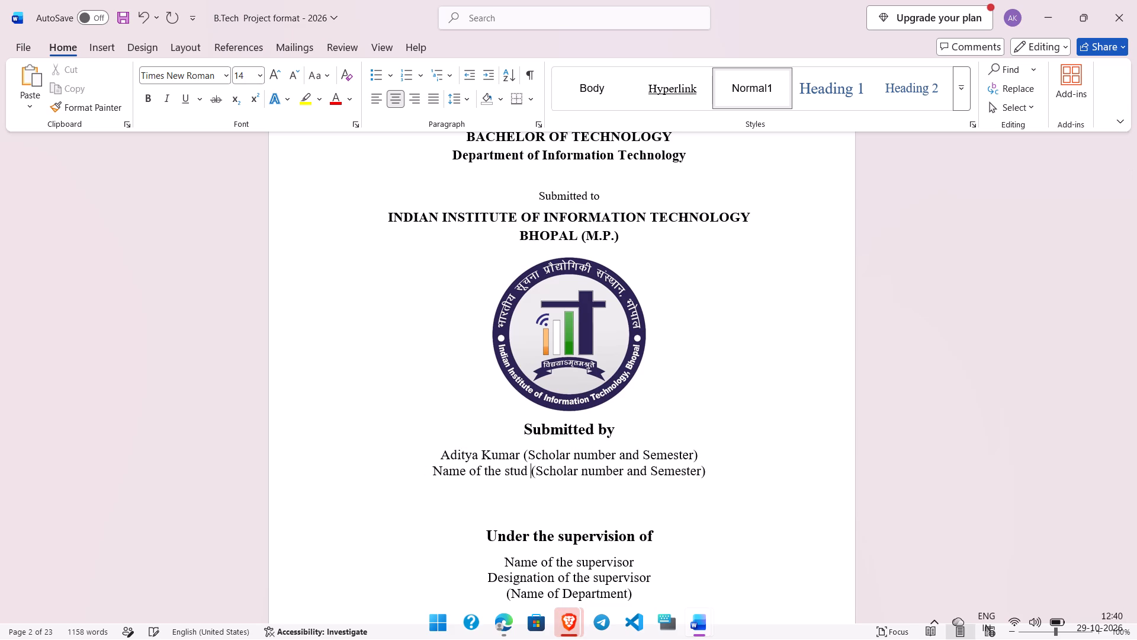
key("BackSpace")
key("BackSpace")
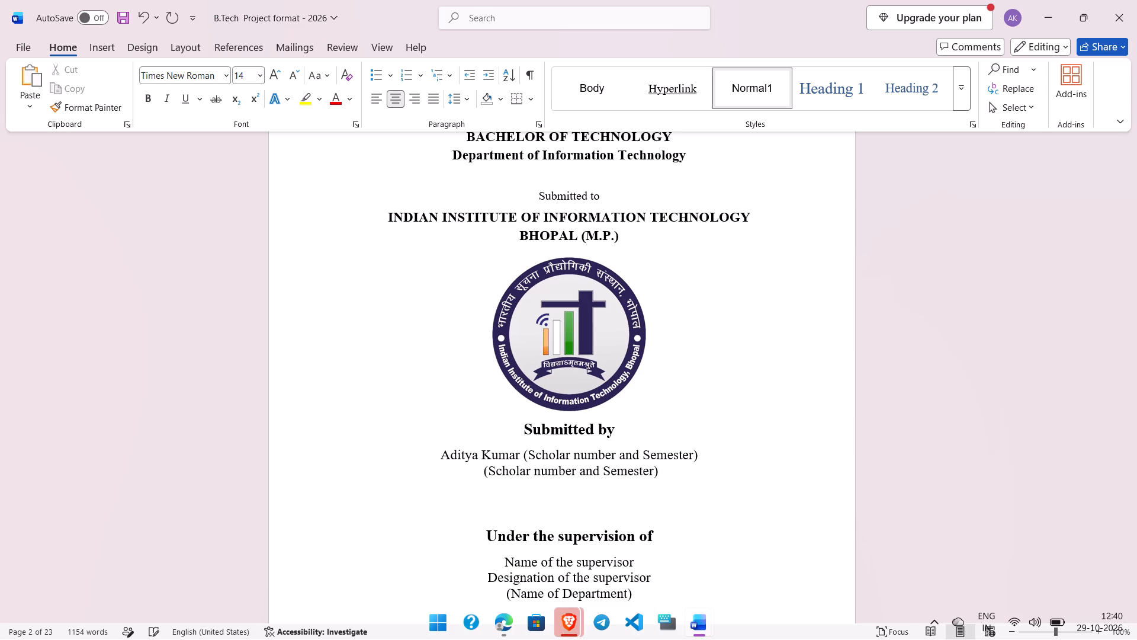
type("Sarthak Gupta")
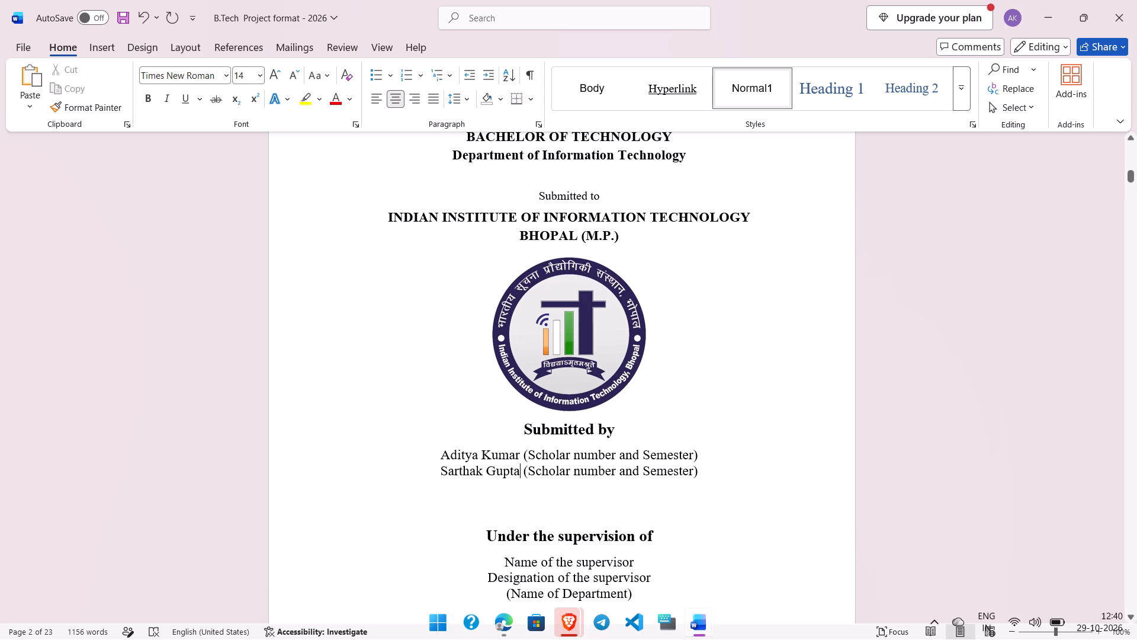
Replace the "Scholar number" placeholder in the first student's line with that student's scholar number.
left_click(614, 457)
key("BackSpace")
key("BackSpace")
key("BackSpace")
key("BackSpace")
key("BackSpace")
key("BackSpace")
key("BackSpace")
key("BackSpace")
key("BackSpace")
key("BackSpace")
key("BackSpace")
key("BackSpace")
key("BackSpace")
key("BackSpace")
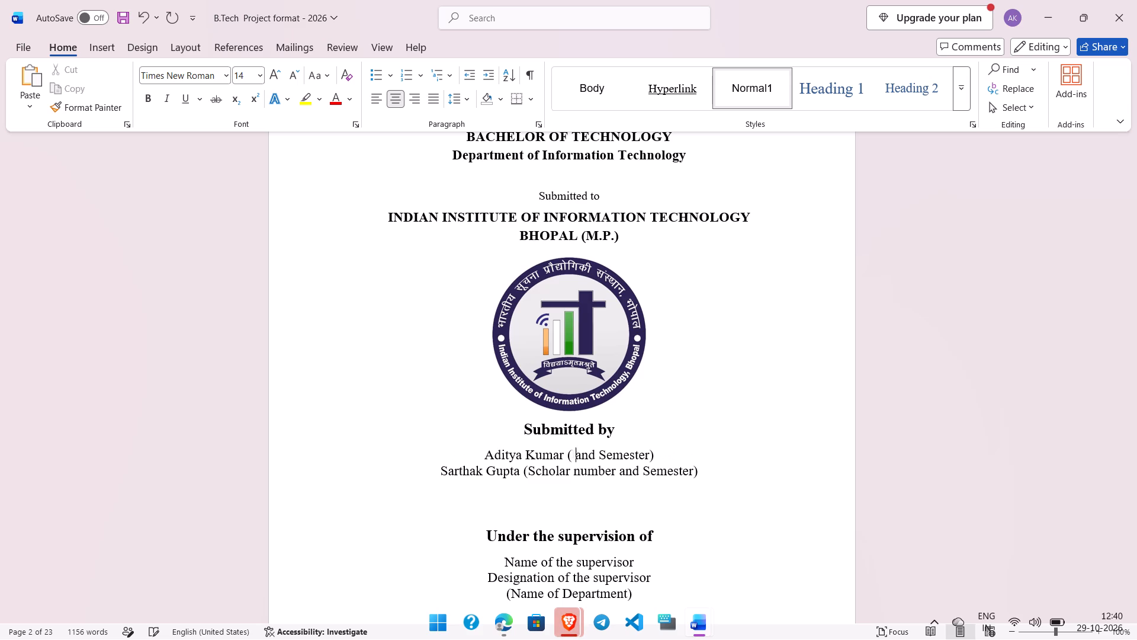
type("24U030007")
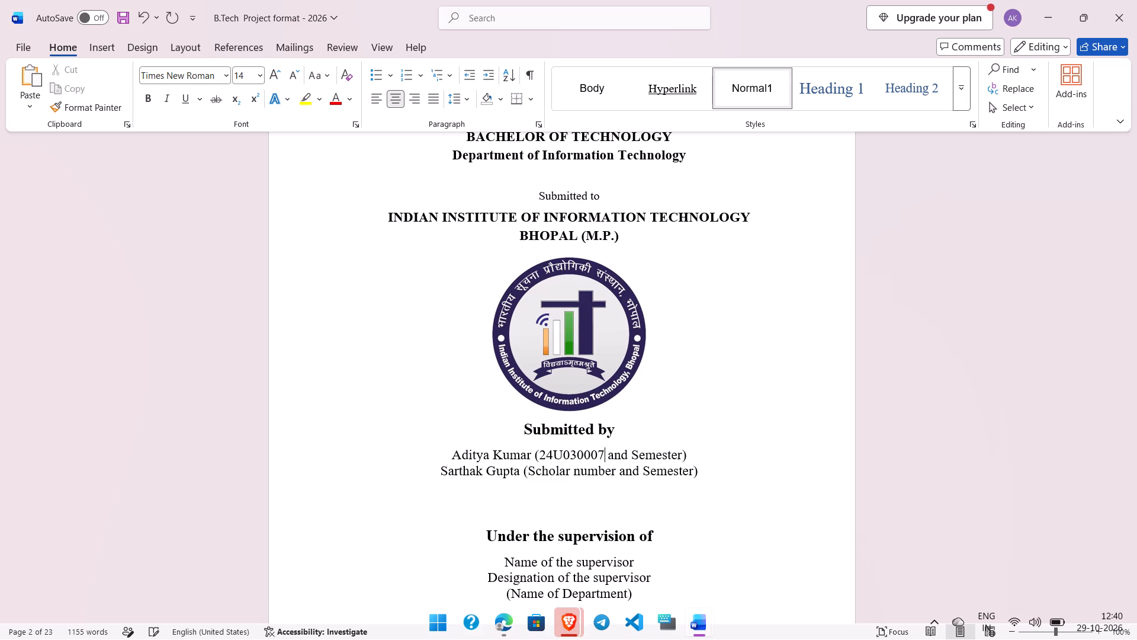
Replace the "Scholar number" placeholder in the second student's line with that student's scholar number.
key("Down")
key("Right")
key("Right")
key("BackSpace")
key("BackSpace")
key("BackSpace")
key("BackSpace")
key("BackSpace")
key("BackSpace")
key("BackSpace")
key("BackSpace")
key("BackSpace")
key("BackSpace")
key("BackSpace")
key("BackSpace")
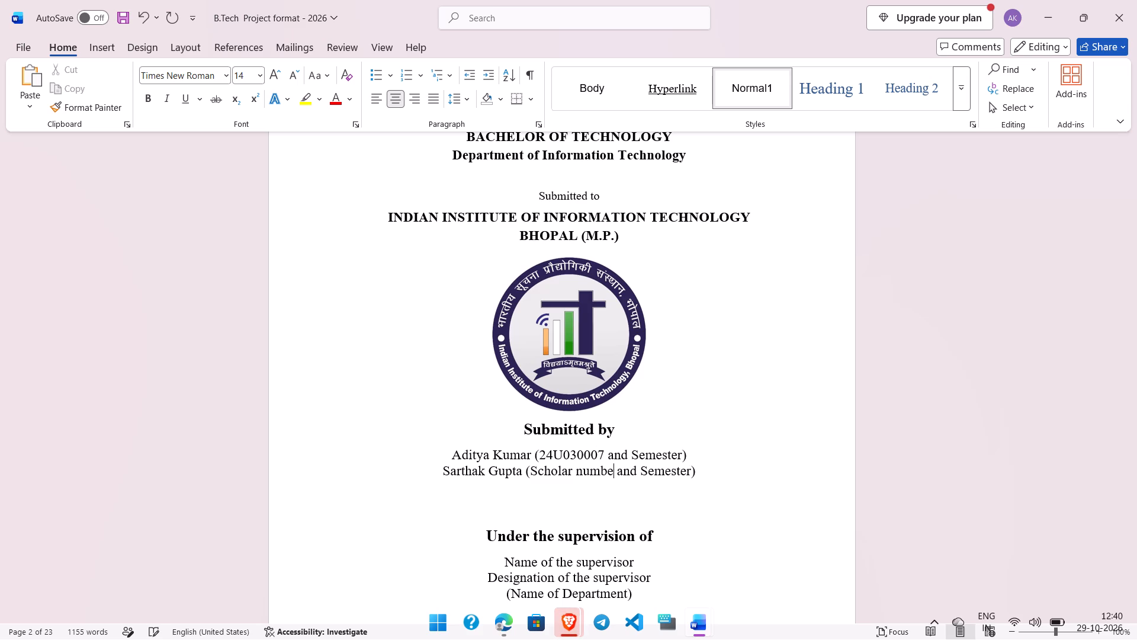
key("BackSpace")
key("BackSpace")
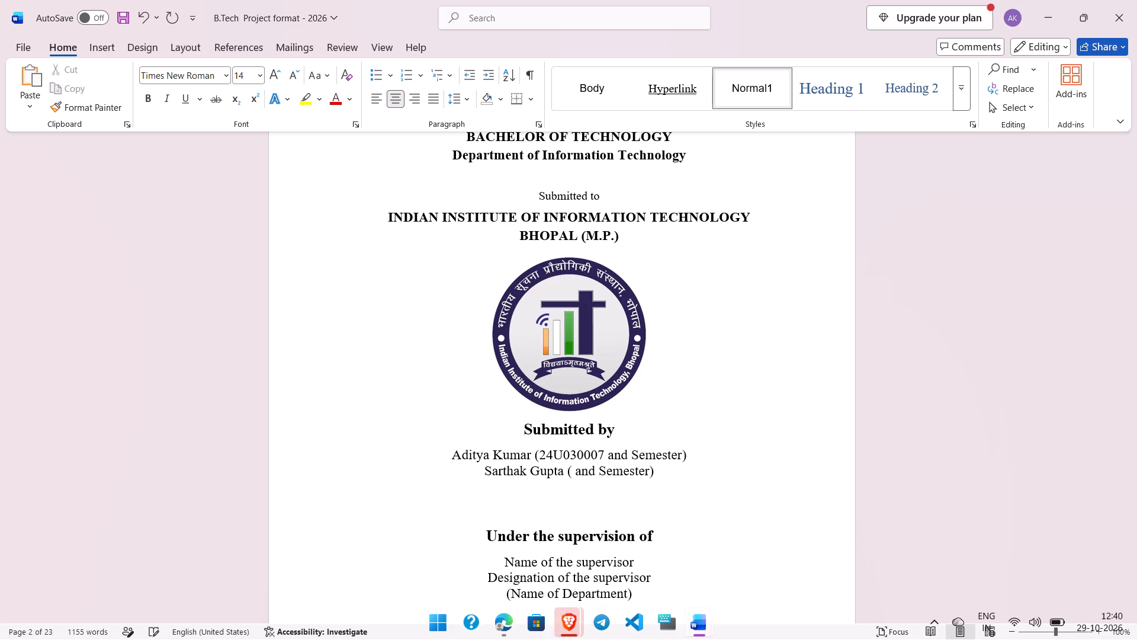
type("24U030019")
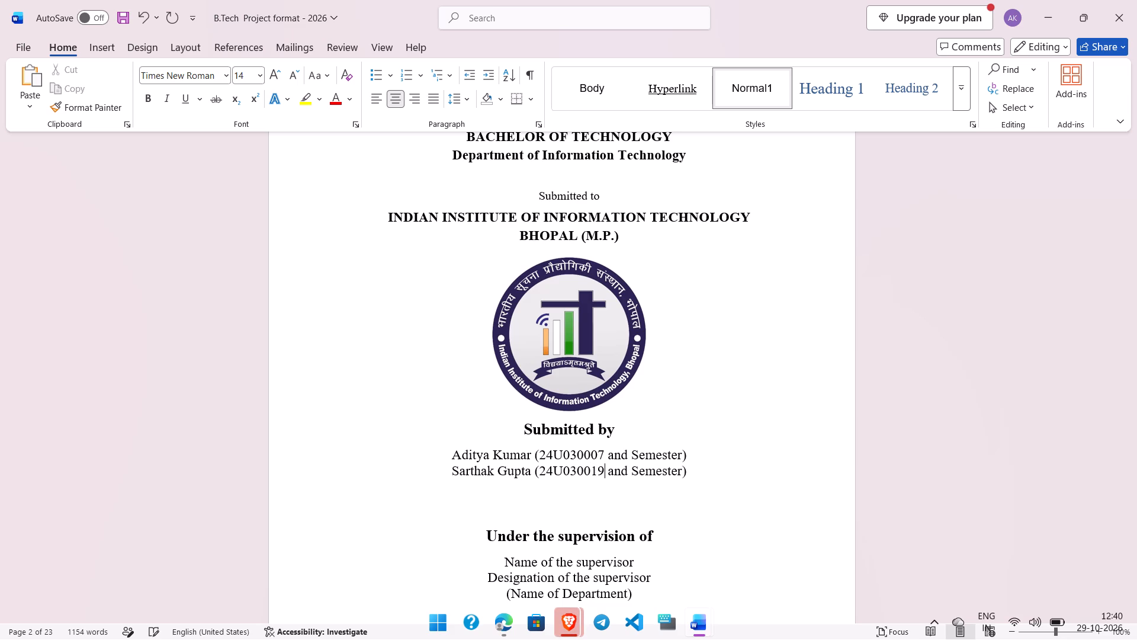
Place the text cursor directly after "Semester" in the first student's line under Submitted by.
left_click(686, 458)
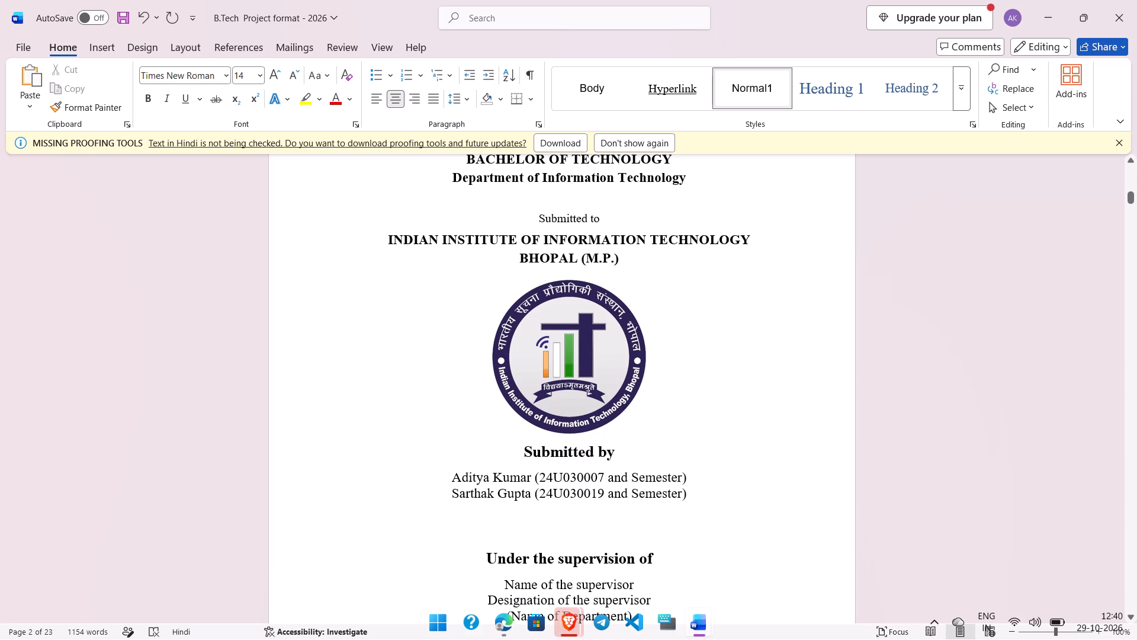
left_click(681, 478)
Open the download page for the missing Hindi proofing tools offered above the document.
left_click(557, 146)
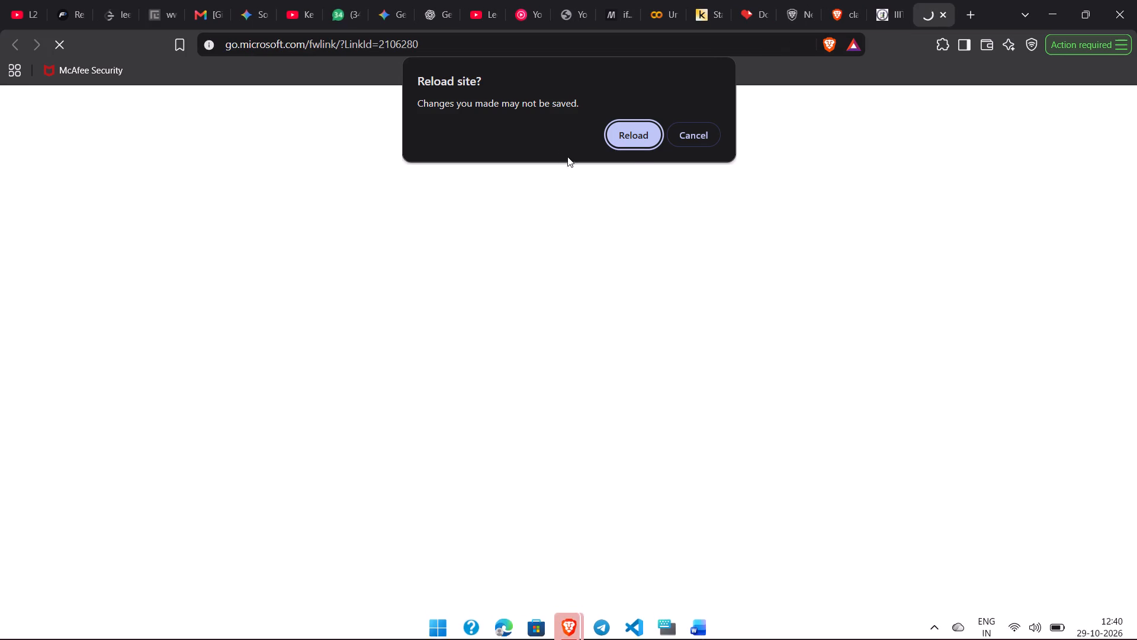
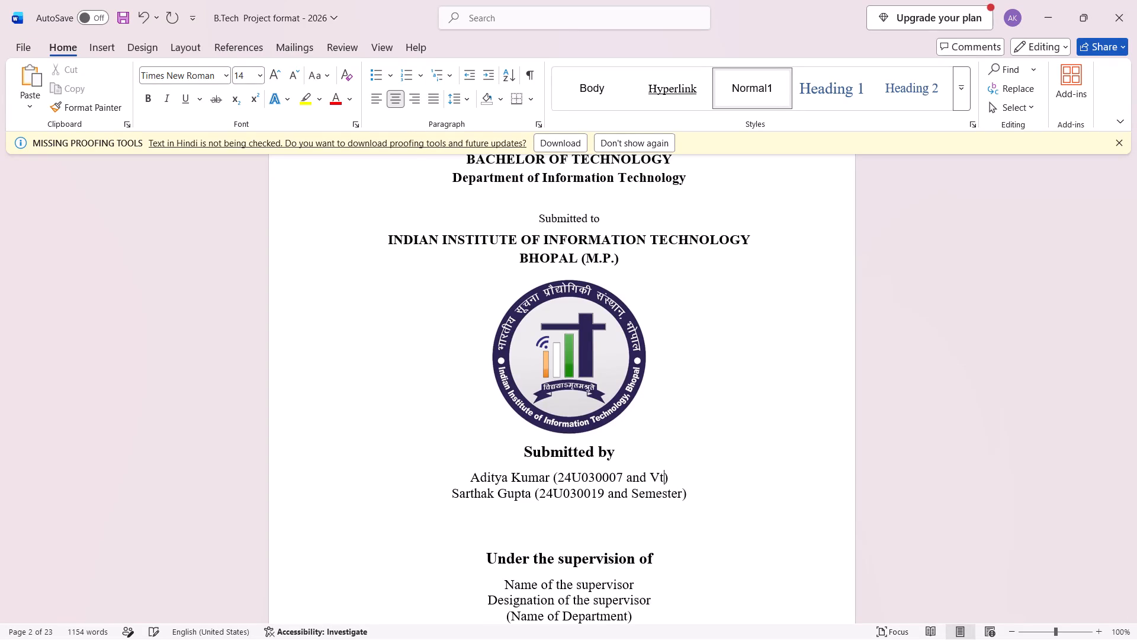
Remove the "t" after the V in the first student's semester entry so it reads V.
key("BackSpace")
Replace the "Semester" placeholder in the second student's line under Submitted by with V.
left_click(677, 495)
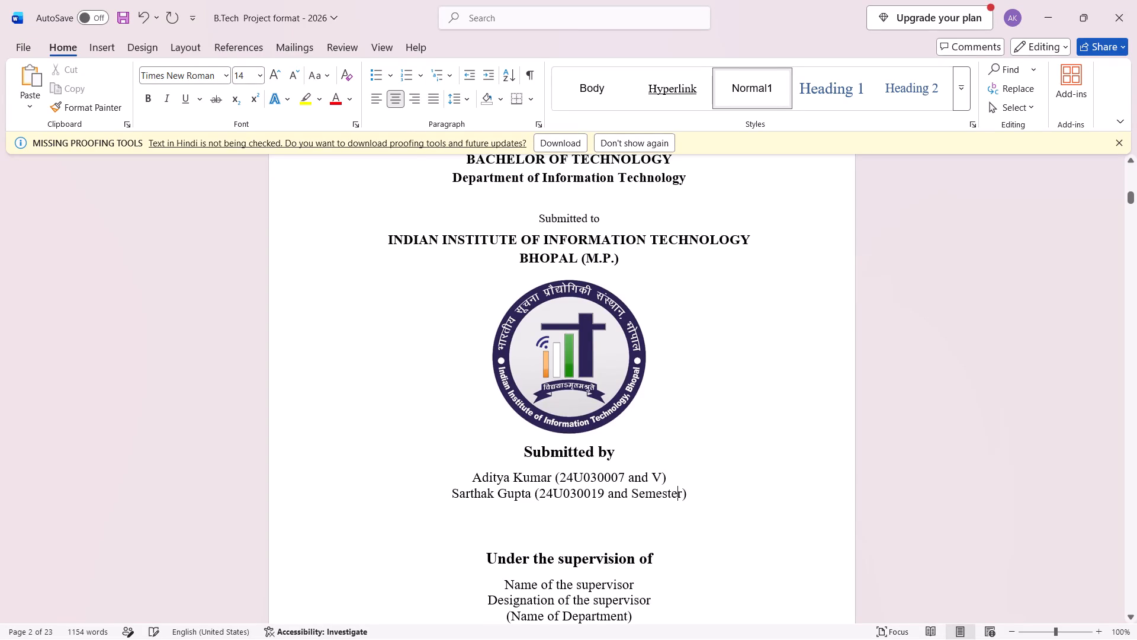
key("Right")
key("BackSpace")
key("BackSpace")
key("BackSpace")
key("BackSpace")
key("BackSpace")
key("BackSpace")
key("BackSpace")
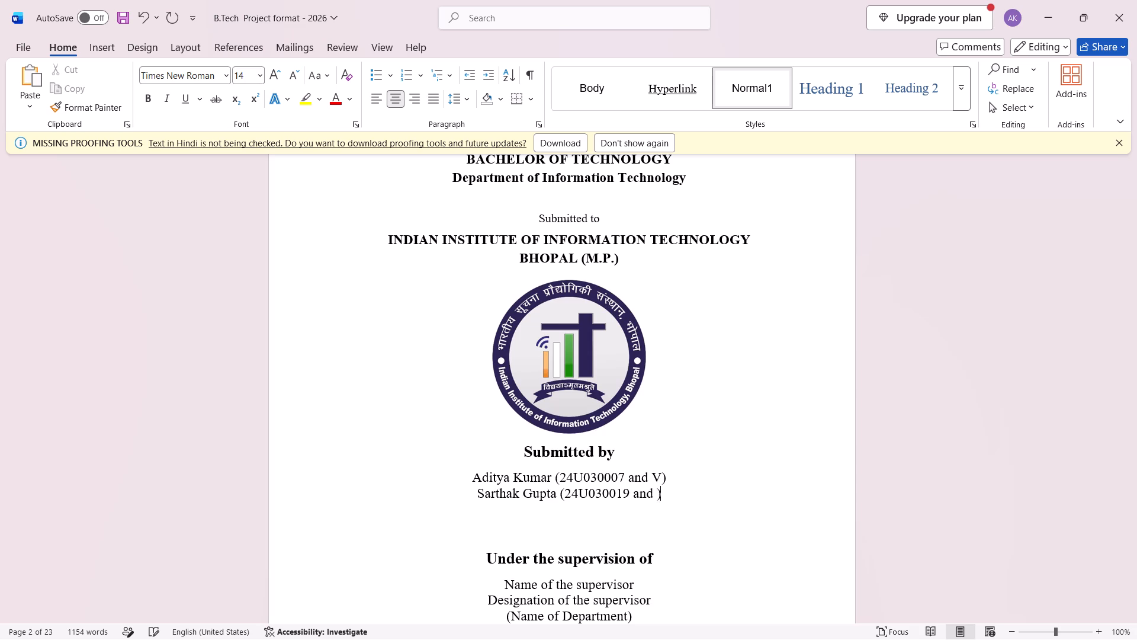
key("BackSpace")
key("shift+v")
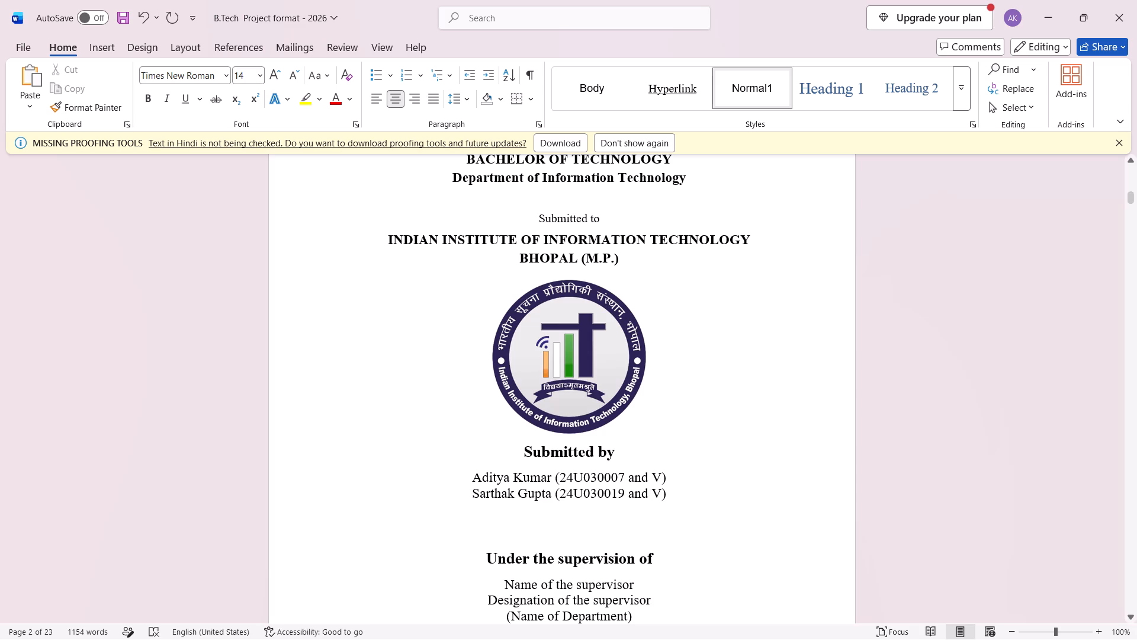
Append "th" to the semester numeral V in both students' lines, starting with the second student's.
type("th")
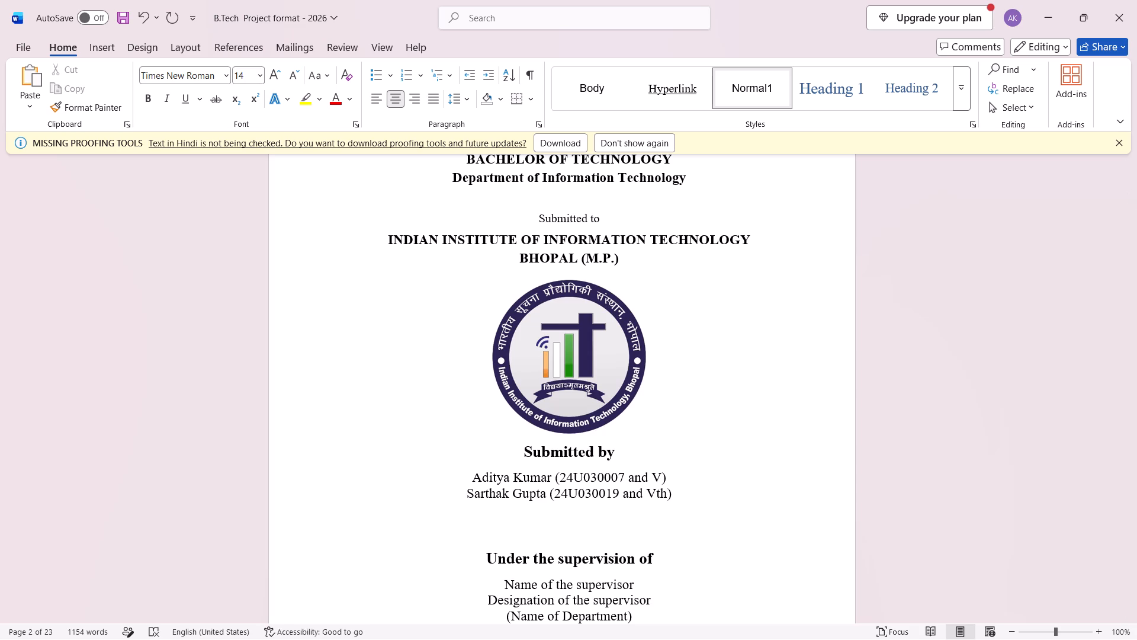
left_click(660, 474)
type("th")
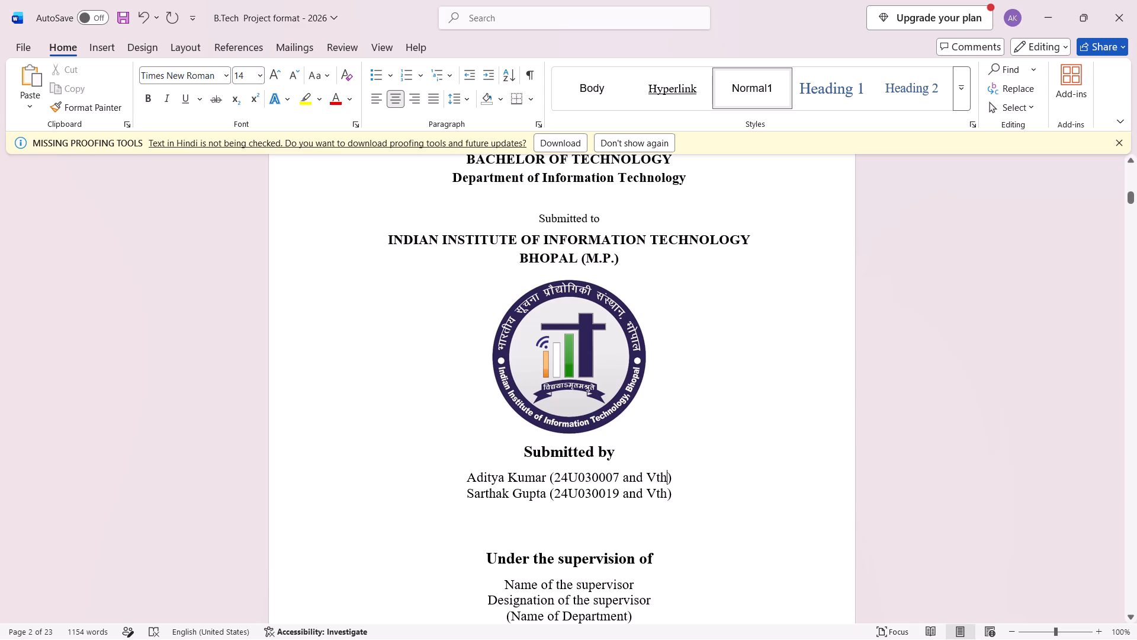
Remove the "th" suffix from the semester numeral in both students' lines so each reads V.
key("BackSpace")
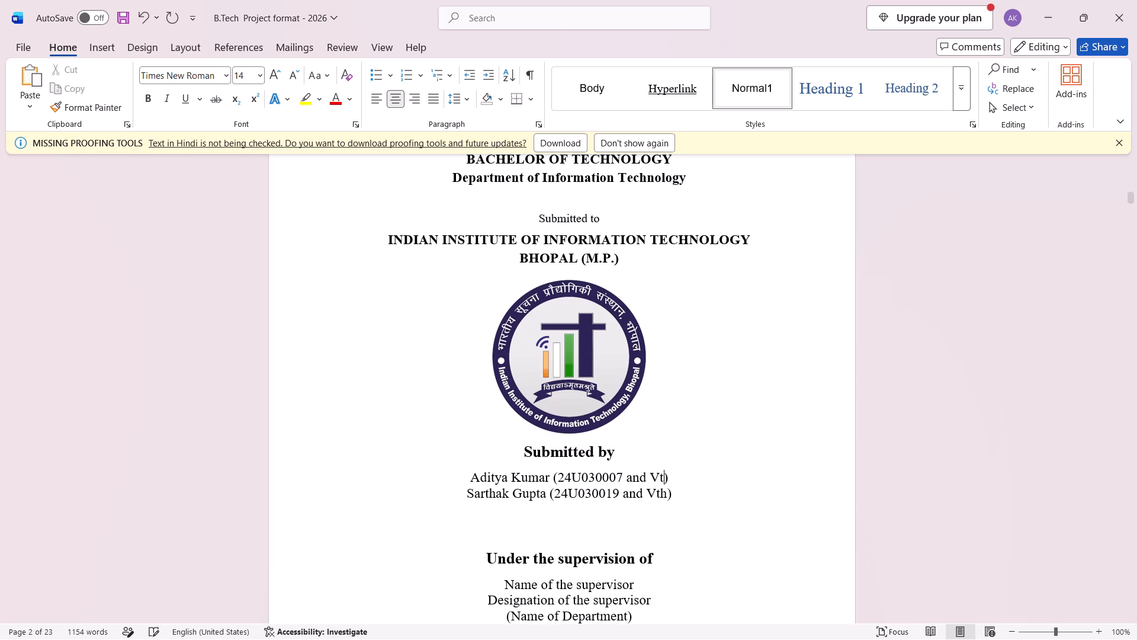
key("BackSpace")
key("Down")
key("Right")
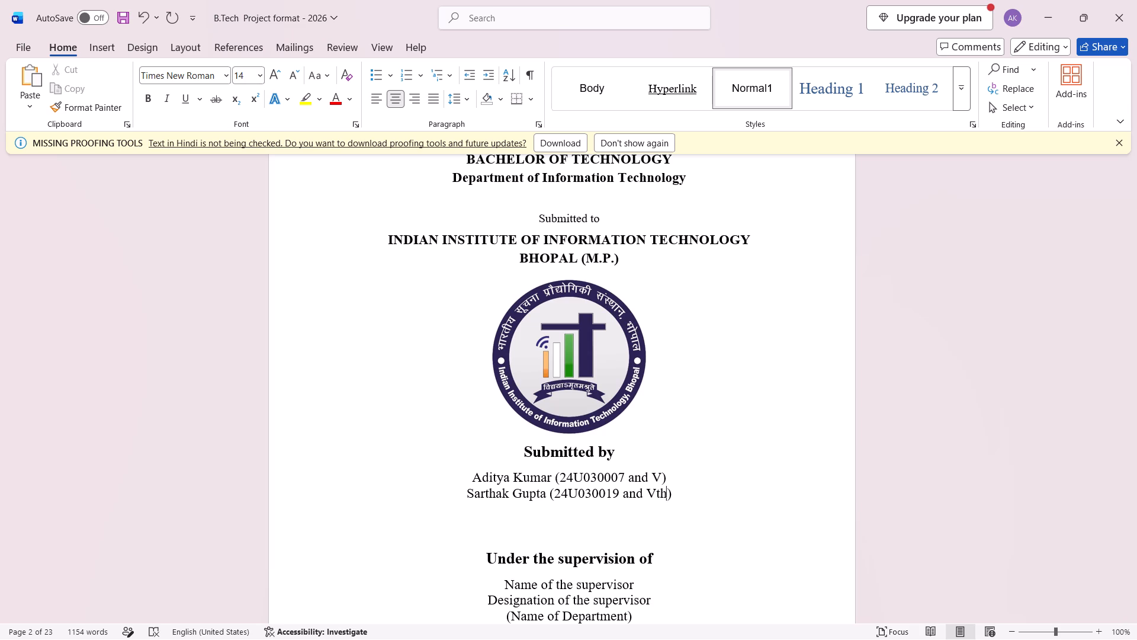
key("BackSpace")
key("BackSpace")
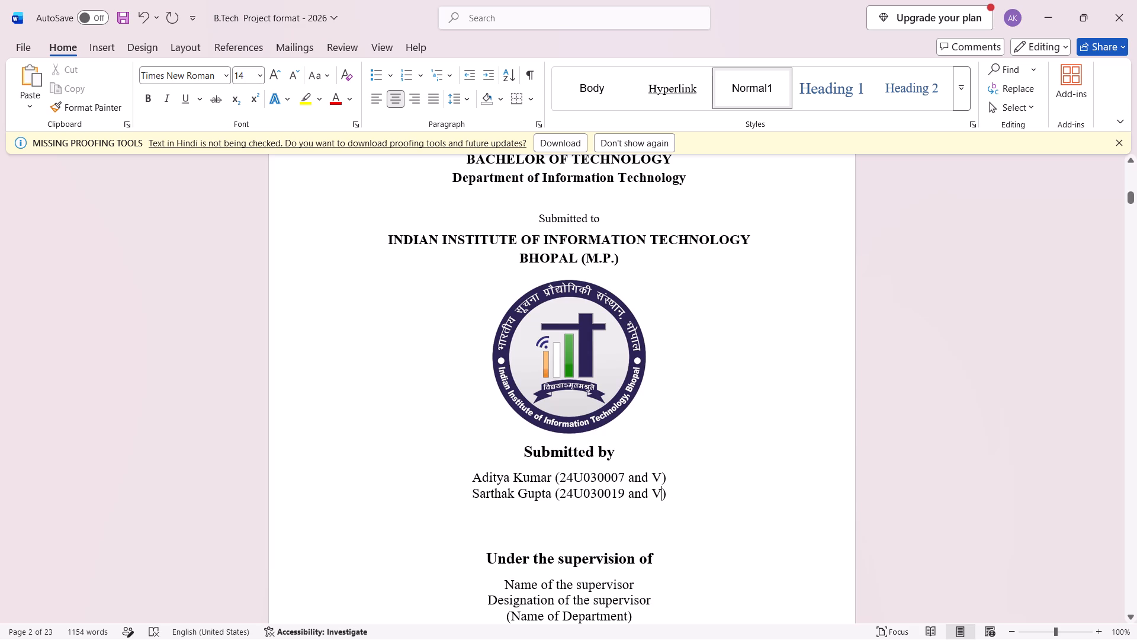
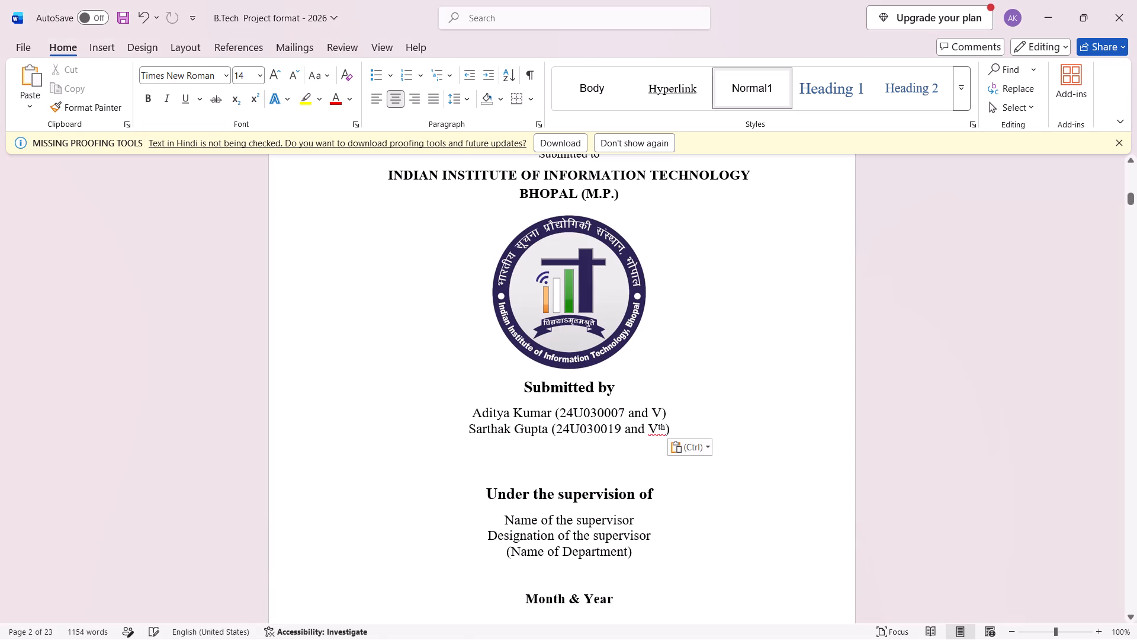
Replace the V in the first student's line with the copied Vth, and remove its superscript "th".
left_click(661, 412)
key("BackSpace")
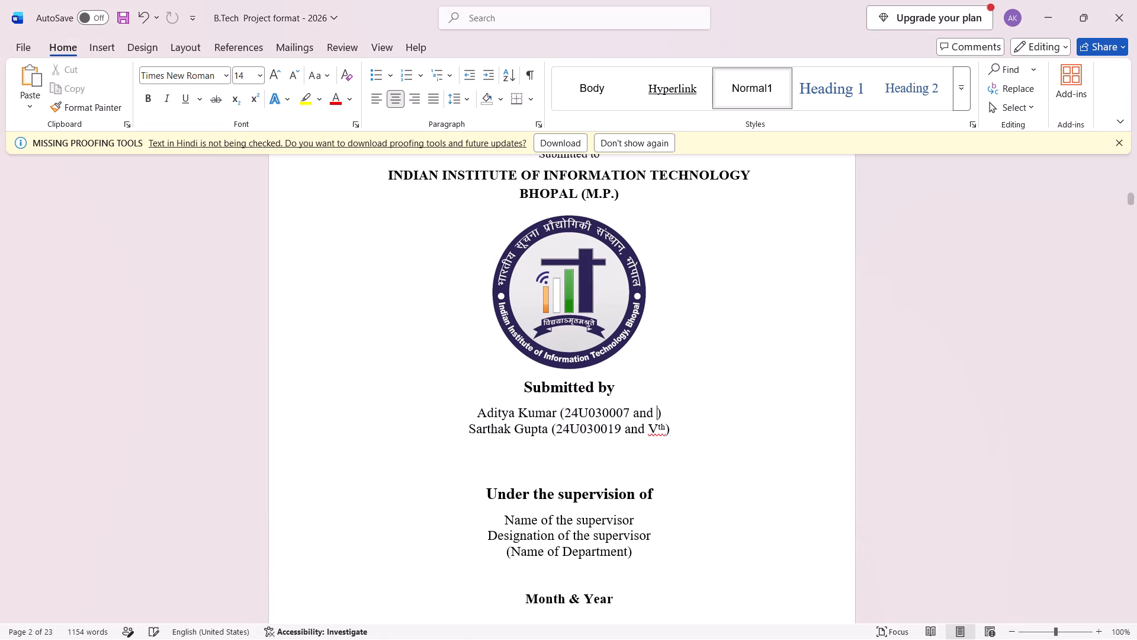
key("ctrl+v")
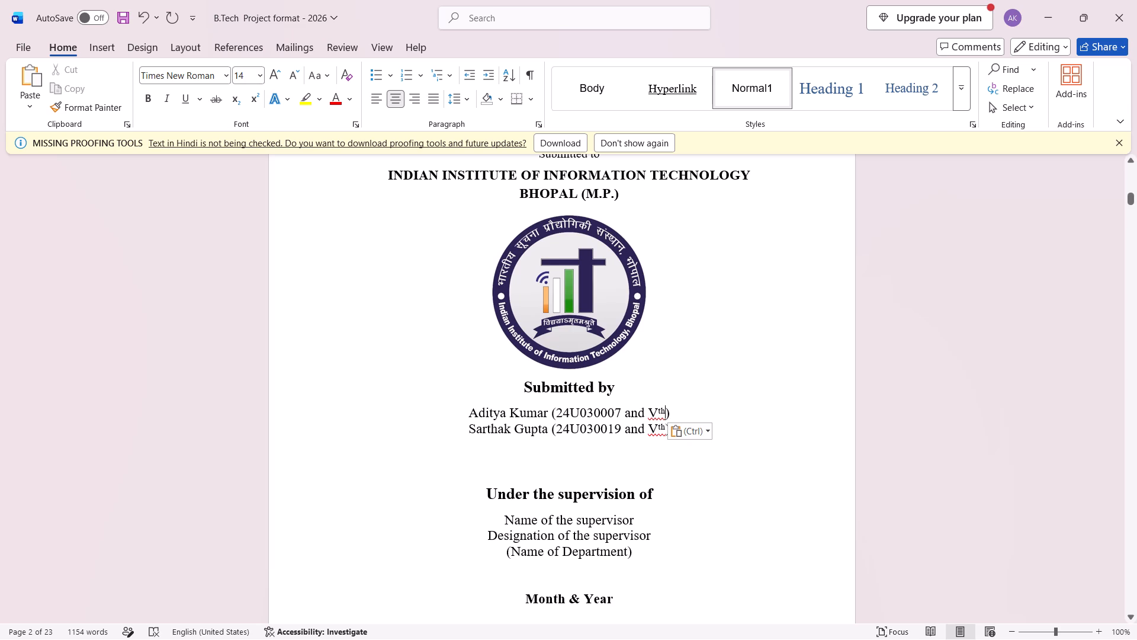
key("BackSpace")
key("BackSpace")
Write the semester as "Vth" with a plain, non-superscript "th" in both student lines under Submitted by.
key("Down")
key("Right")
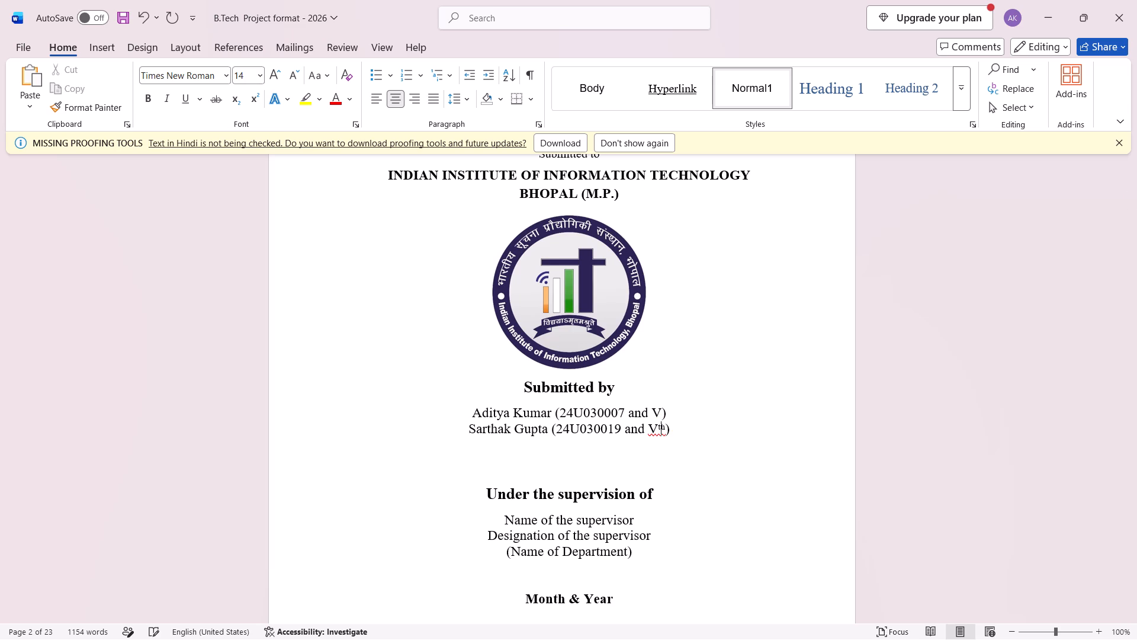
key("BackSpace")
key("BackSpace")
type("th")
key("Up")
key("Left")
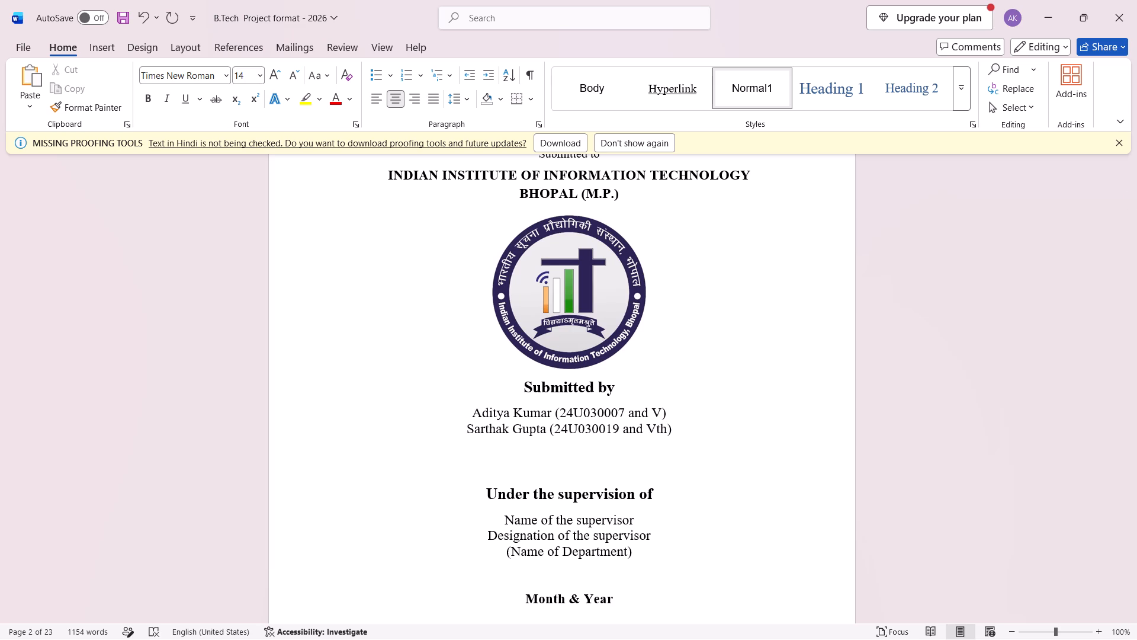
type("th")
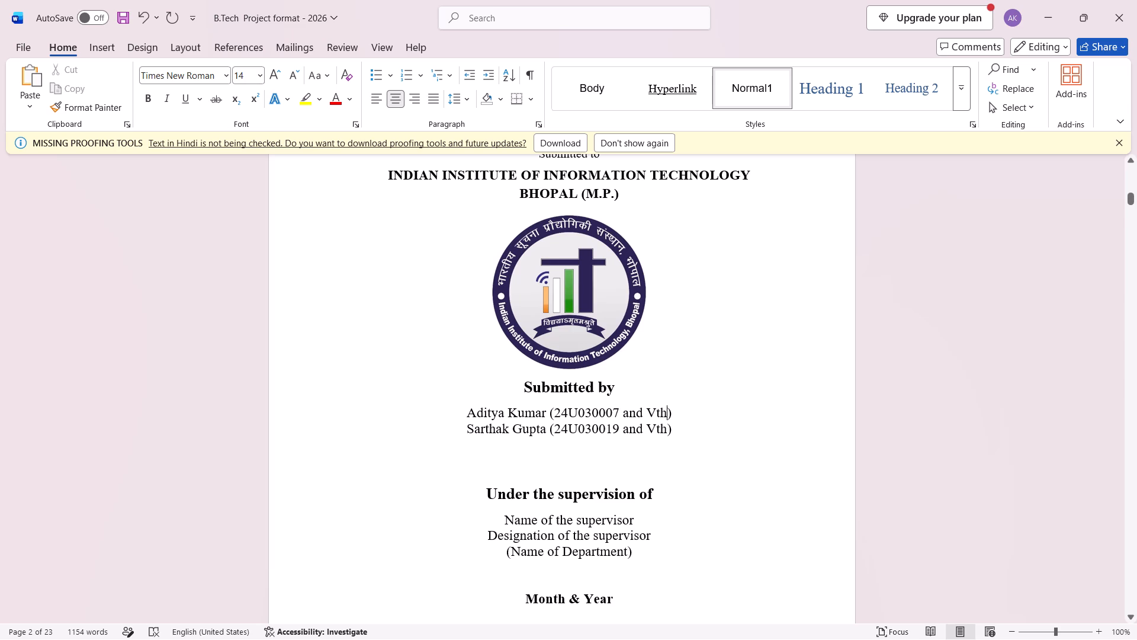
Replace the "Name of the supervisor" placeholder with the supervisor's name, preceded by the title "Dr.".
left_click(639, 522)
key("BackSpace")
key("BackSpace")
key("BackSpace")
key("BackSpace")
key("BackSpace")
key("BackSpace")
key("BackSpace")
key("BackSpace")
key("BackSpace")
key("BackSpace")
key("BackSpace")
key("BackSpace")
key("BackSpace")
key("BackSpace")
key("BackSpace")
key("BackSpace")
key("BackSpace")
key("BackSpace")
key("BackSpace")
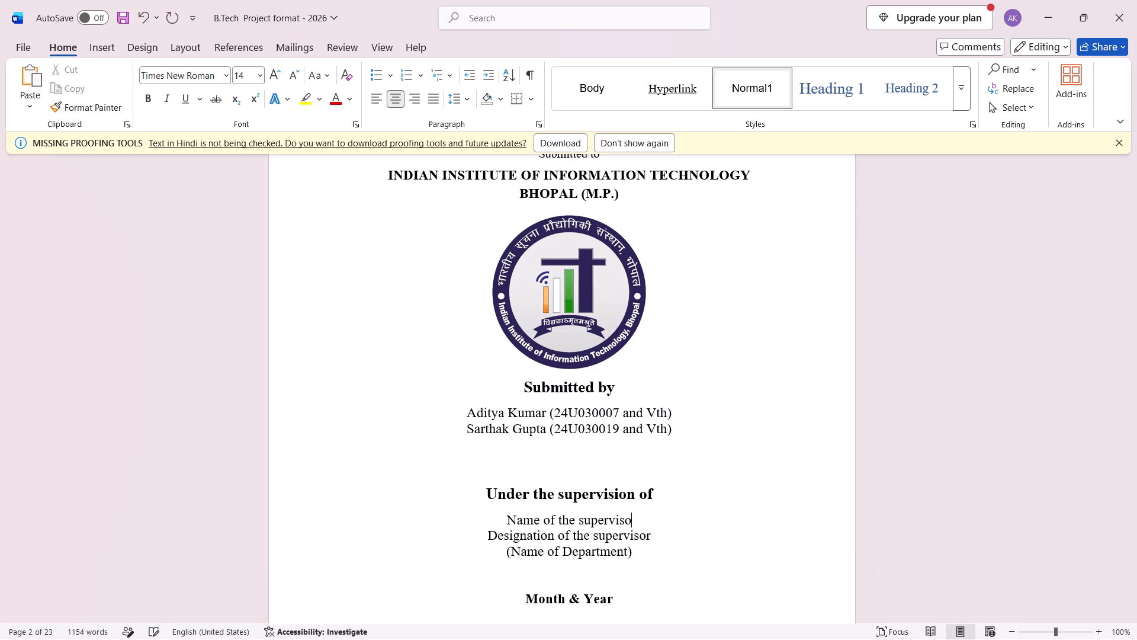
key("BackSpace")
key("BackSpace")
key("BackSpace")
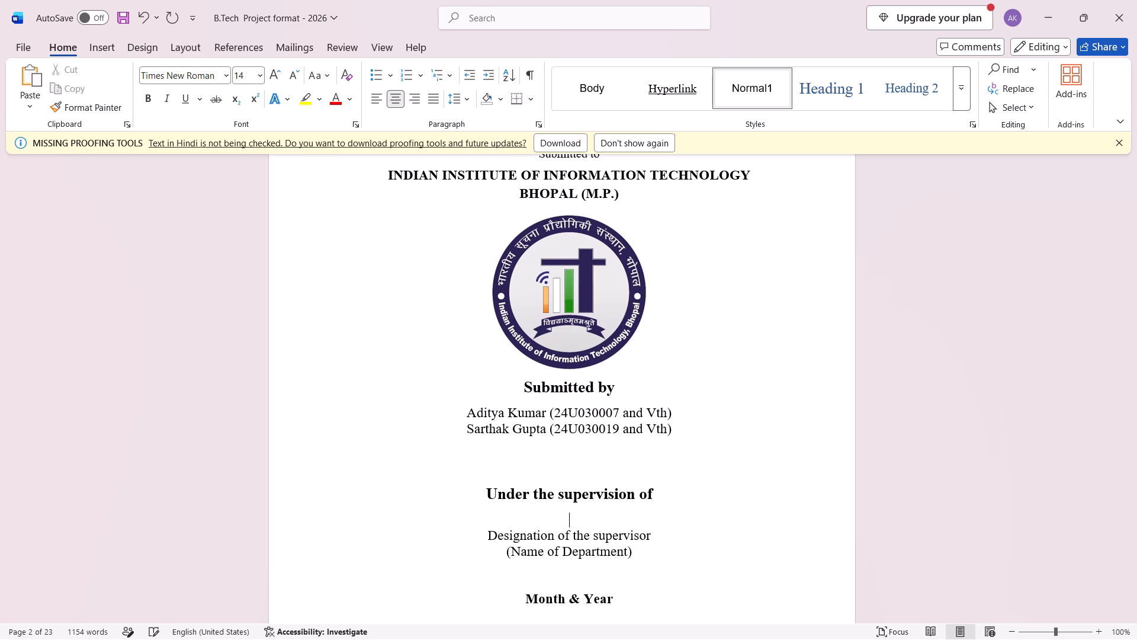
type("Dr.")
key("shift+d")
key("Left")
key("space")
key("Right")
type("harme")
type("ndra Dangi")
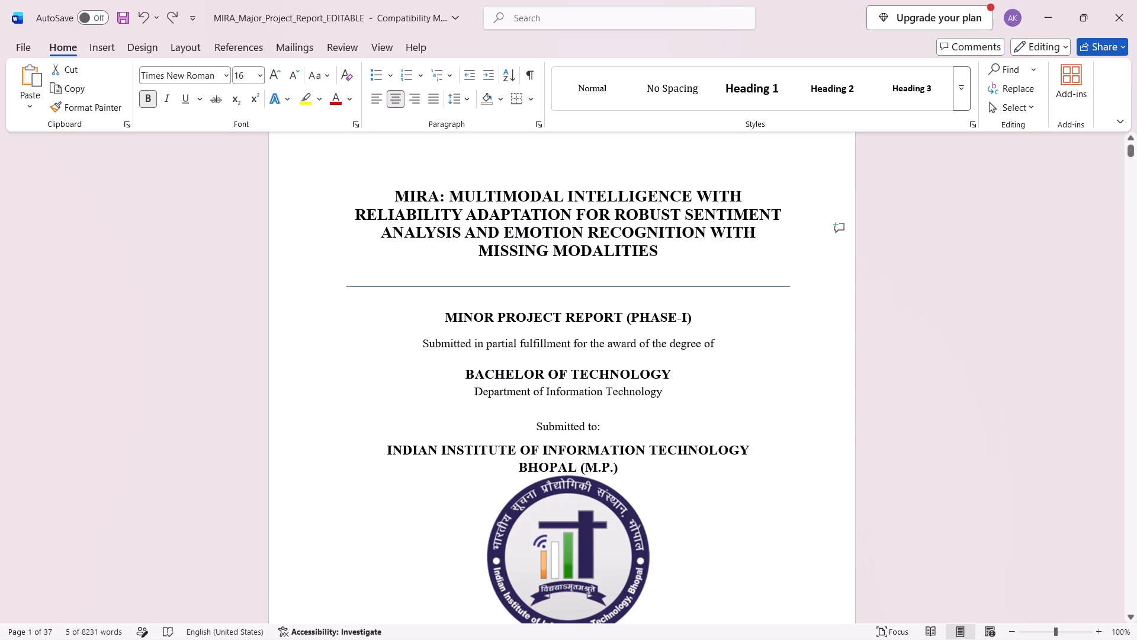
Check the MIRA report's cover page, and replace the template's "Designation of the supervisor" placeholder with "Assistant Professor".
scroll(679, 613, "down", 2)
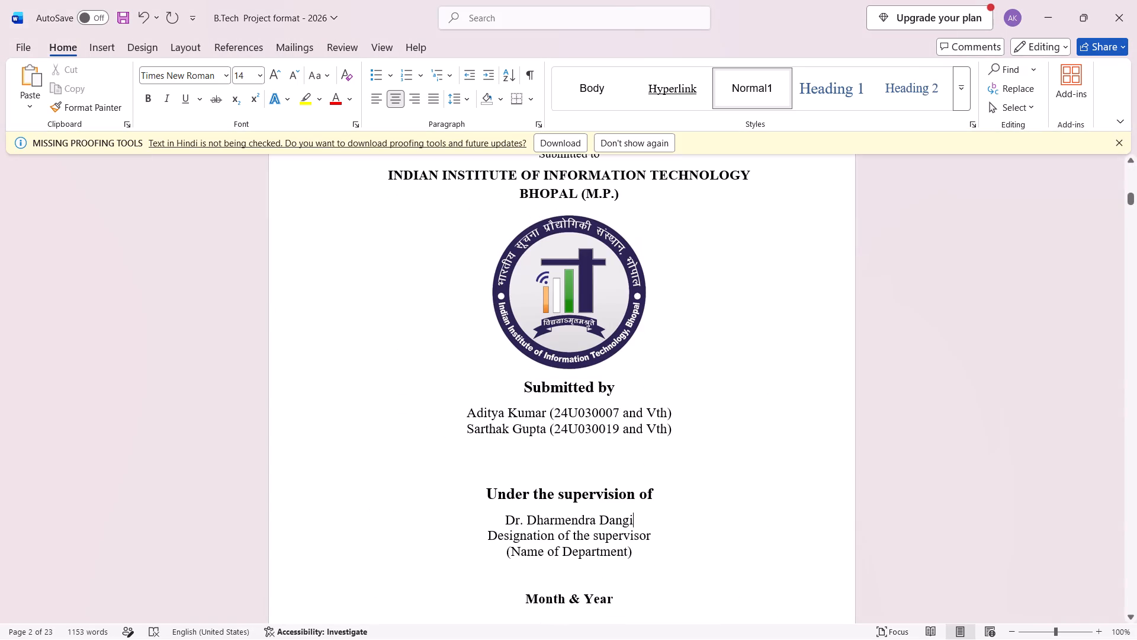
left_click(651, 533)
key("BackSpace")
key("BackSpace")
key("BackSpace")
key("BackSpace")
key("BackSpace")
key("BackSpace")
key("BackSpace")
key("BackSpace")
key("BackSpace")
key("BackSpace")
key("BackSpace")
key("BackSpace")
key("BackSpace")
key("BackSpace")
key("BackSpace")
key("BackSpace")
key("BackSpace")
key("BackSpace")
key("BackSpace")
key("BackSpace")
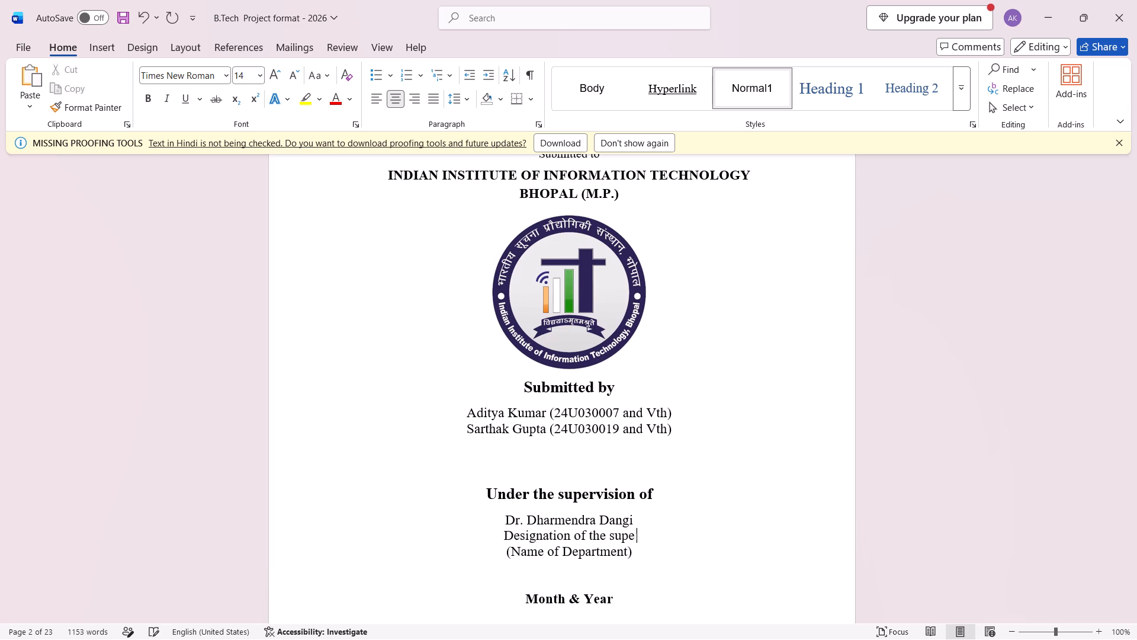
key("BackSpace")
key("BackSpace")
key("BackSpace")
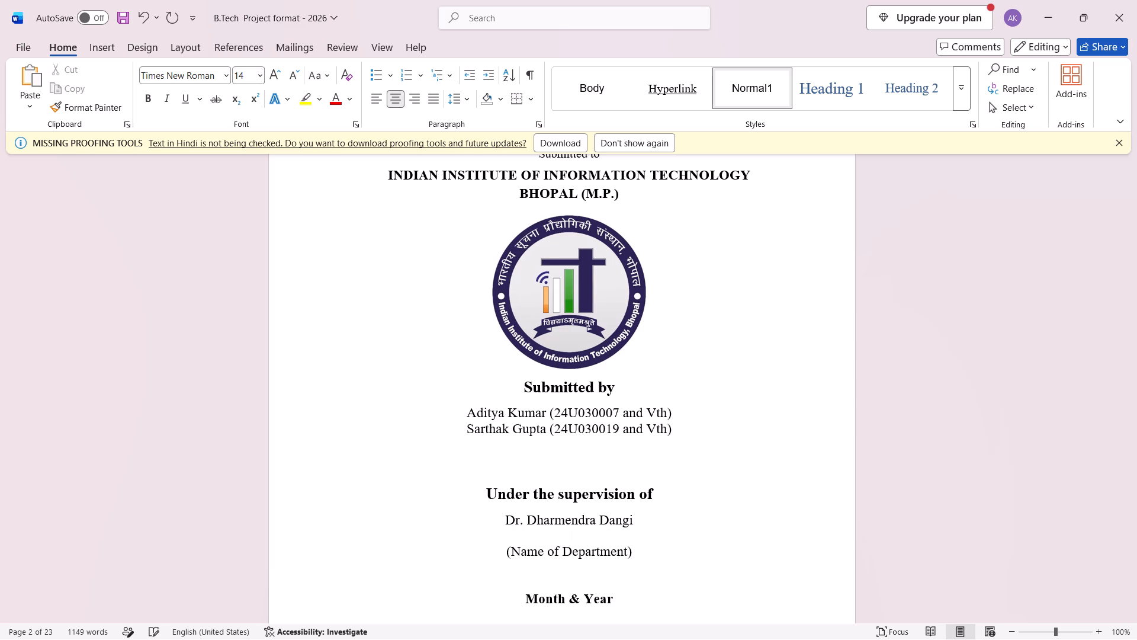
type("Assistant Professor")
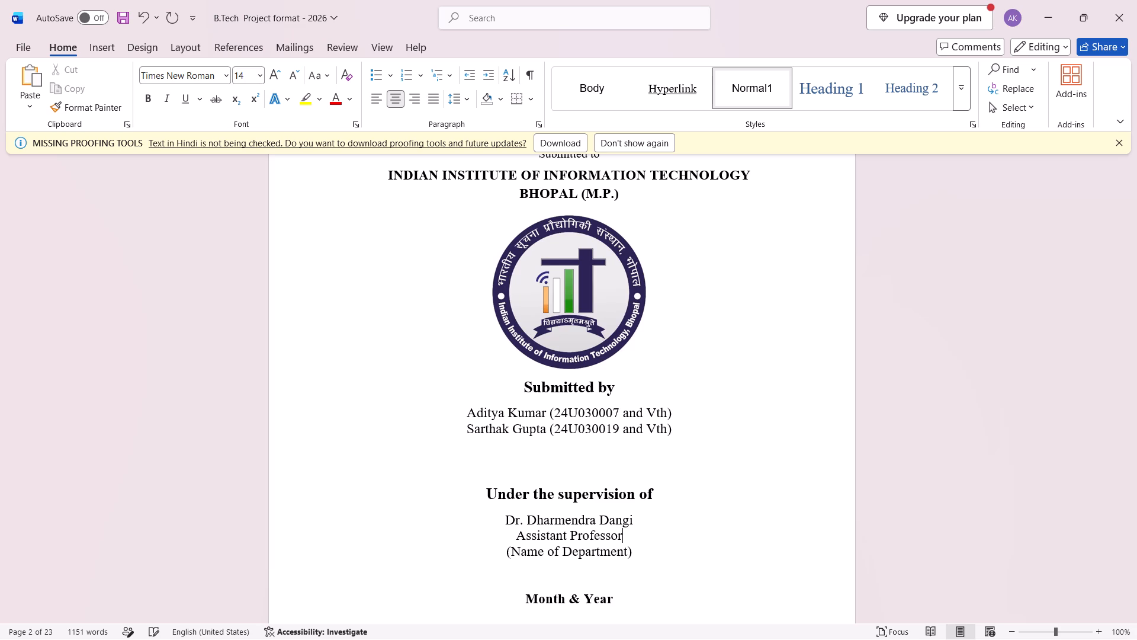
Replace "Name of Department" inside the parentheses under the supervisor's designation with "Information Technology".
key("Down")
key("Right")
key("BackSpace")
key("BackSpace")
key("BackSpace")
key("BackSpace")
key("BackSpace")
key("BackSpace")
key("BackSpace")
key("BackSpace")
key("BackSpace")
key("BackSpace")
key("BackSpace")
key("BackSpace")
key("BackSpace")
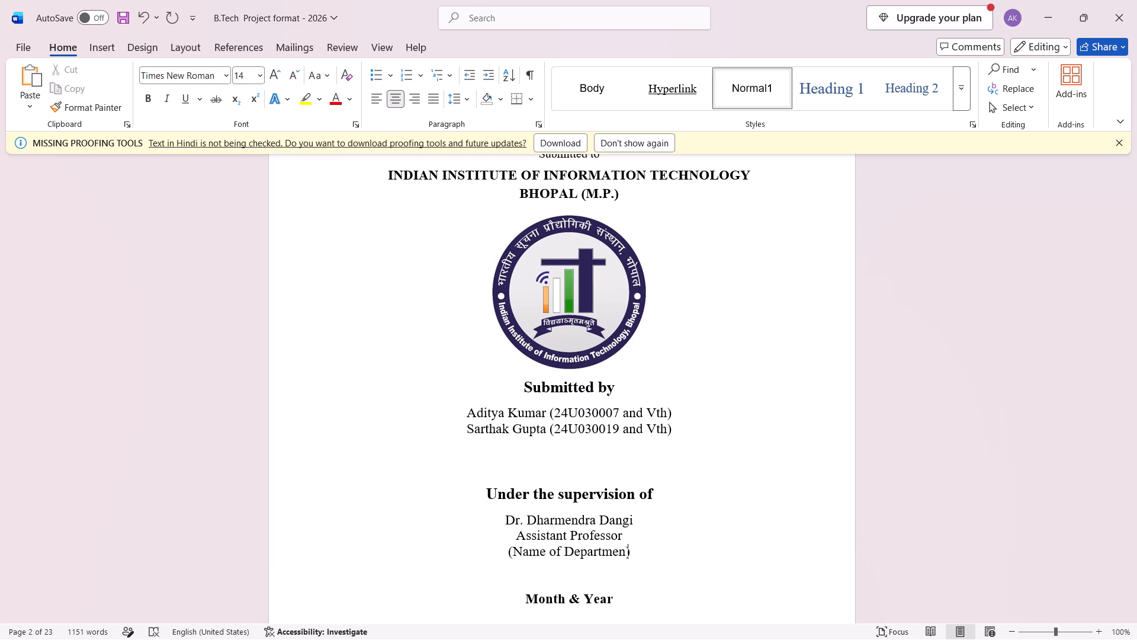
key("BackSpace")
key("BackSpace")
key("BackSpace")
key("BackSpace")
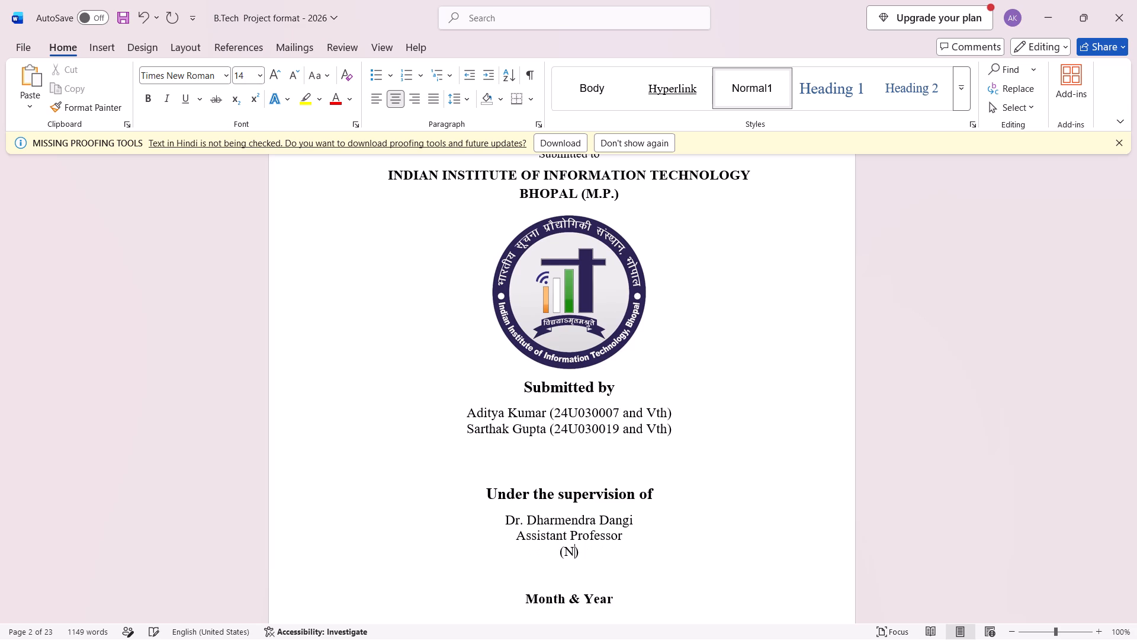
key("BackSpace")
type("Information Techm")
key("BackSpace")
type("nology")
Copy the academic year and institute name lines from the end of the MIRA report's cover page for the template's "Month & Year" line.
scroll(670, 561, "down", 1)
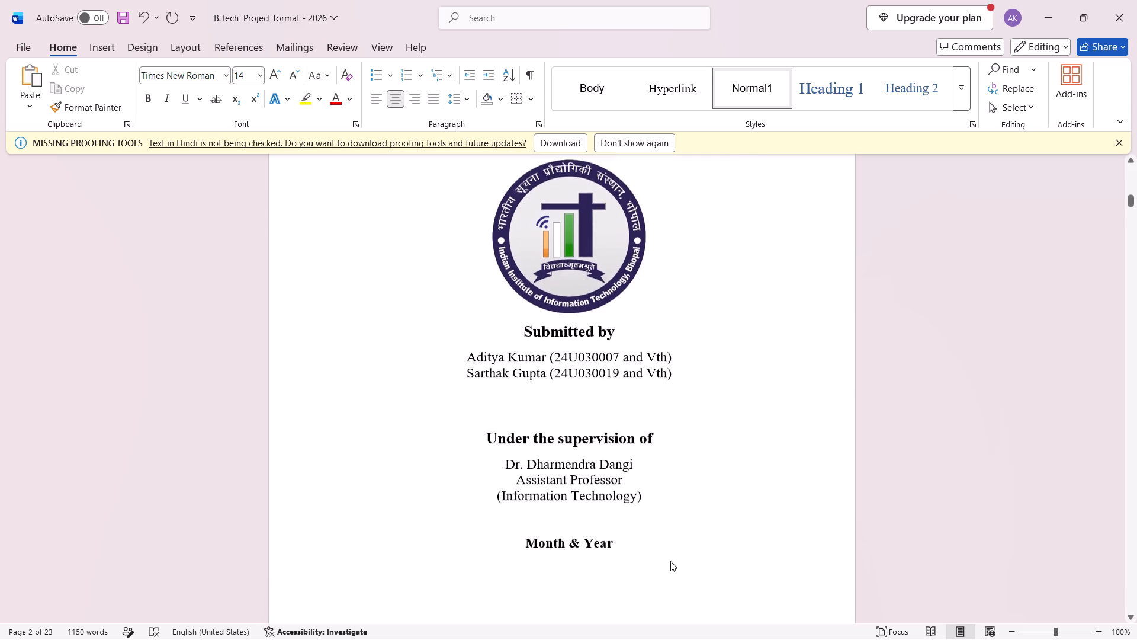
scroll(670, 561, "down", 1)
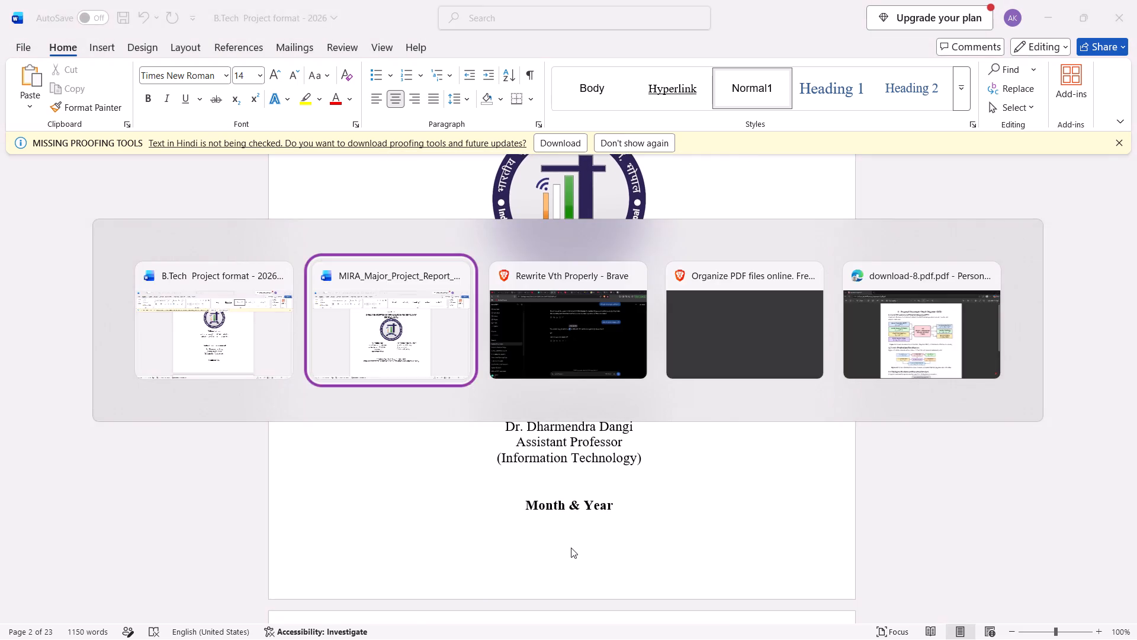
scroll(571, 548, "down", 1)
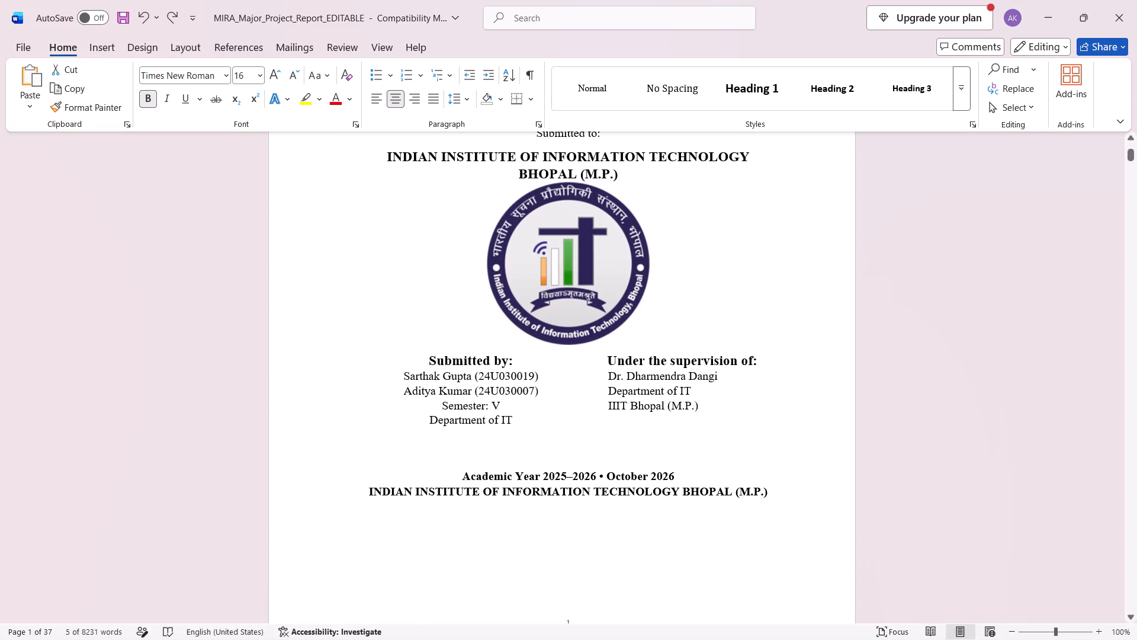
left_click_drag(769, 492, 490, 478)
key("ctrl+c")
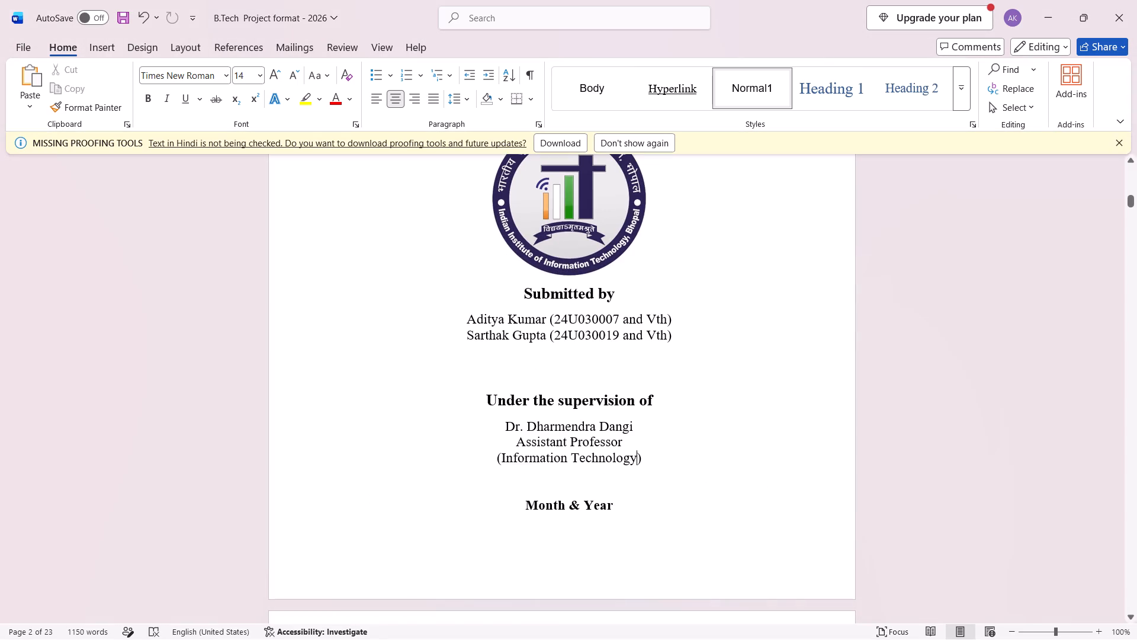
In Word, replace "Month & Year" on page 2 with the copied academic year, October 2026 and institute name lines.
left_click_drag(620, 504, 538, 503)
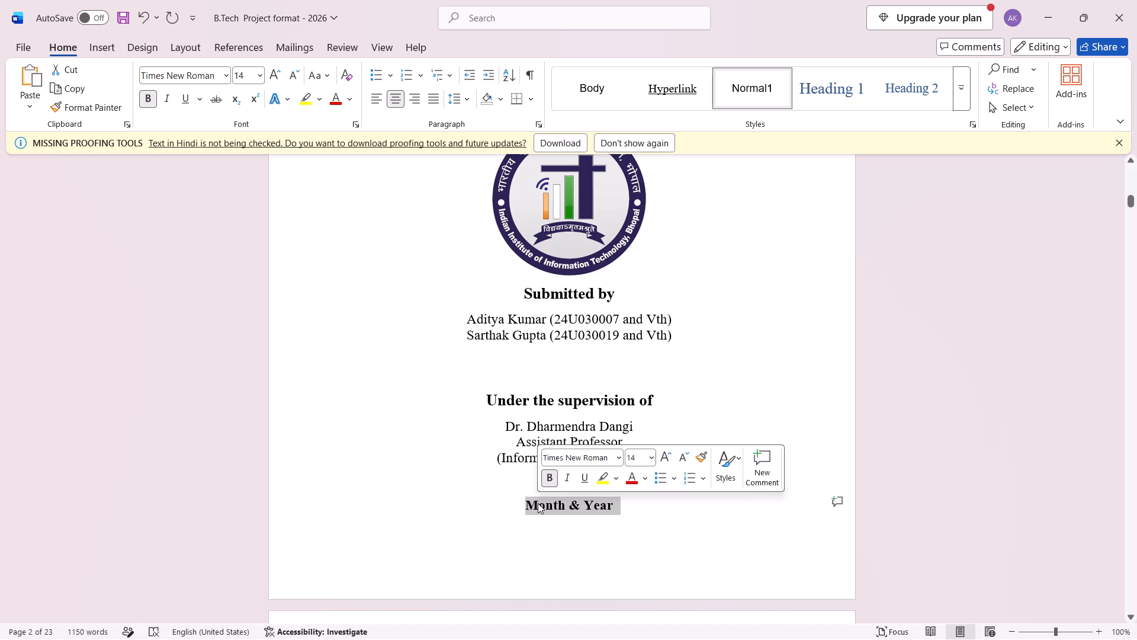
key("ctrl+v")
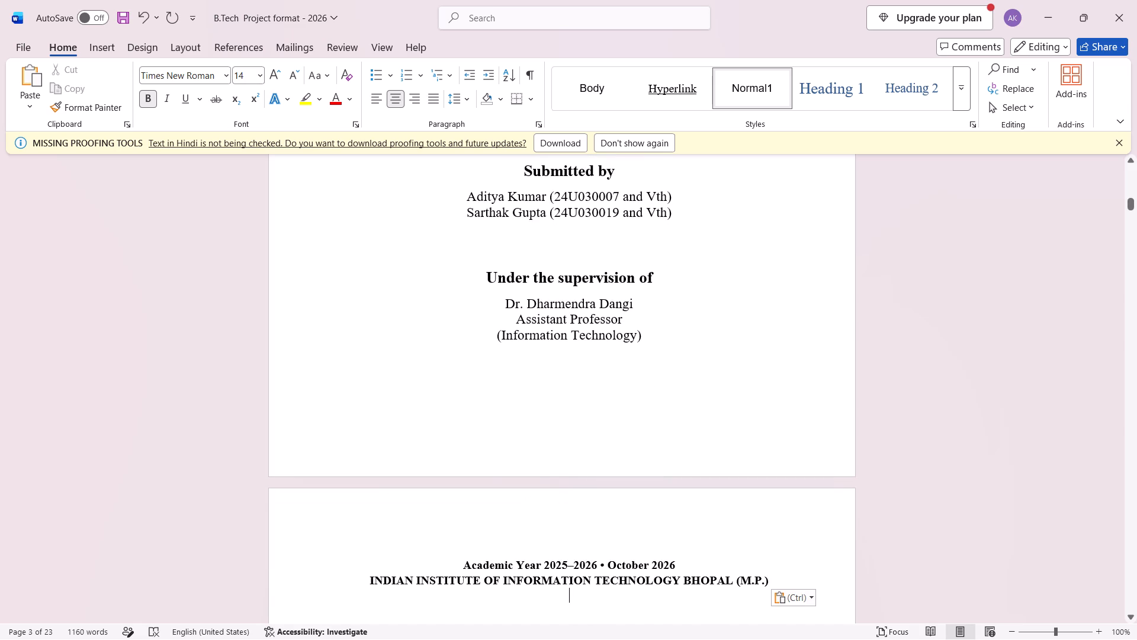
Remove the breaks around the pasted academic year and institute lines so they directly follow "(Information Technology)" on page 2.
left_click(458, 556)
key("BackSpace")
key("BackSpace")
key("BackSpace")
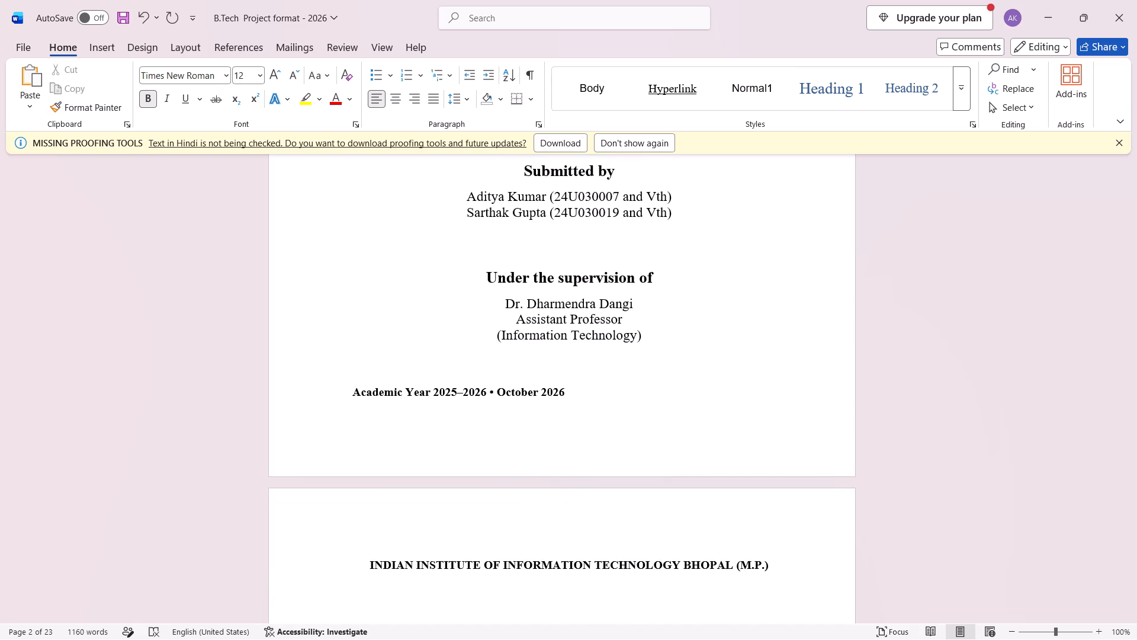
key("Down")
key("BackSpace")
key("BackSpace")
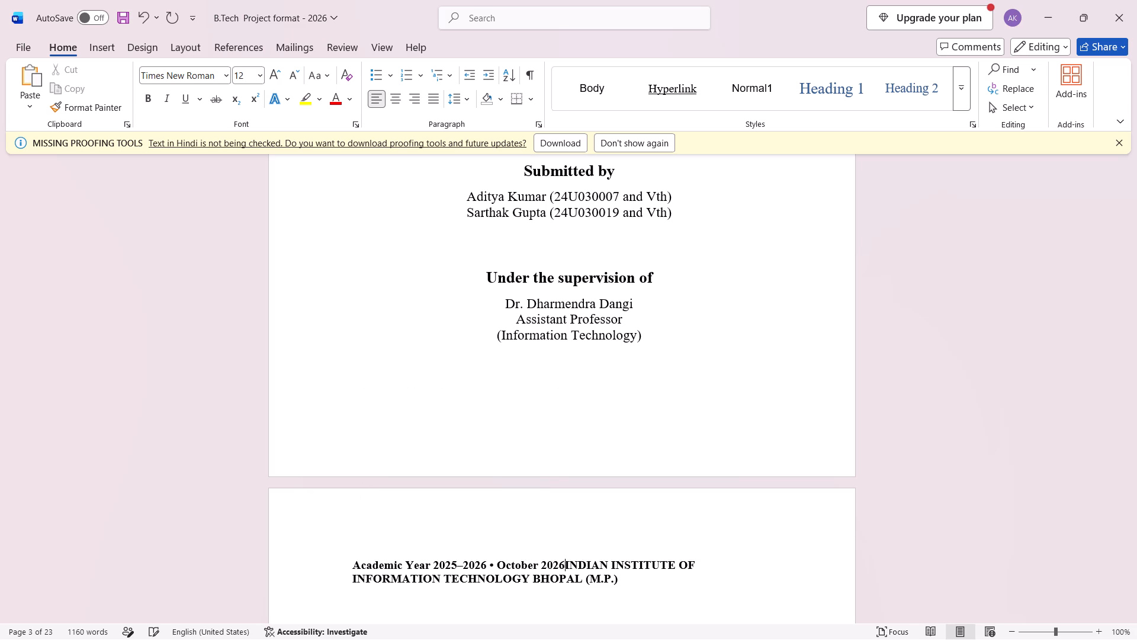
left_click(350, 567)
key("BackSpace")
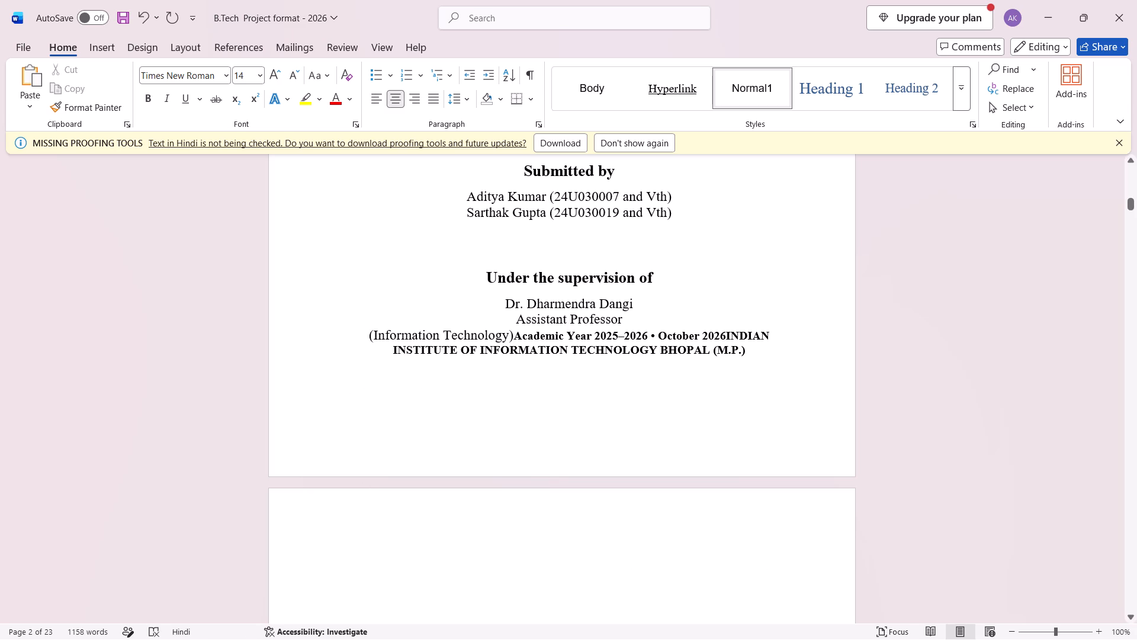
Delete one blank line between the second student's line and the "Under the supervision of" heading.
scroll(638, 338, "up", 1)
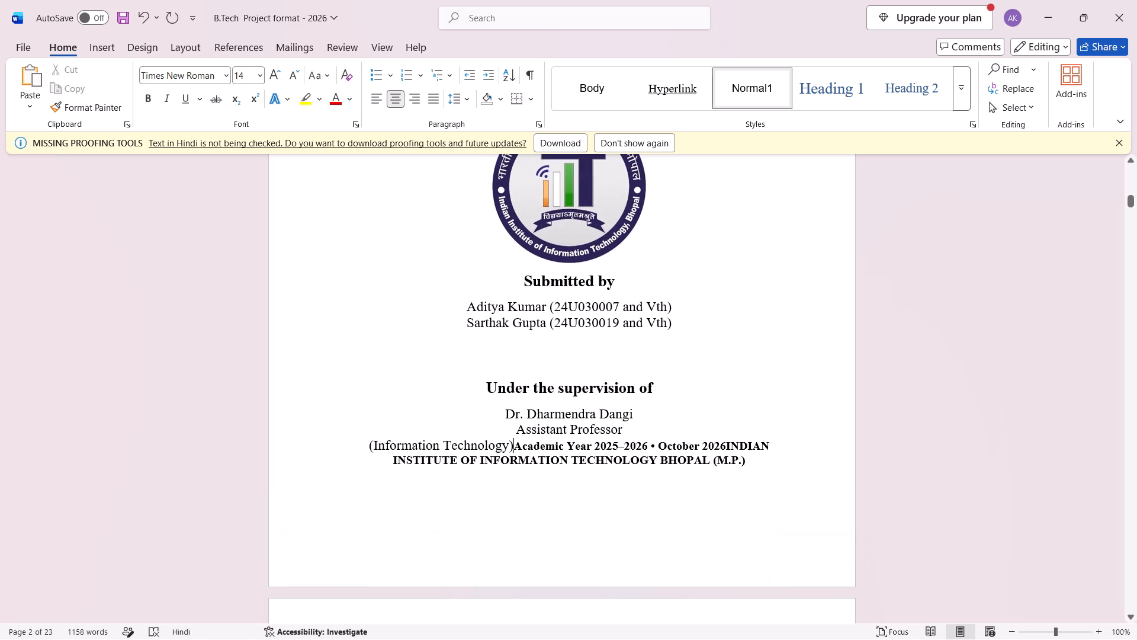
left_click(542, 364)
key("BackSpace")
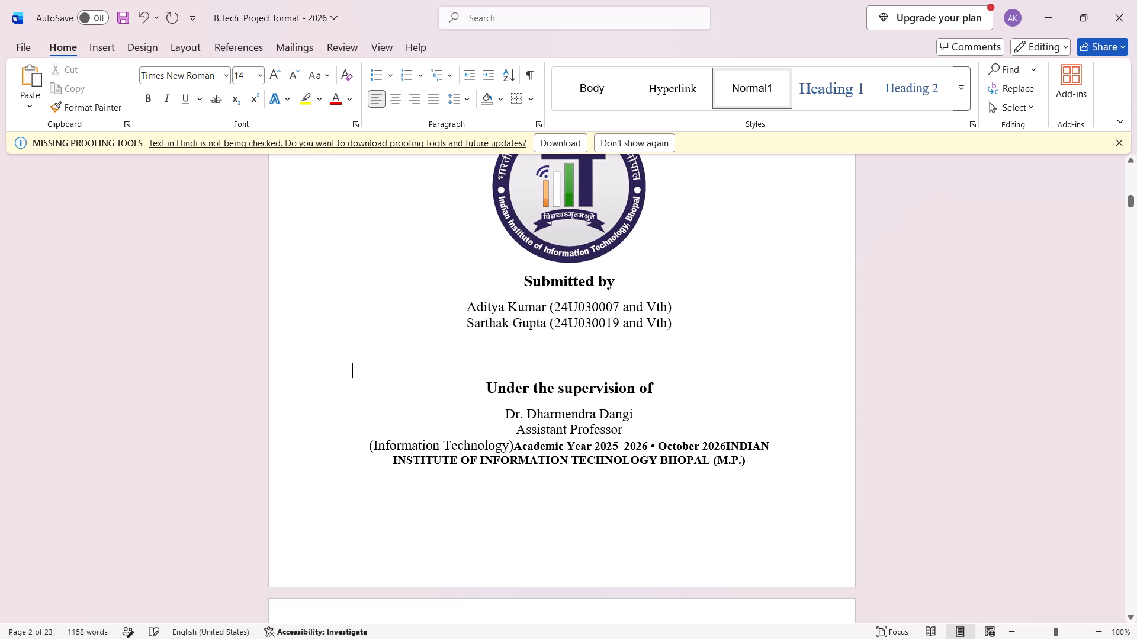
key("BackSpace")
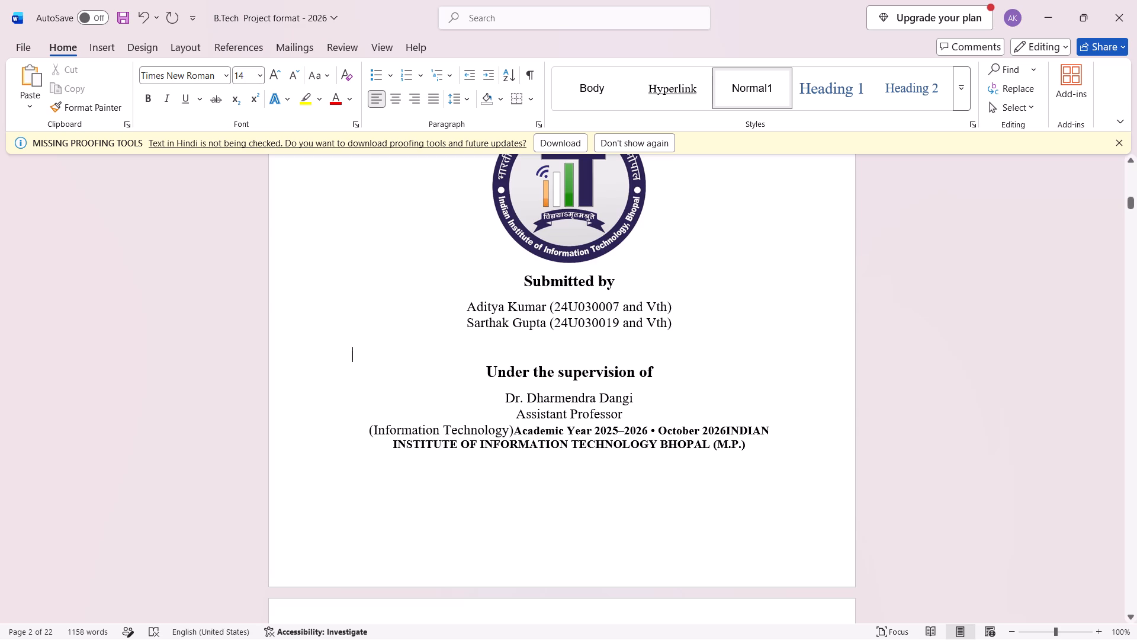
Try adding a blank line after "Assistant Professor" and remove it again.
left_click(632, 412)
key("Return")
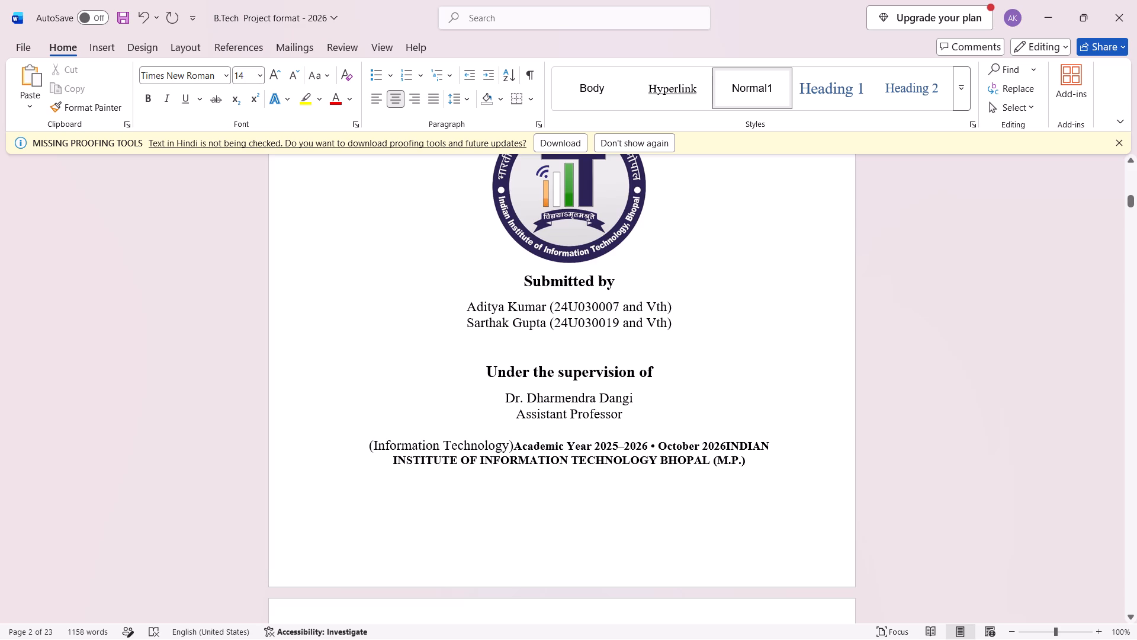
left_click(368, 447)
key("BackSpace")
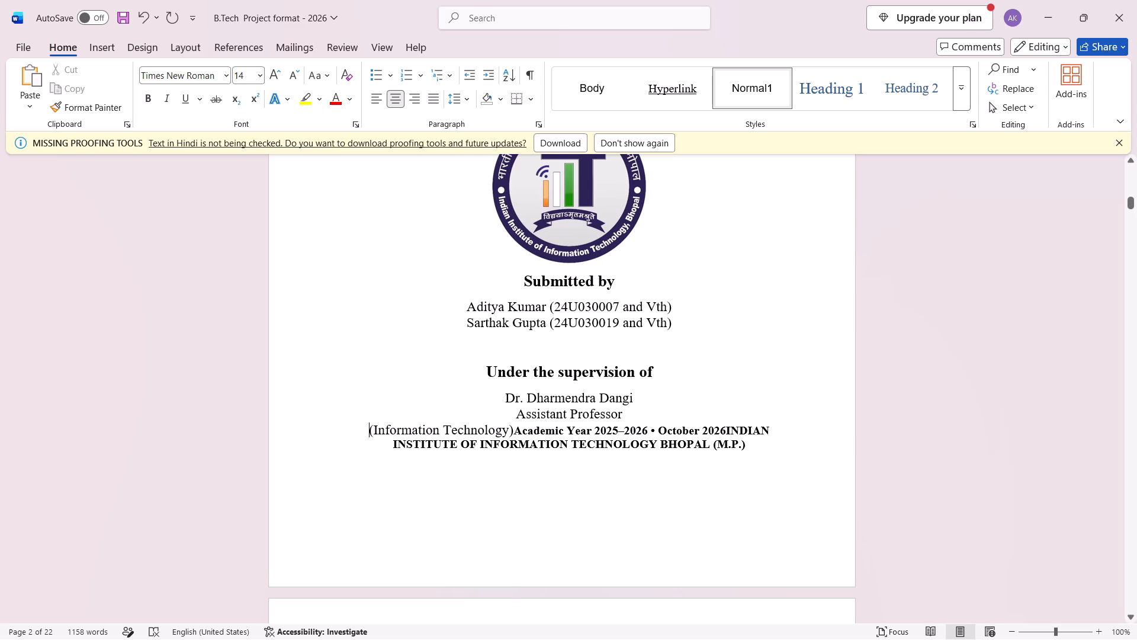
Move the academic year and institute text below "(Information Technology)", separated from it by one blank line.
left_click(515, 432)
key("Return")
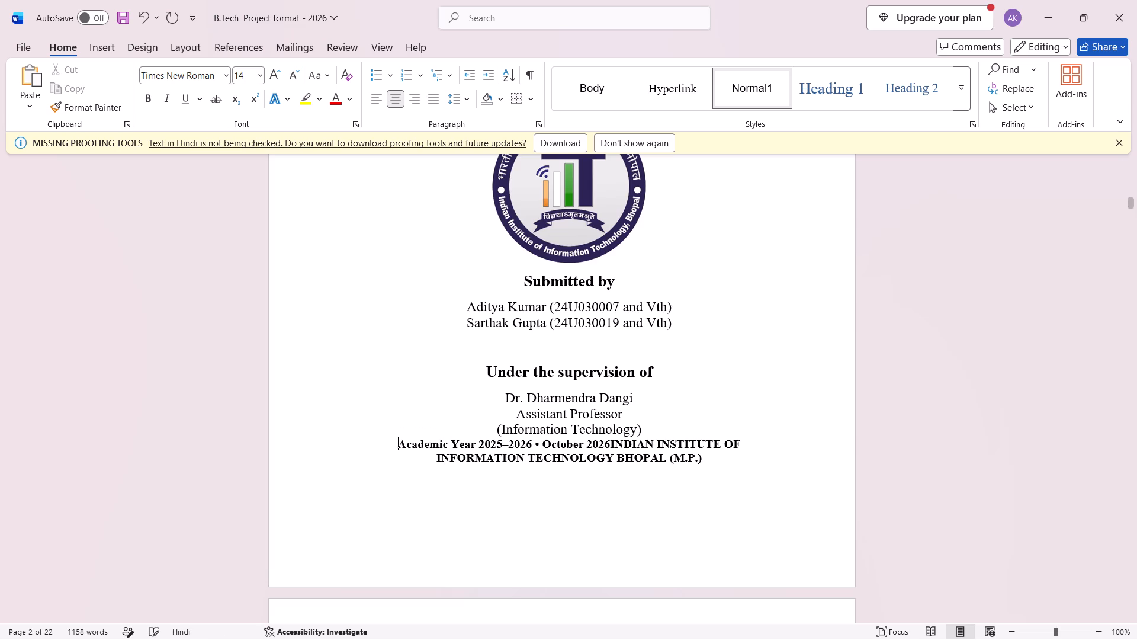
left_click(648, 424)
key("Return")
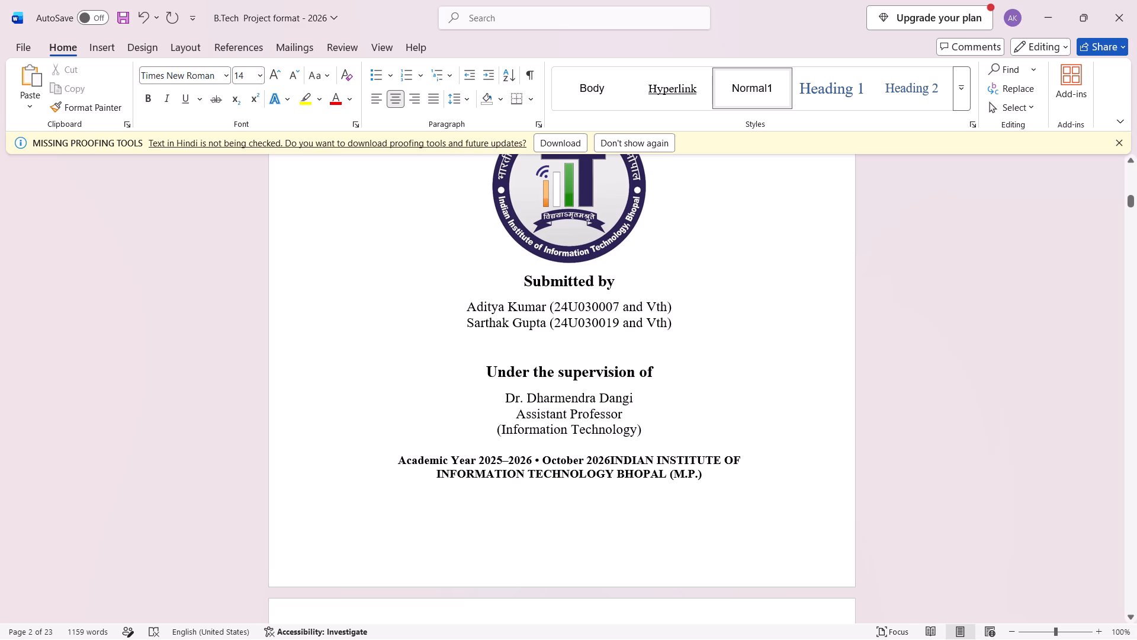
Set the academic year and institute text at the bottom of page 2 to font size 14.
left_click_drag(708, 478, 400, 460)
left_click(512, 417)
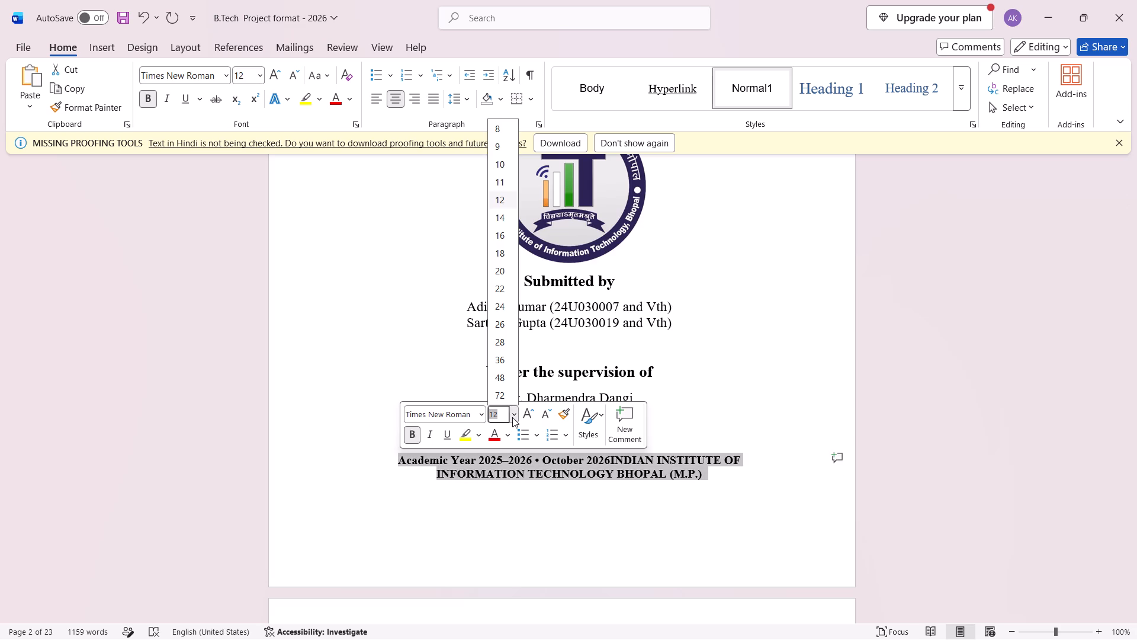
left_click(500, 216)
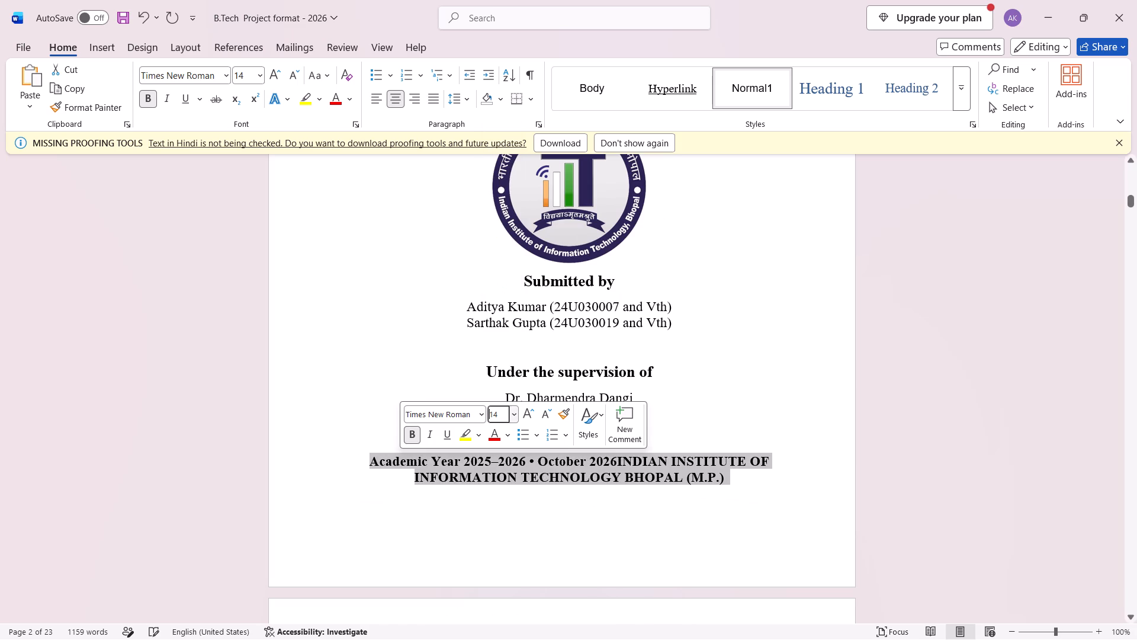
left_click(925, 431)
Add the word "MINOR" before "PROJECT REPORT [Phase-I/II/III]" below the project title on page 2.
scroll(762, 475, "up", 3)
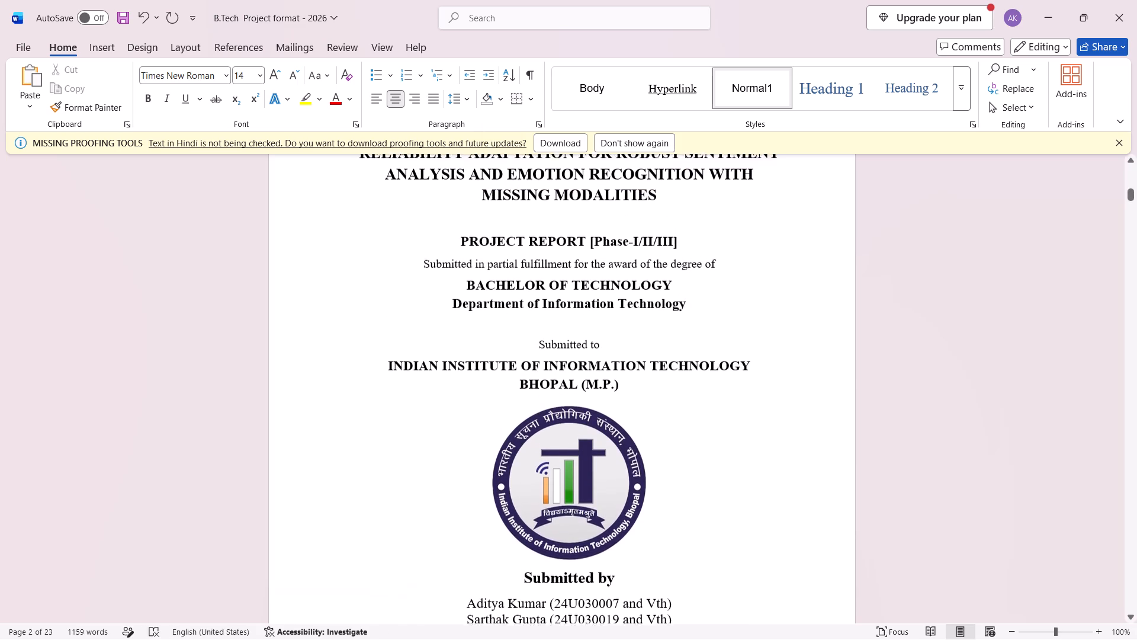
scroll(762, 475, "up", 2)
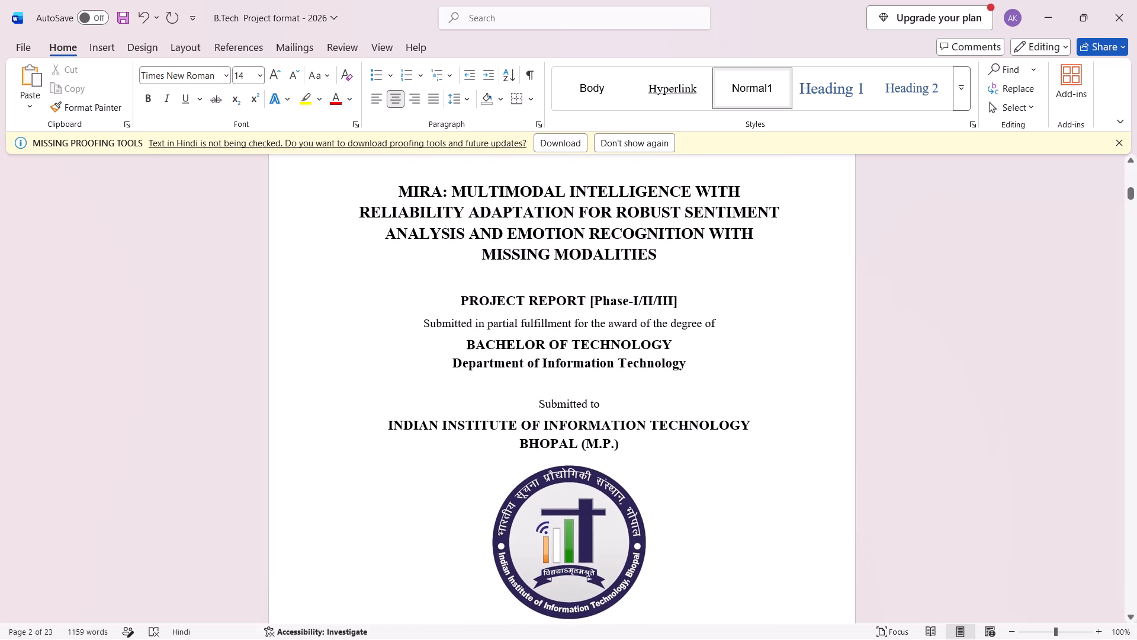
left_click(672, 297)
left_click(464, 293)
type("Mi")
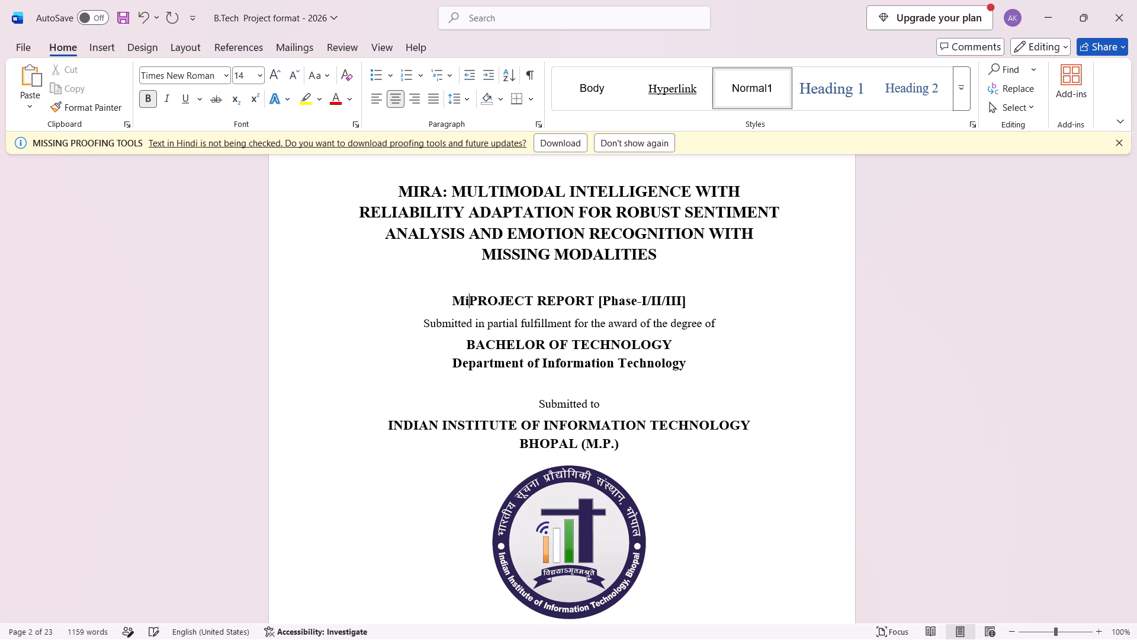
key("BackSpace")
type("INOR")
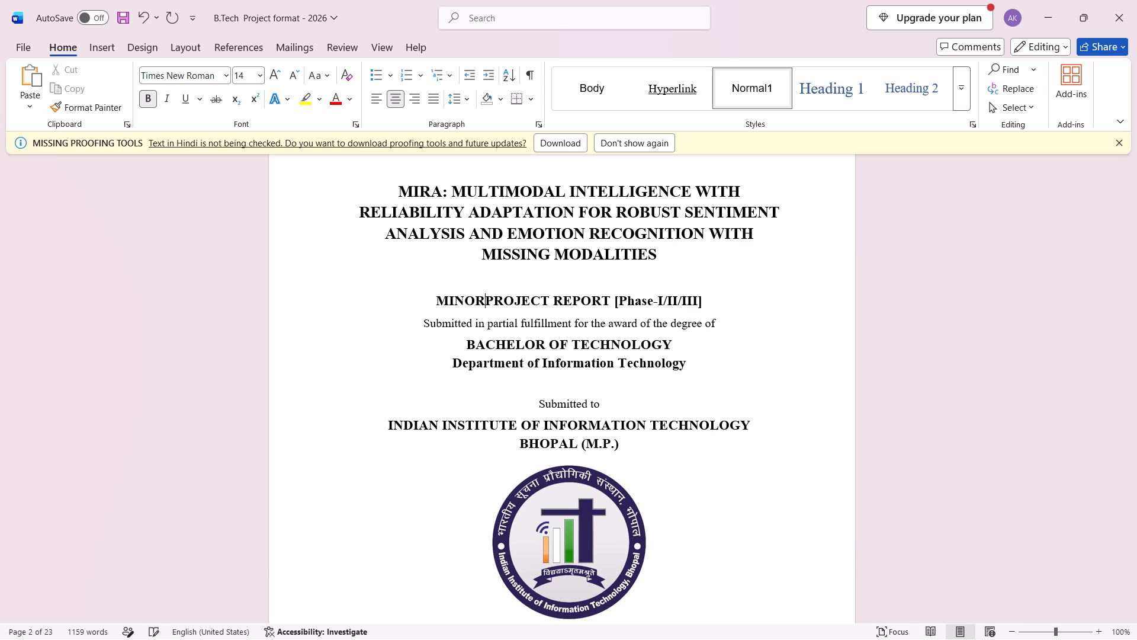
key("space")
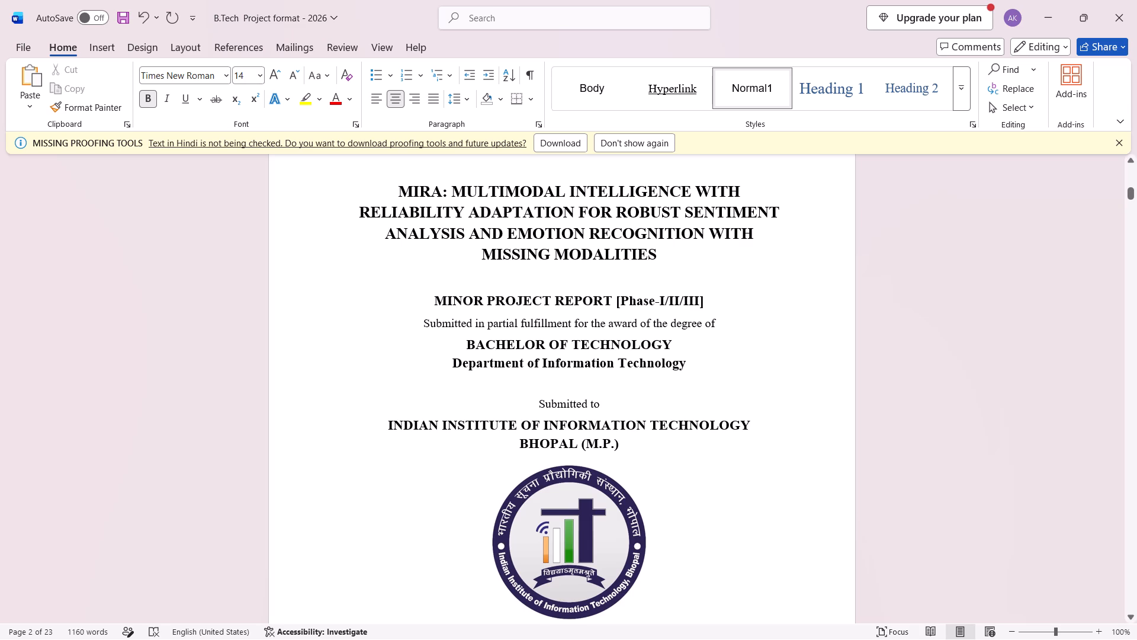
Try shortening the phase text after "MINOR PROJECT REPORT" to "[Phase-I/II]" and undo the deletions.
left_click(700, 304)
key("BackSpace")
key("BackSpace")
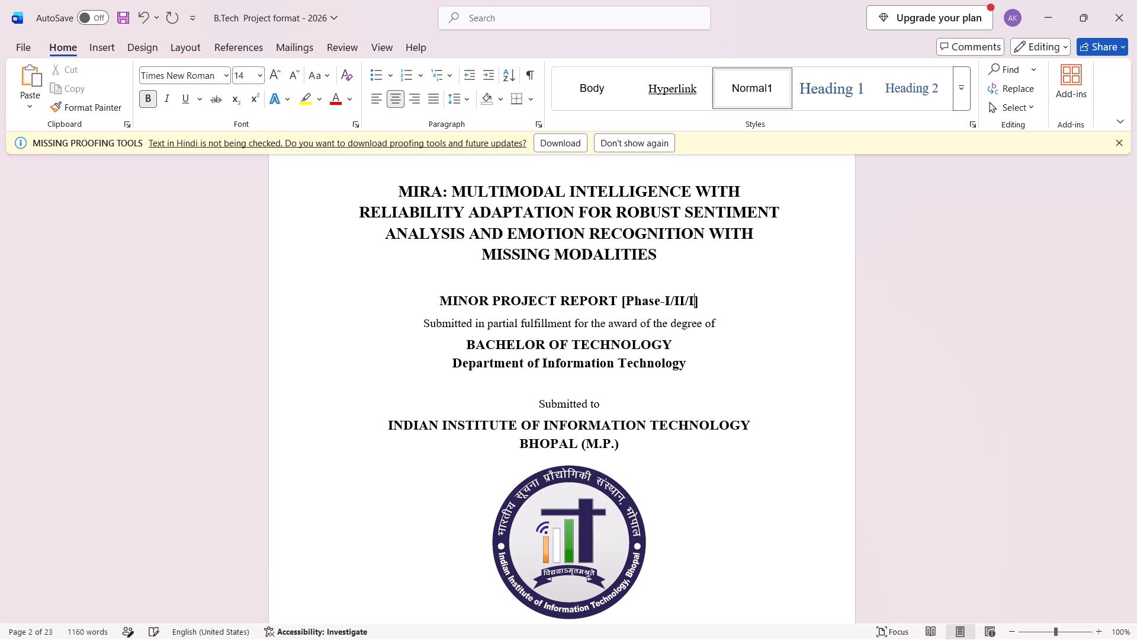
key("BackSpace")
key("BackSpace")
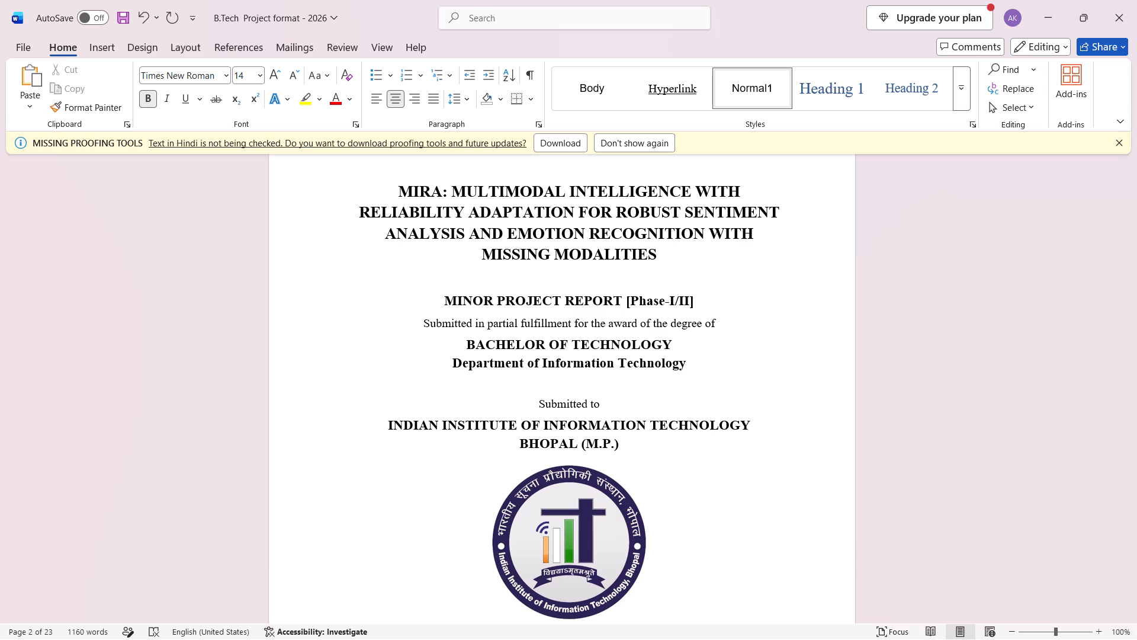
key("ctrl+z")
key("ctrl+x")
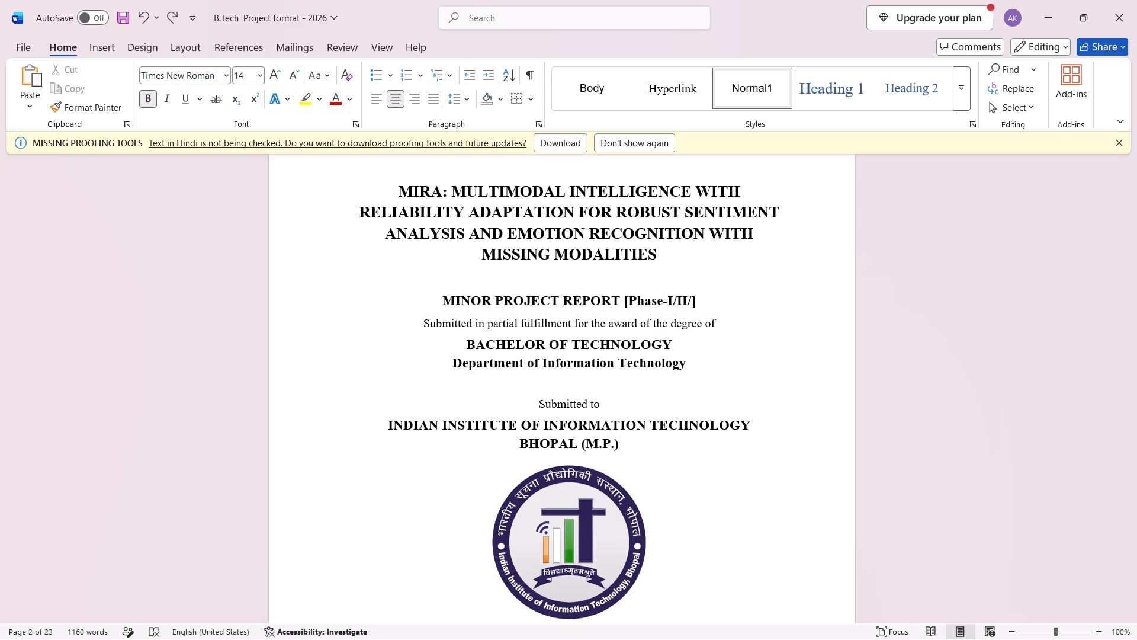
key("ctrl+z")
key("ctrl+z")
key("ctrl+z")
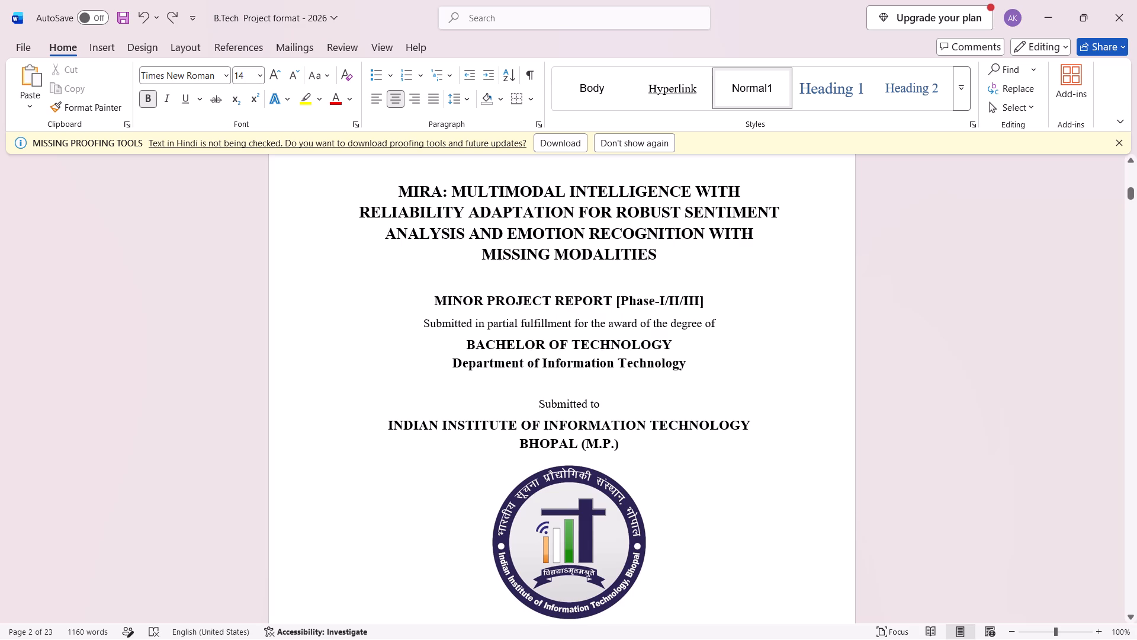
Review the pages after the title page, from the certificate and declaration through the table of contents and list of figures.
scroll(637, 410, "down", 1)
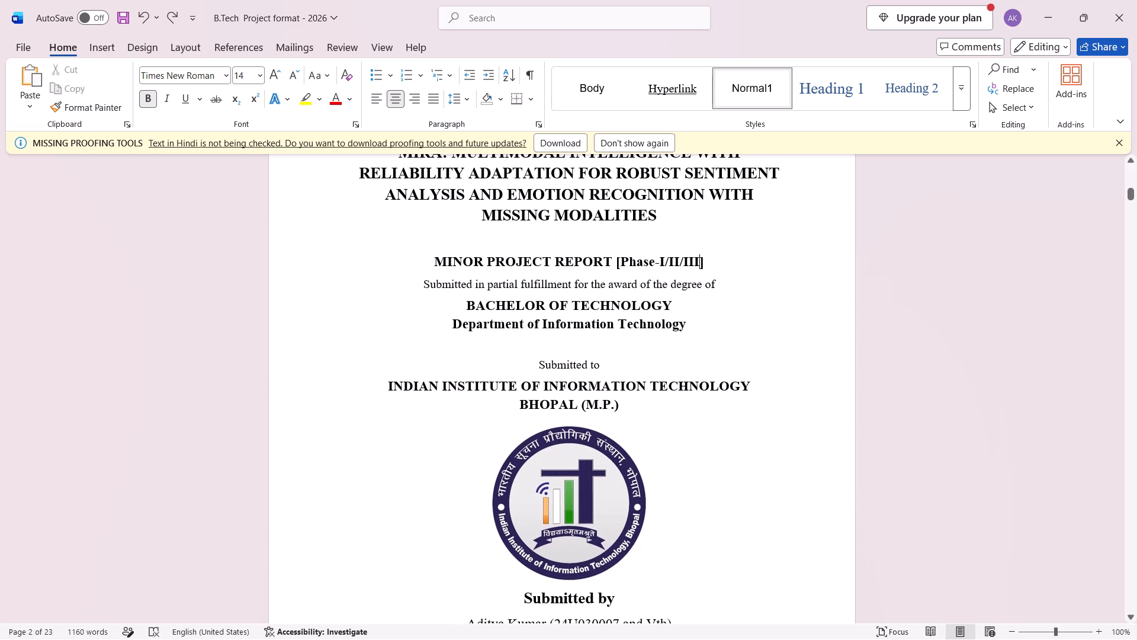
scroll(612, 372, "down", 7)
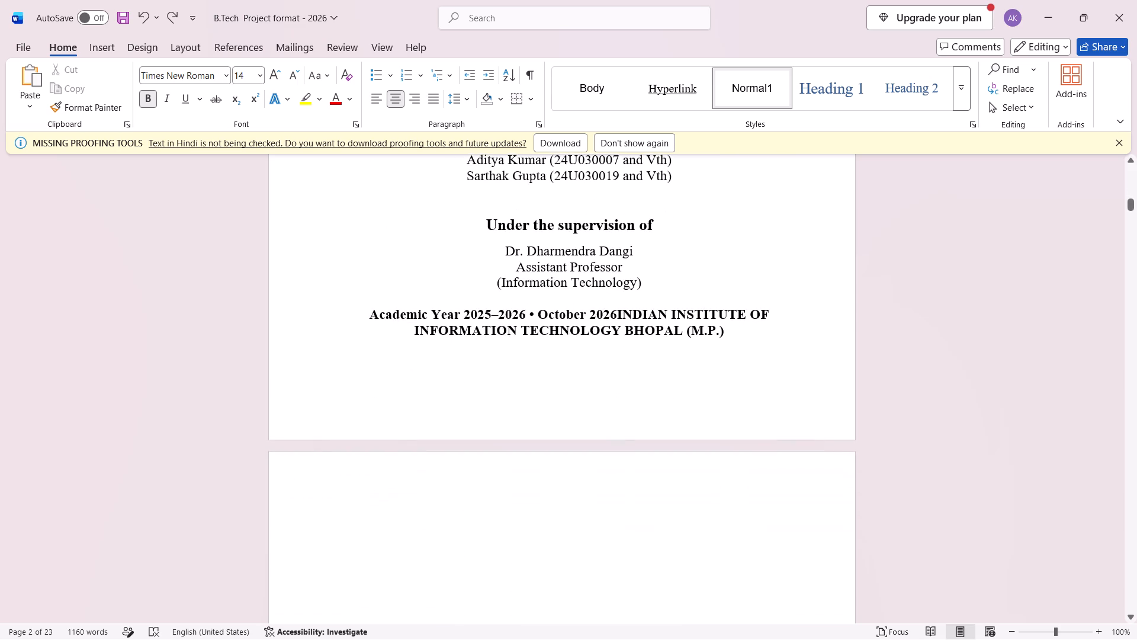
scroll(612, 372, "down", 7)
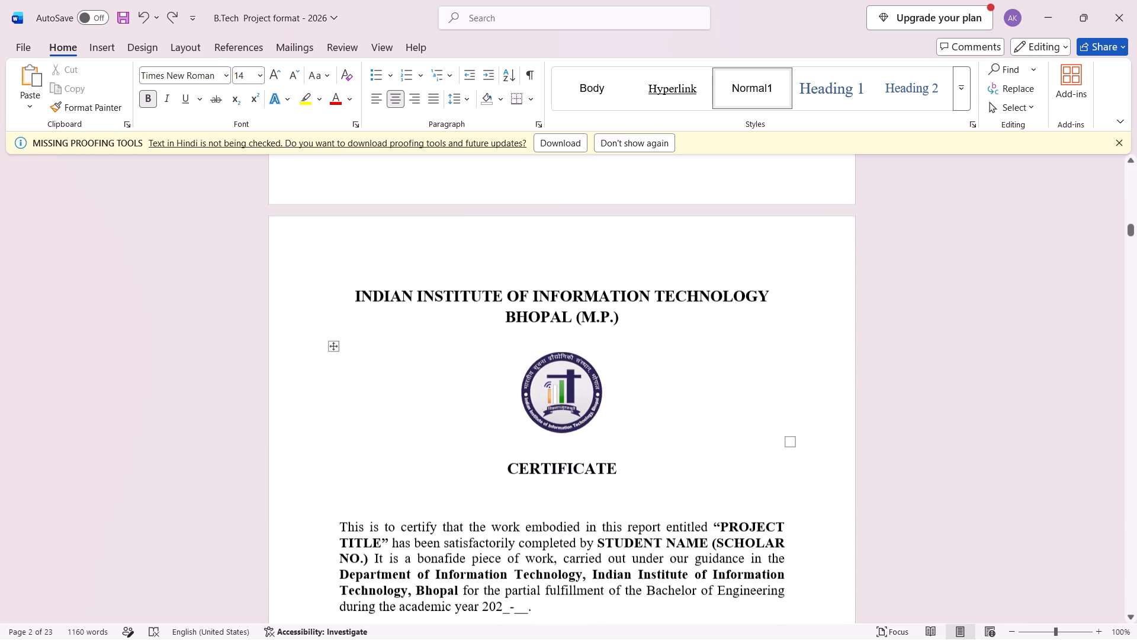
scroll(612, 372, "down", 1)
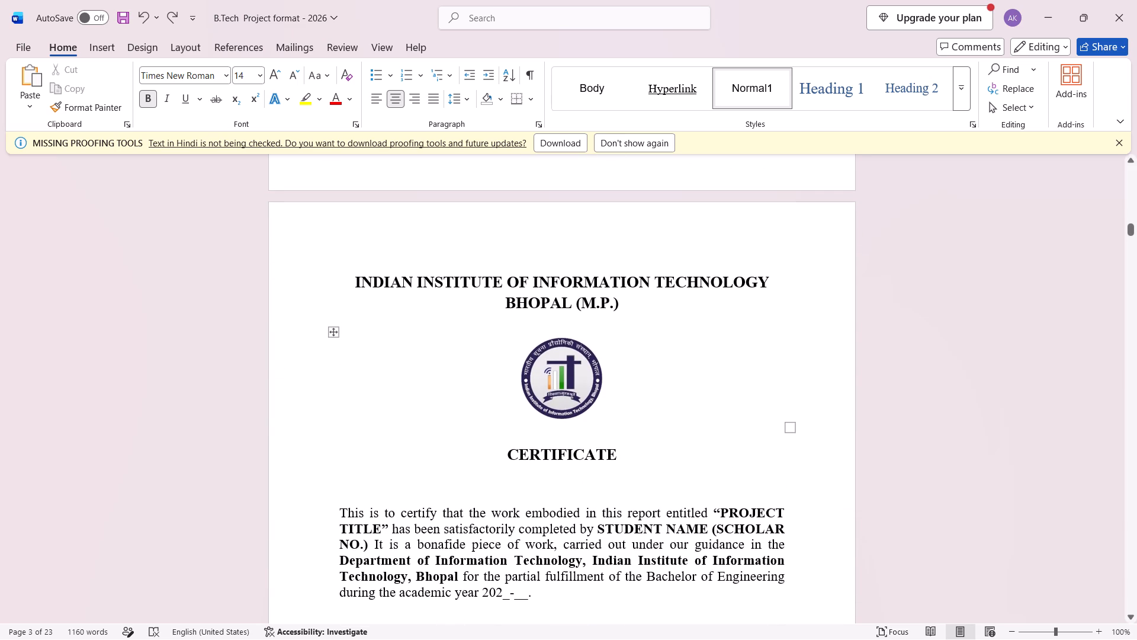
scroll(612, 372, "down", 1)
scroll(594, 438, "down", 1)
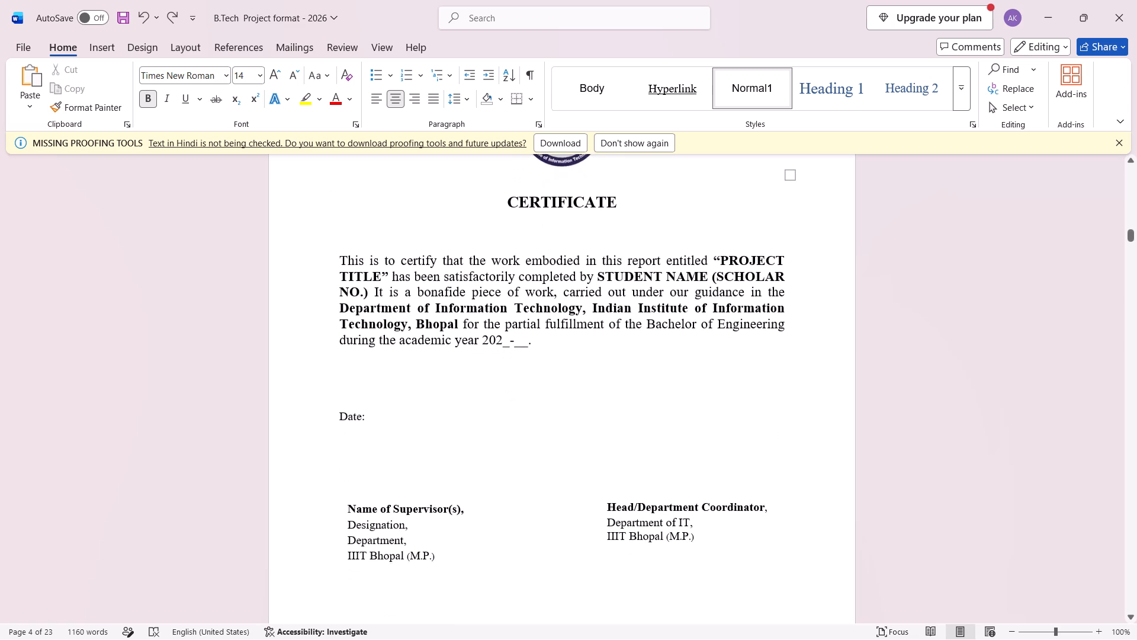
scroll(594, 438, "down", 1)
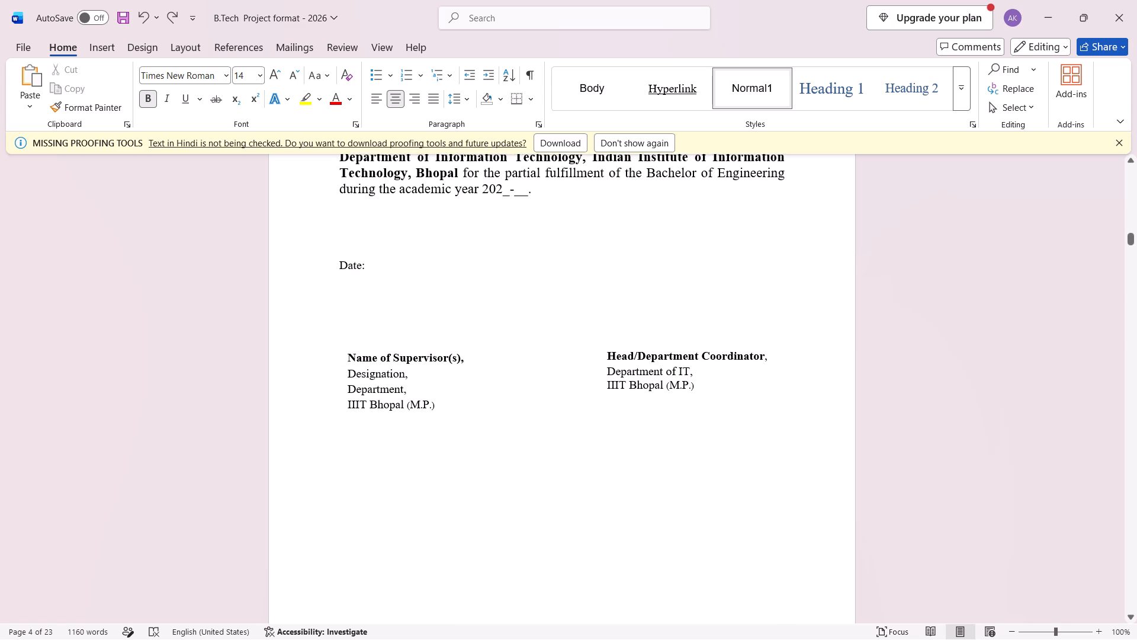
scroll(594, 438, "down", 1)
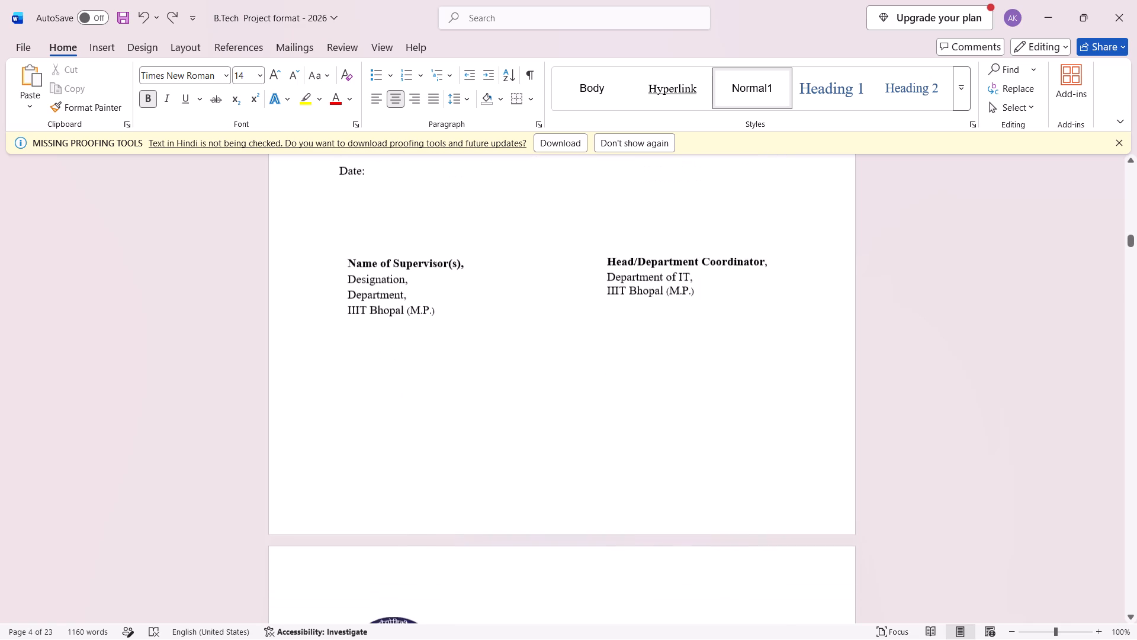
scroll(594, 438, "down", 2)
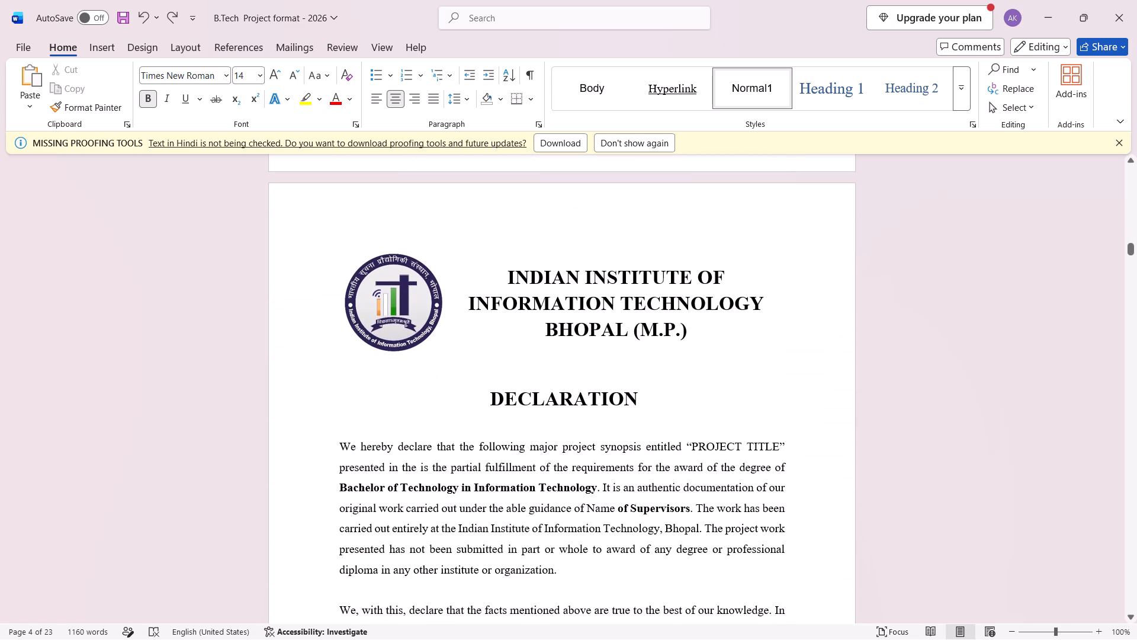
scroll(605, 409, "down", 2)
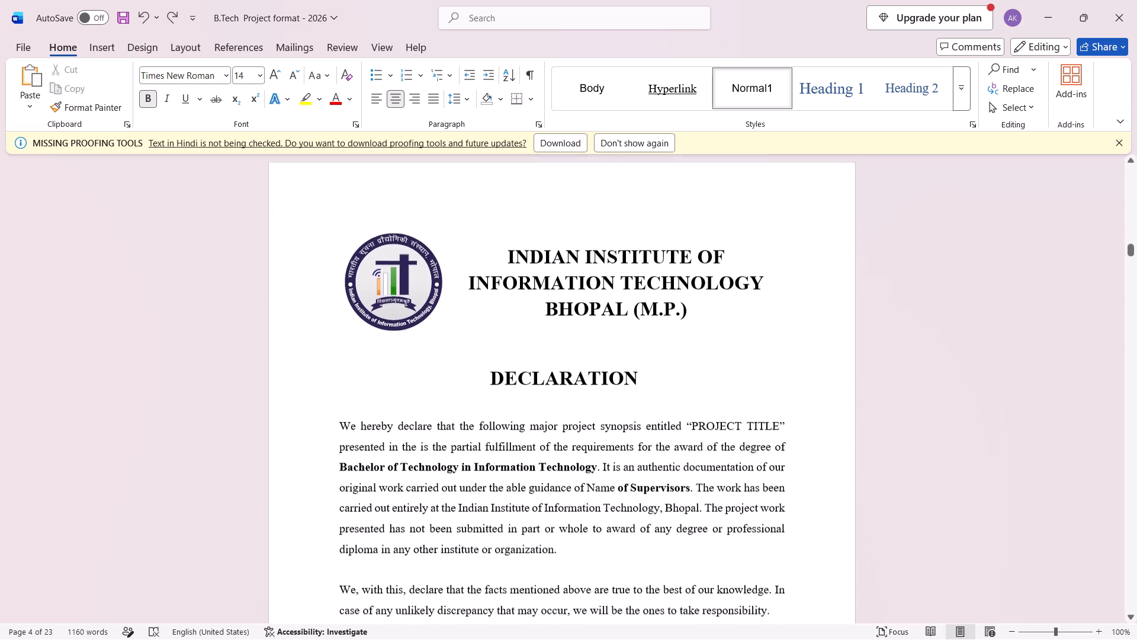
scroll(605, 409, "down", 4)
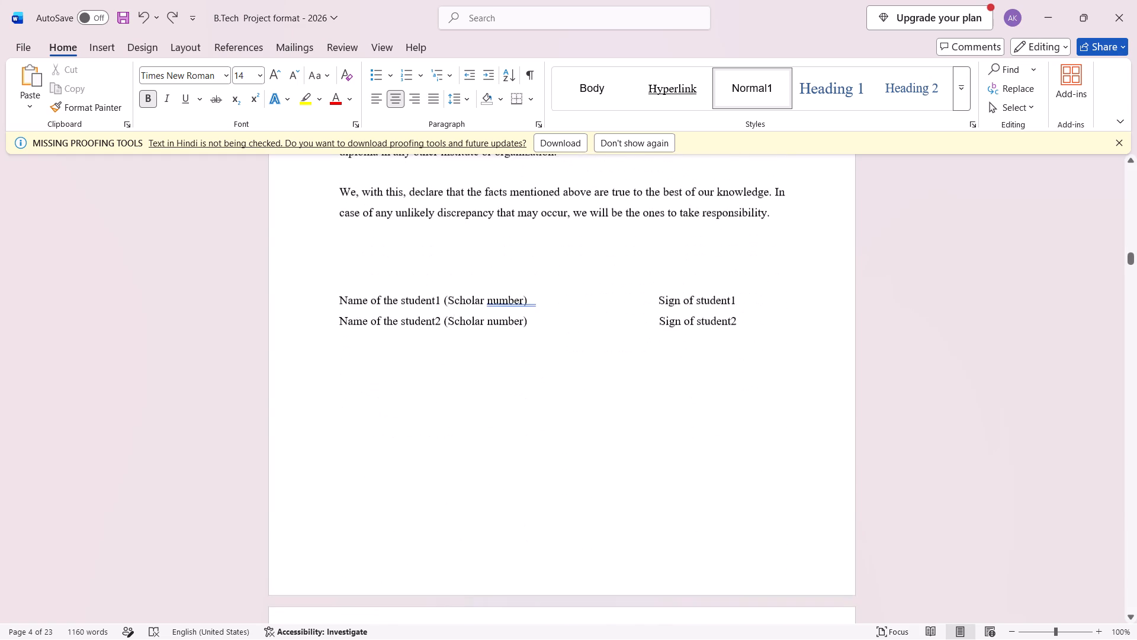
scroll(605, 409, "down", 5)
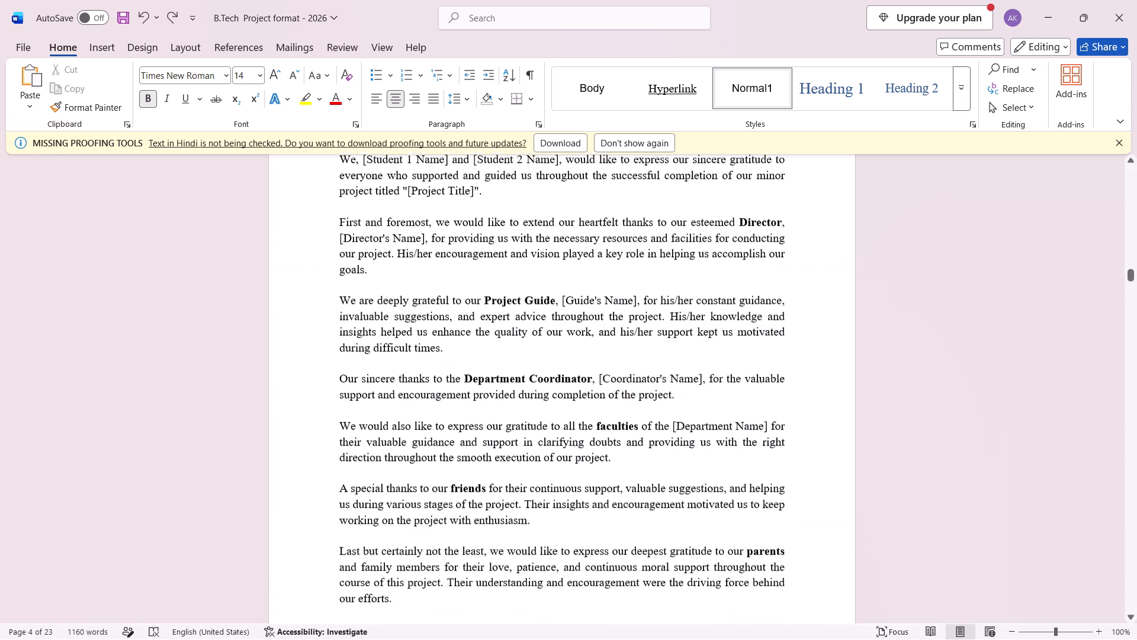
scroll(605, 409, "down", 5)
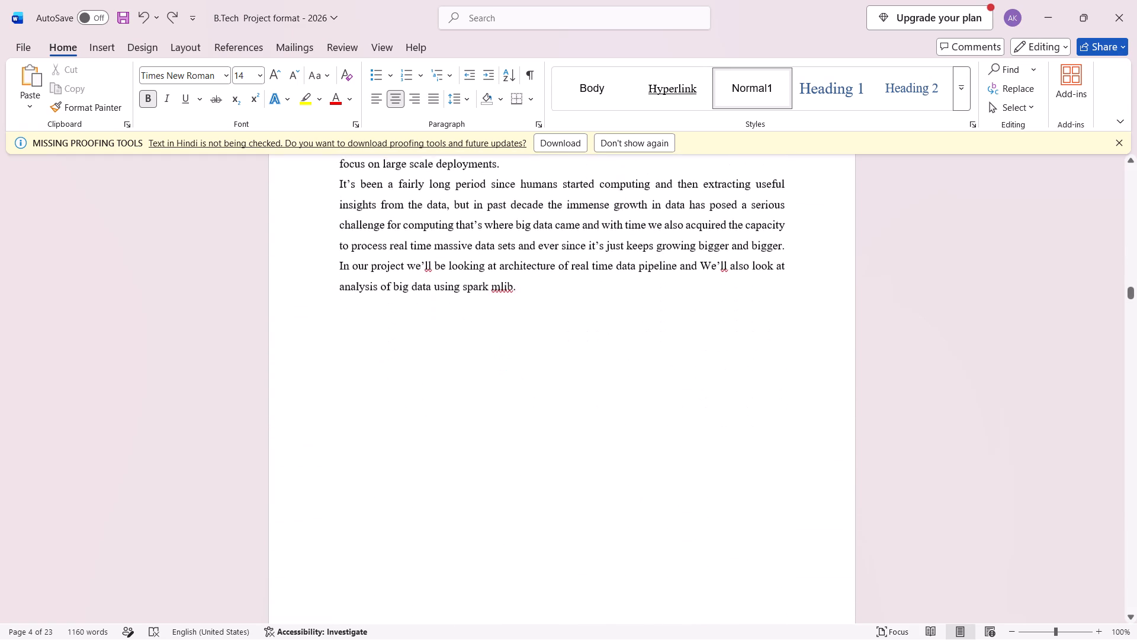
scroll(605, 409, "down", 4)
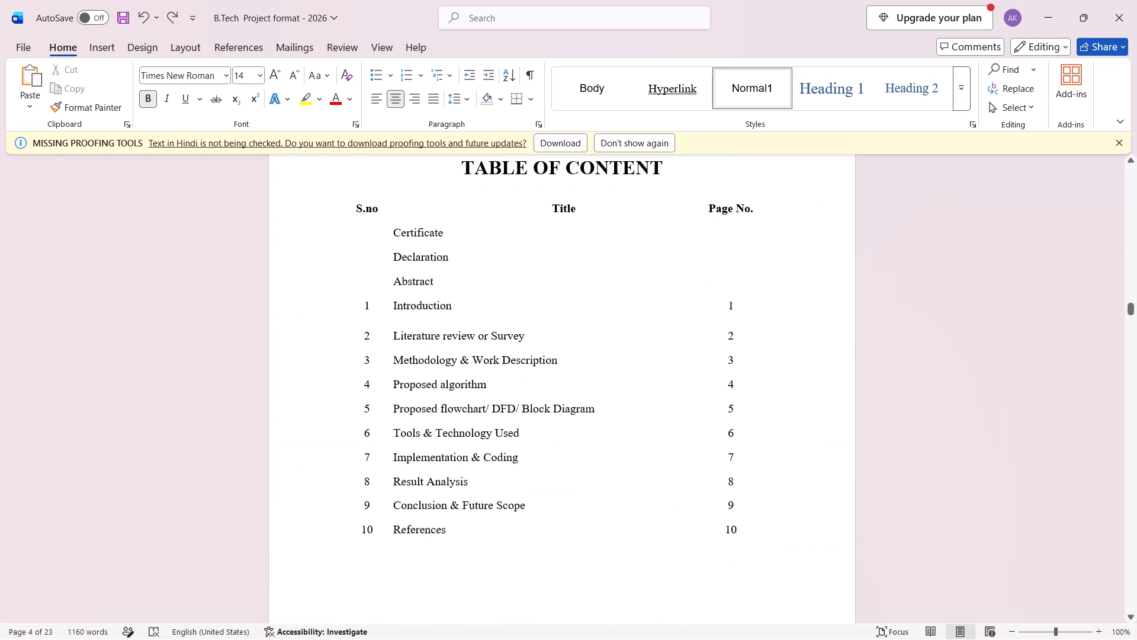
scroll(605, 409, "down", 6)
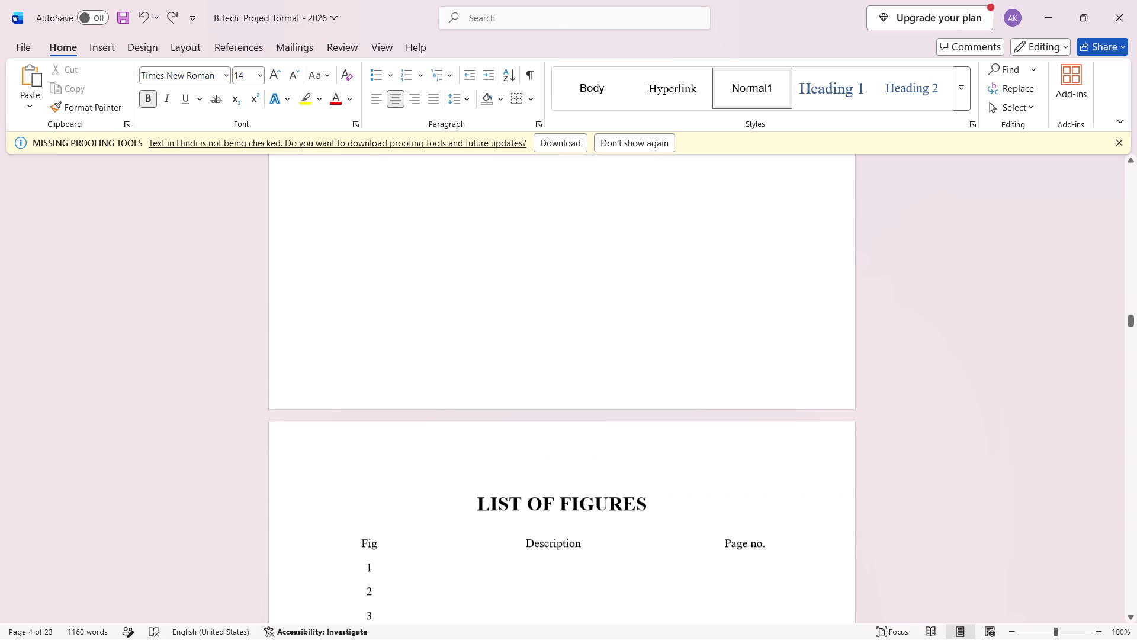
scroll(605, 409, "down", 2)
scroll(605, 409, "up", 1)
scroll(605, 409, "down", 2)
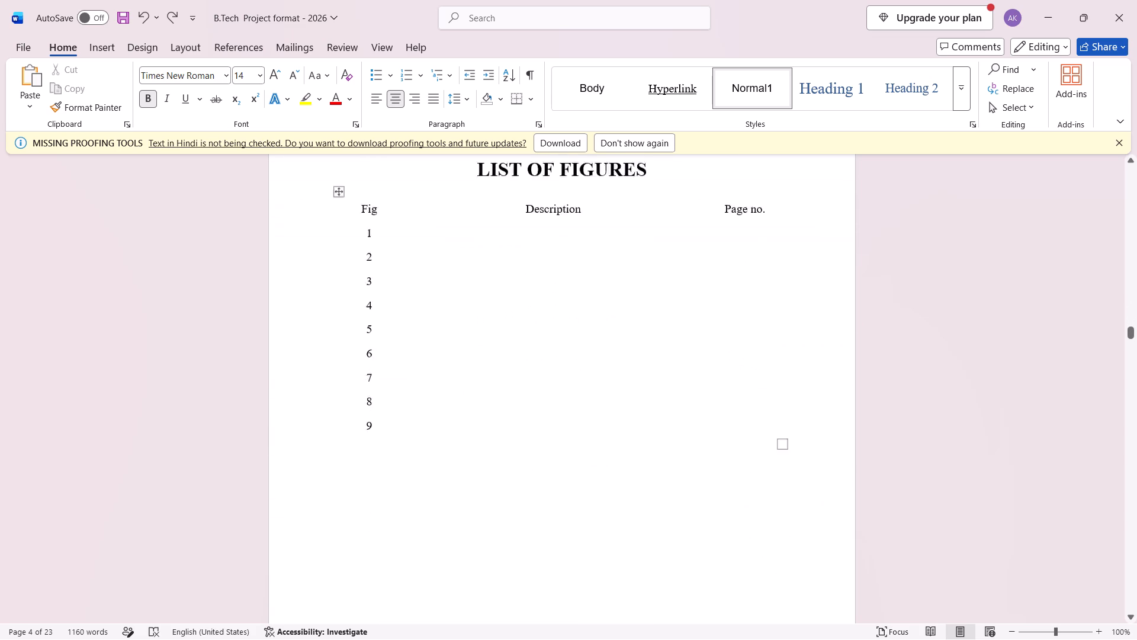
scroll(605, 409, "down", 2)
scroll(605, 409, "up", 6)
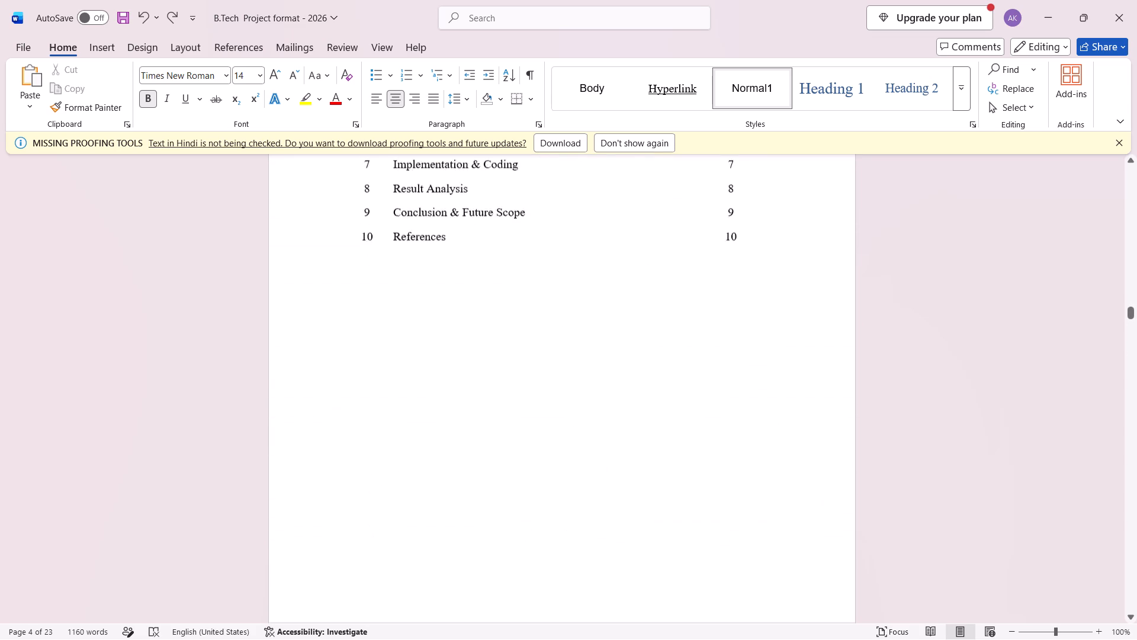
scroll(605, 409, "up", 10)
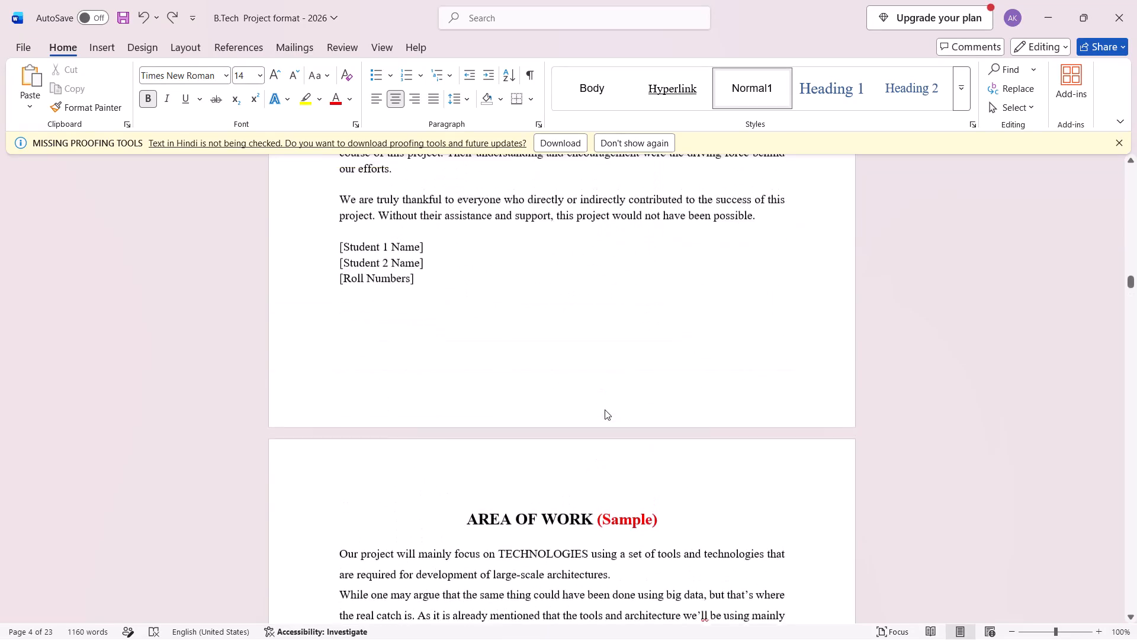
scroll(605, 409, "up", 9)
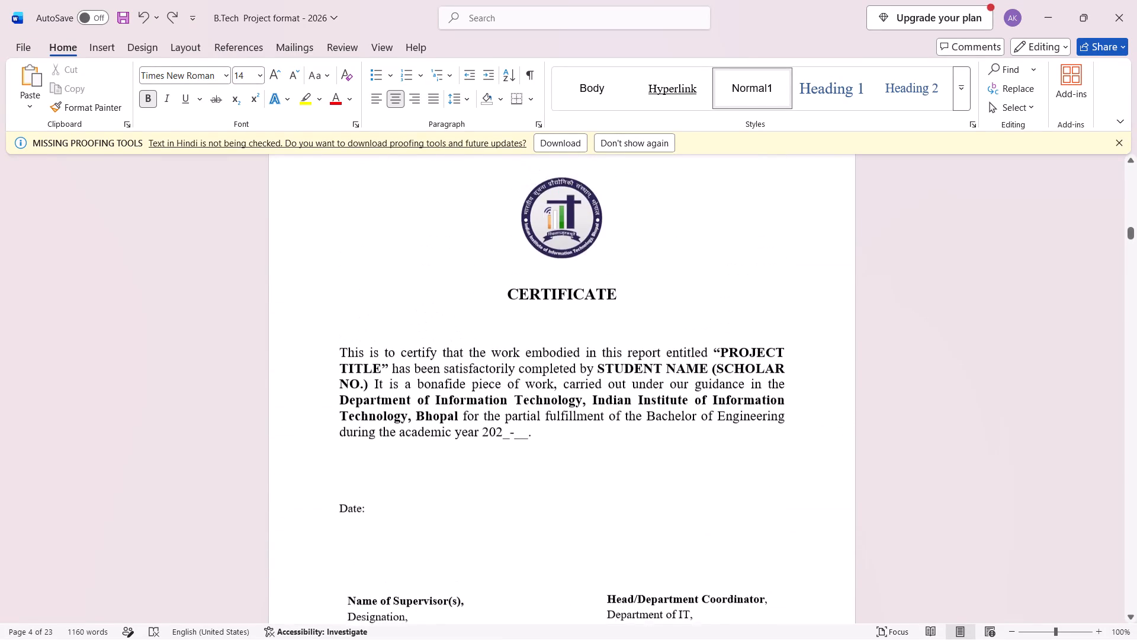
scroll(605, 409, "up", 2)
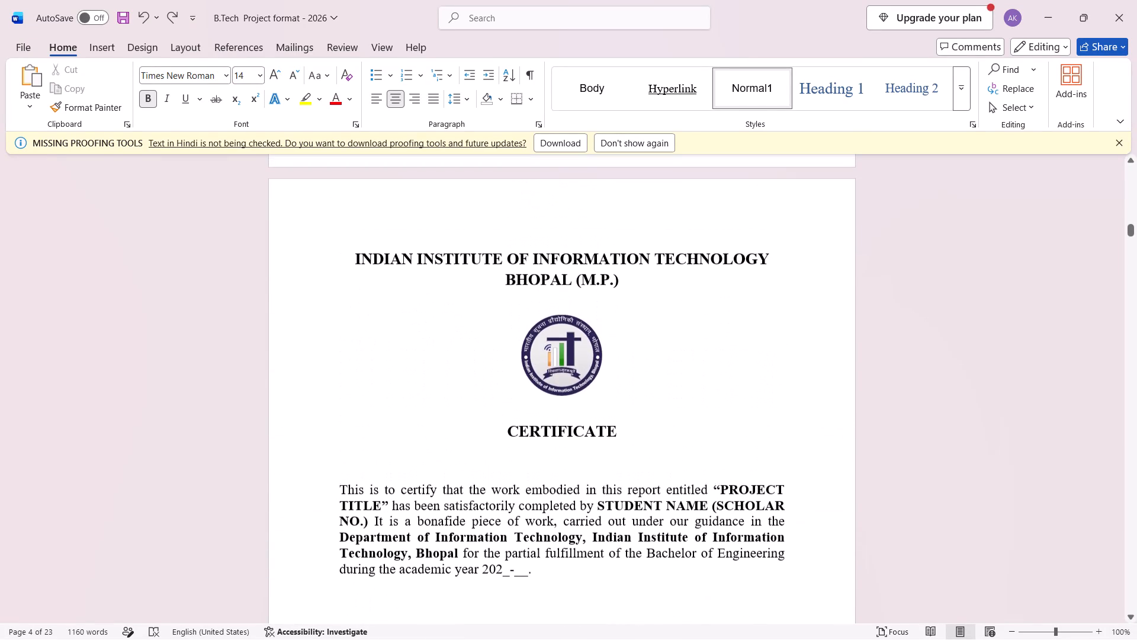
Complete the academic year in the certificate paragraph as 2025-2026, replacing the blank placeholder.
scroll(605, 409, "down", 2)
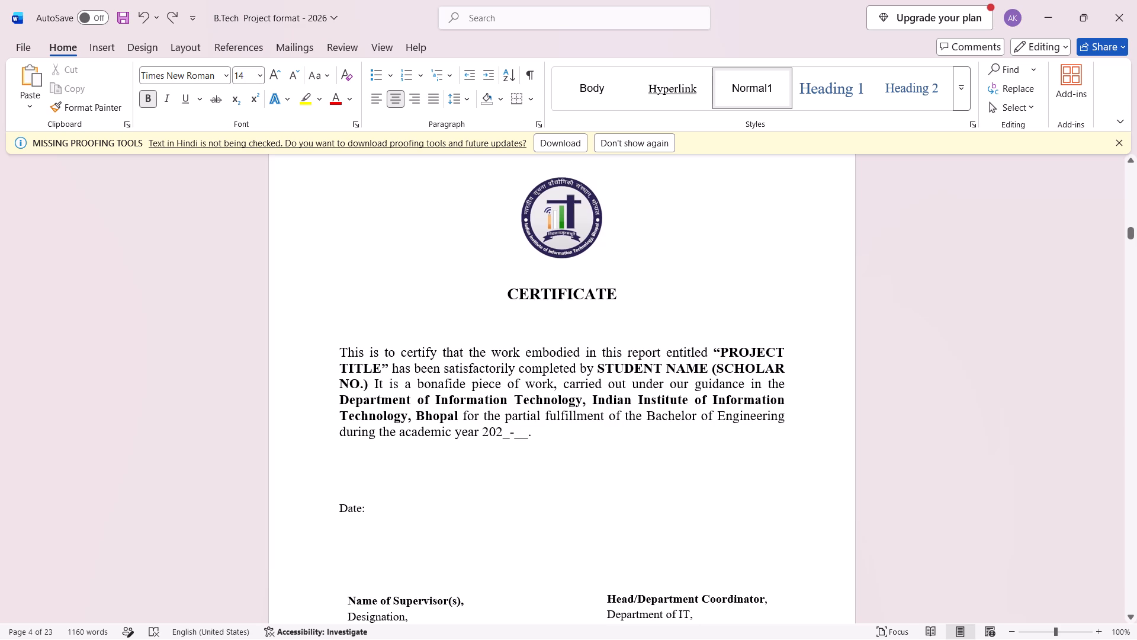
left_click(528, 434)
key("BackSpace")
key("BackSpace")
key("BackSpace")
key("BackSpace")
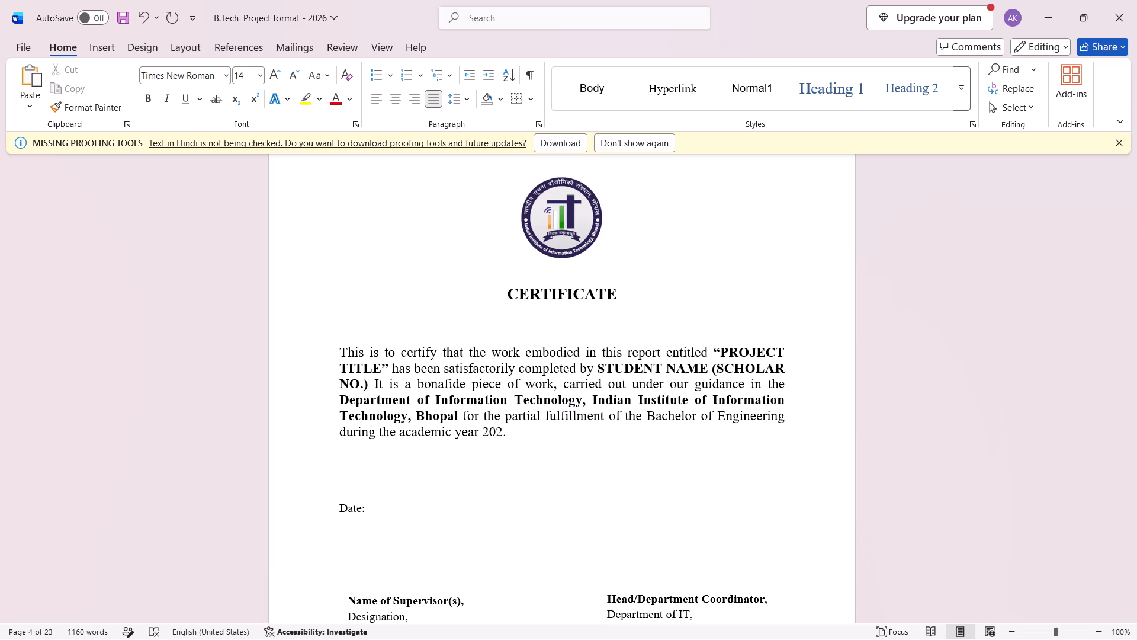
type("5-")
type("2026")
Replace the "STUDENT NAME" placeholder in the certificate paragraph with the first student's full name in capitals.
left_click(711, 364)
key("Left")
key("BackSpace")
key("BackSpace")
key("BackSpace")
key("BackSpace")
key("BackSpace")
key("BackSpace")
key("BackSpace")
key("BackSpace")
key("BackSpace")
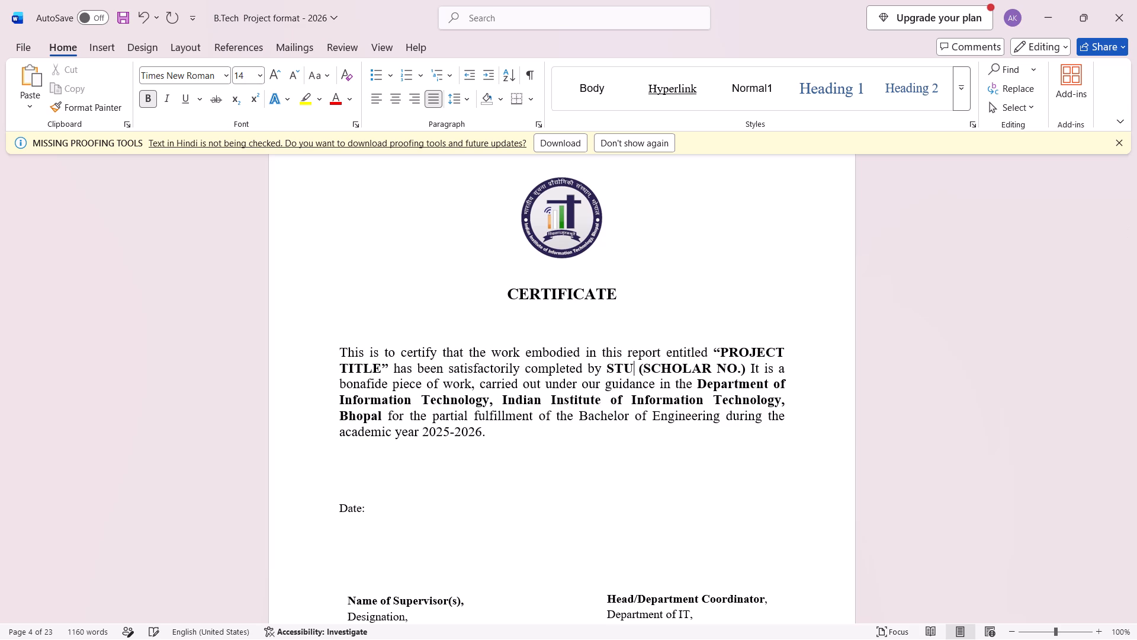
key("BackSpace")
key("BackSpace")
key("shift+BackSpace")
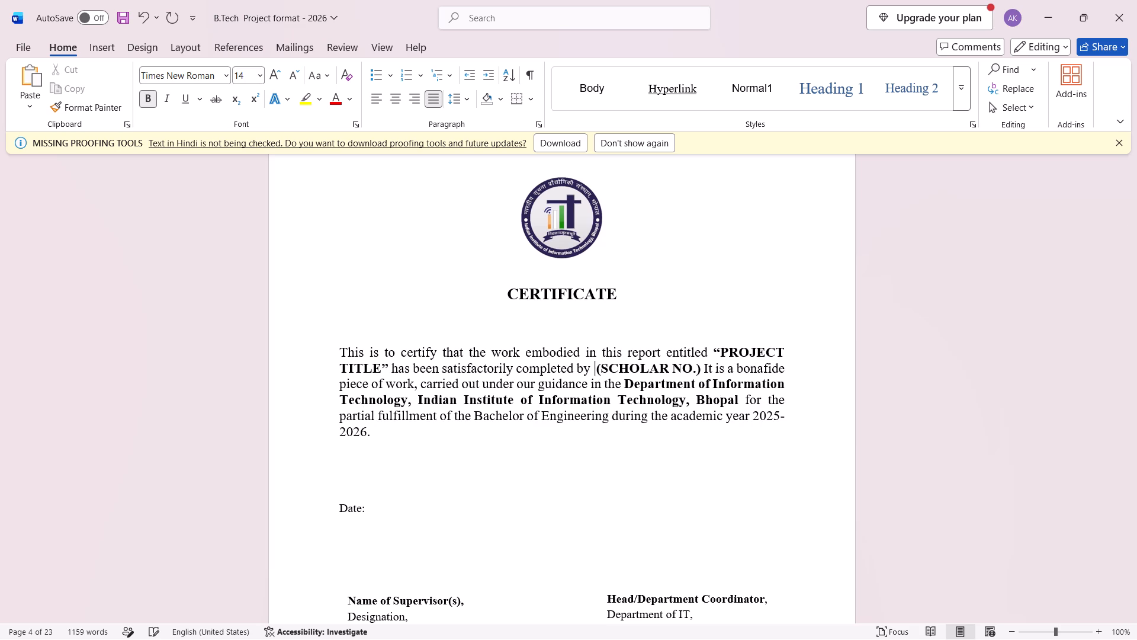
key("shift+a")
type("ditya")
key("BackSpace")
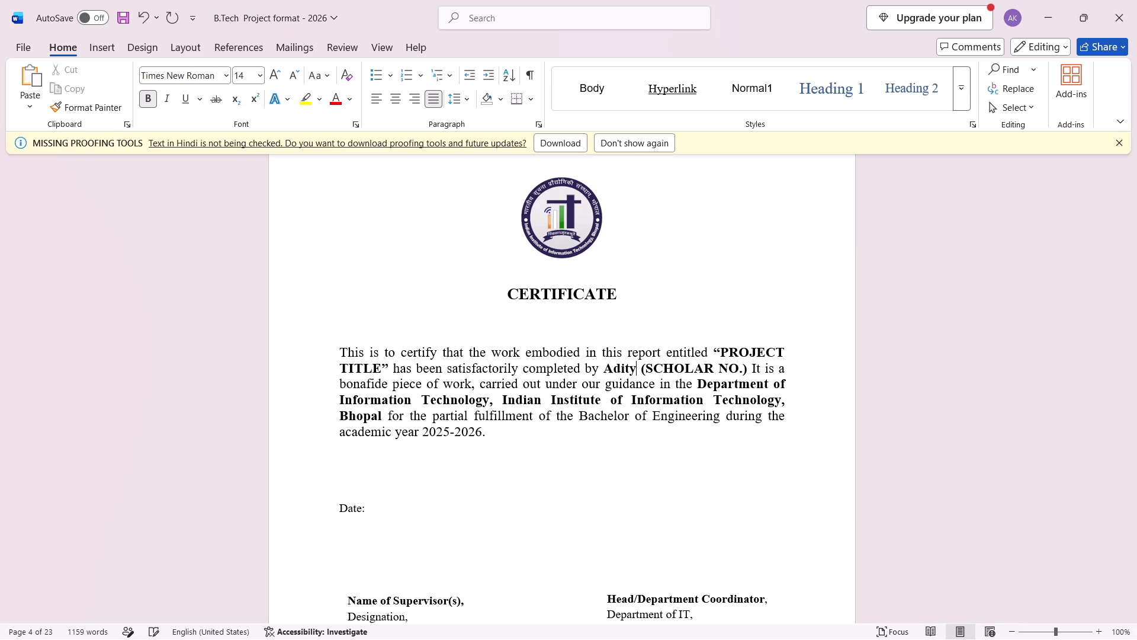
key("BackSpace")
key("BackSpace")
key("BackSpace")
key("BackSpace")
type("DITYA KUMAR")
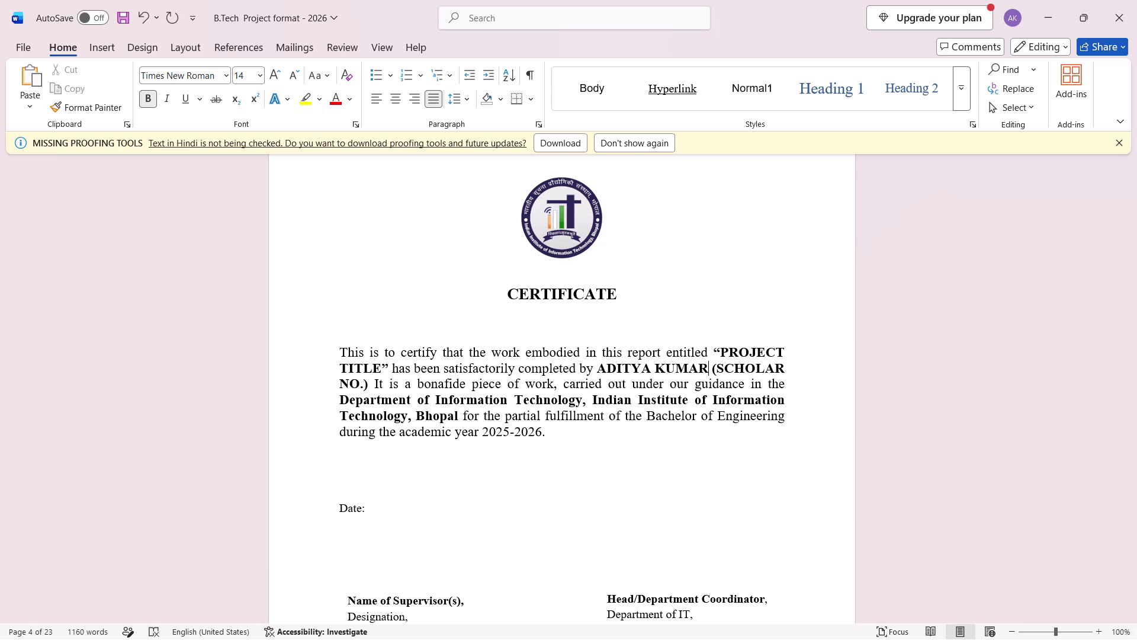
Replace "SCHOLAR NO." inside the parentheses in the certificate paragraph with the first student's scholar number.
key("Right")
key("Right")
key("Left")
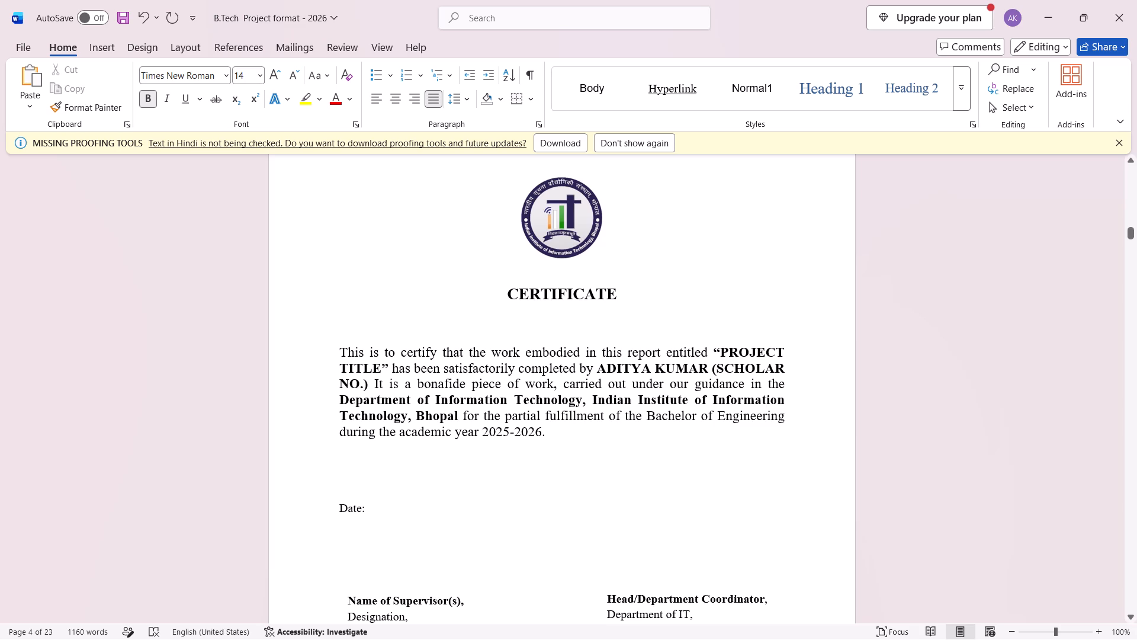
left_click(365, 387)
key("BackSpace")
key("BackSpace")
key("BackSpace")
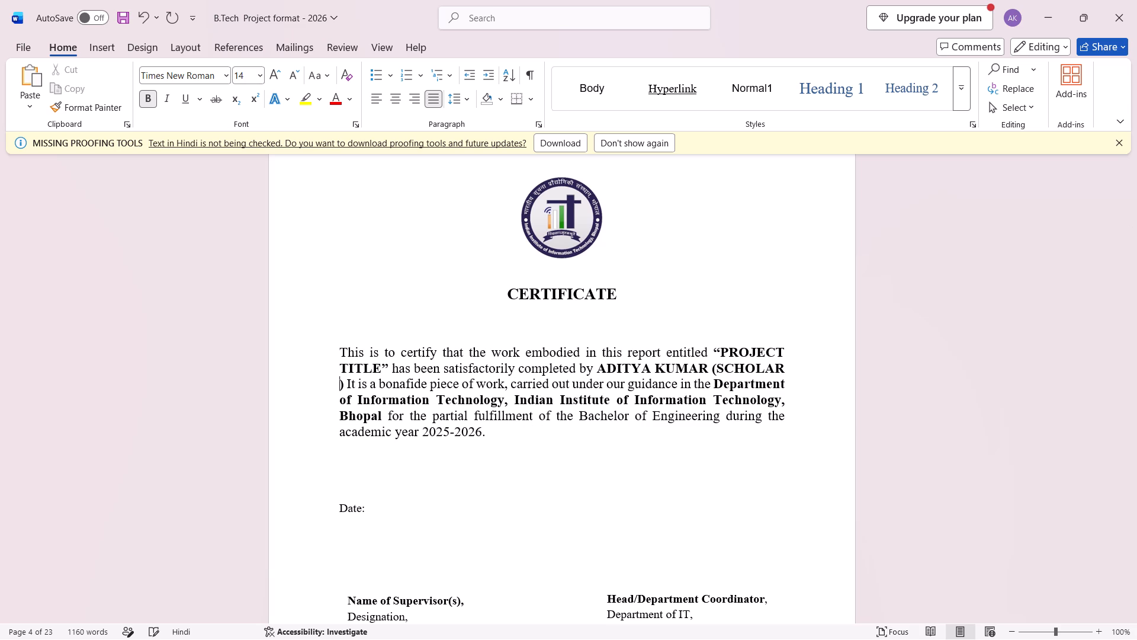
key("BackSpace")
key("BackSpace")
key("BackSpace")
key("BackSpace")
key("BackSpace")
key("BackSpace")
key("BackSpace")
key("BackSpace")
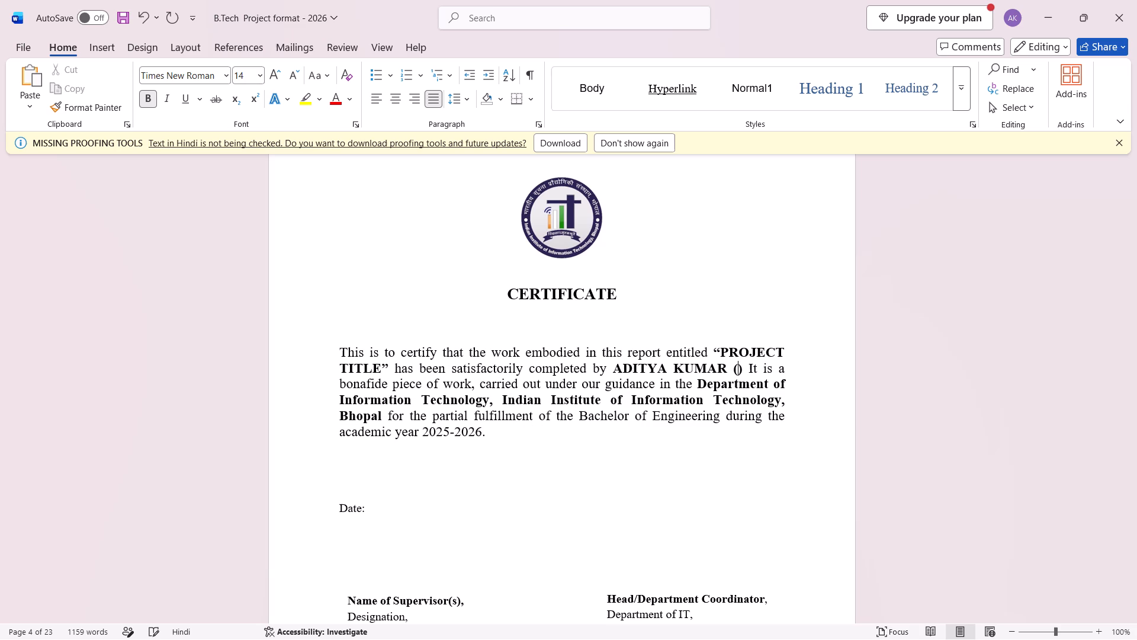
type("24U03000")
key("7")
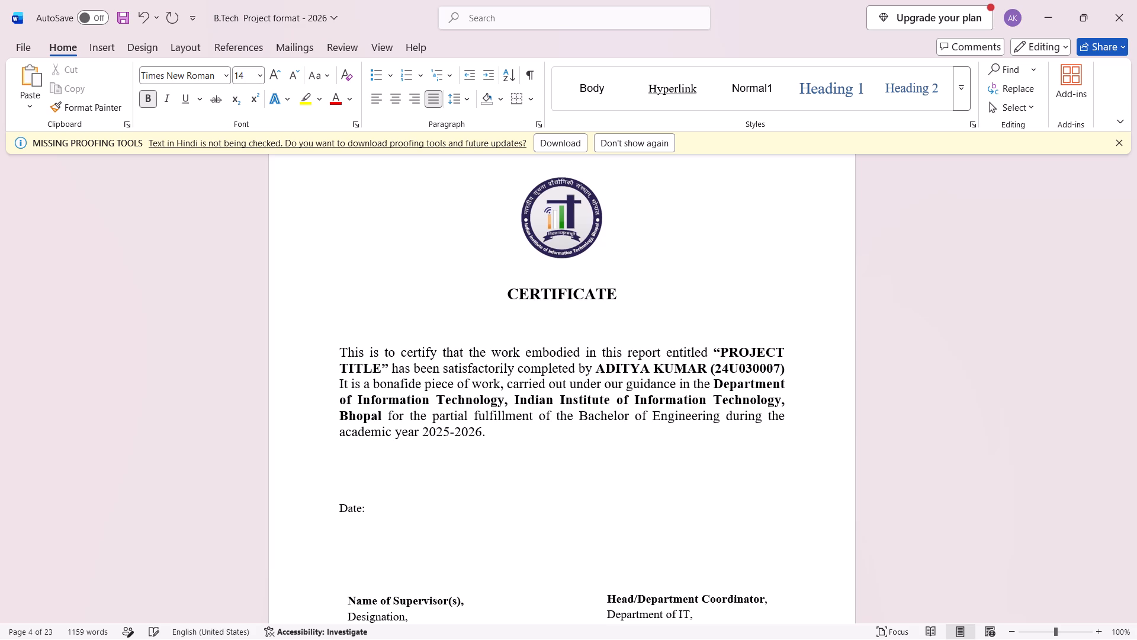
Add a lowercase "and" plus the second student's full name in capitals after the first student's scholar number in the certificate.
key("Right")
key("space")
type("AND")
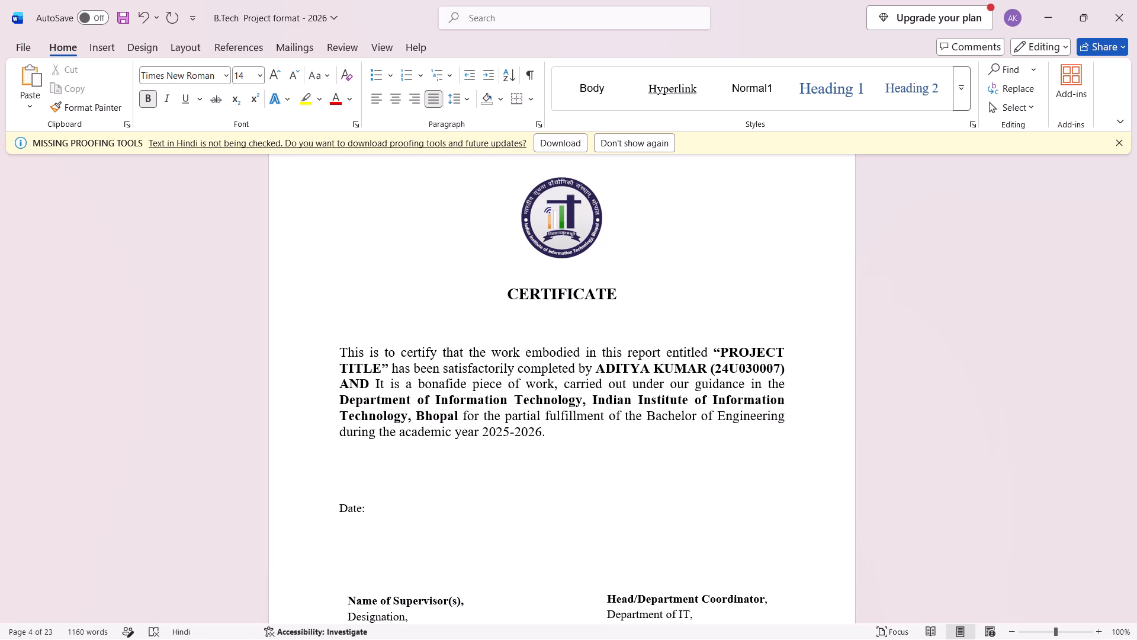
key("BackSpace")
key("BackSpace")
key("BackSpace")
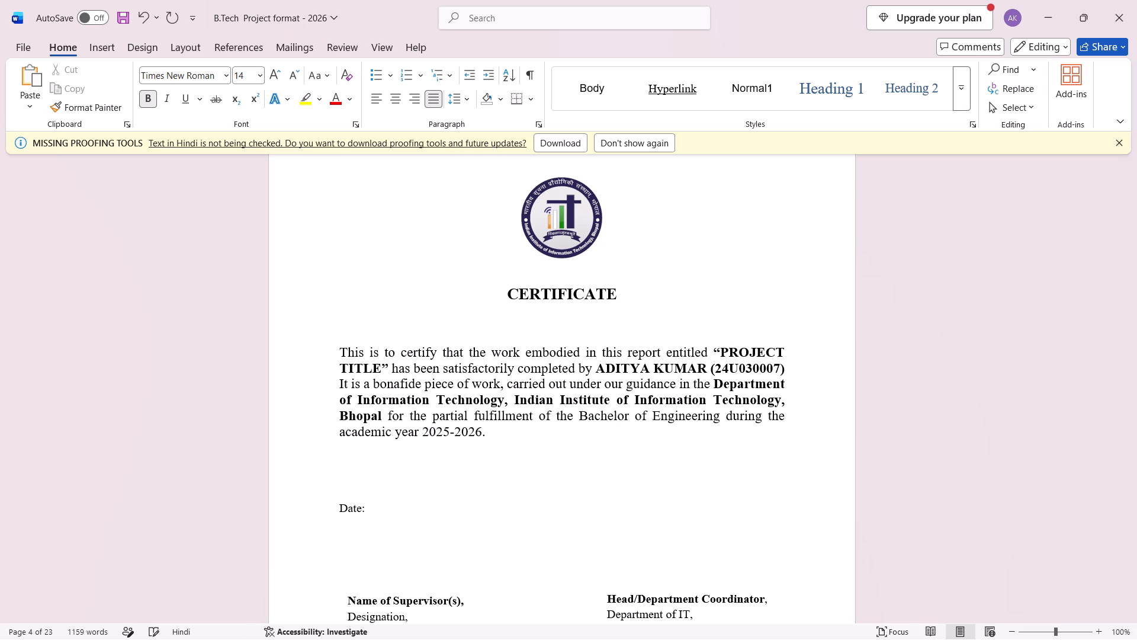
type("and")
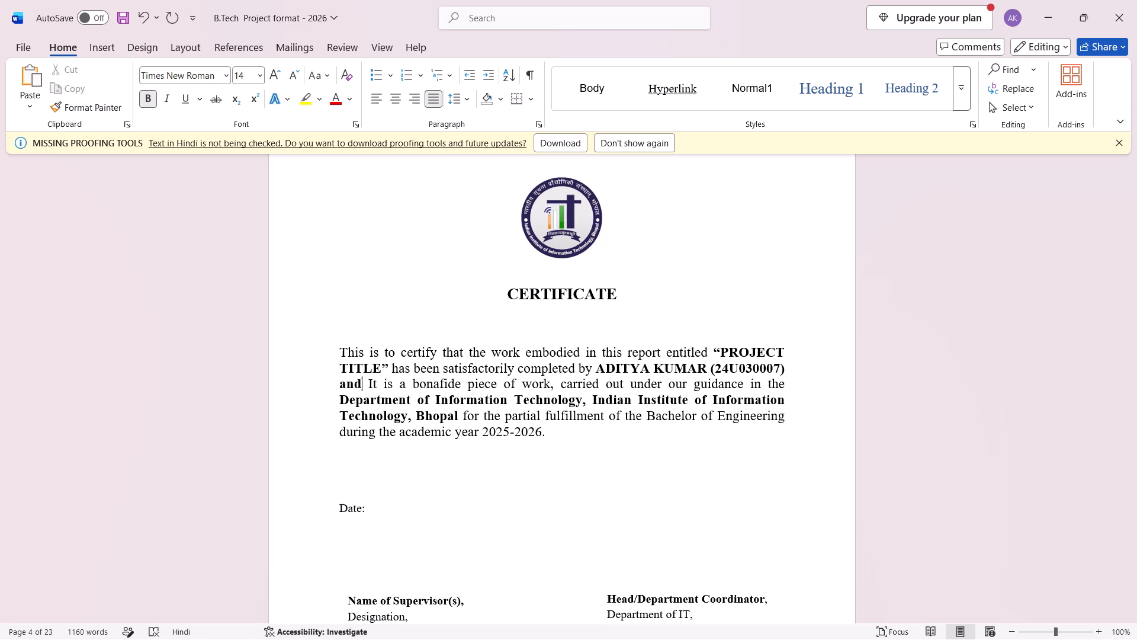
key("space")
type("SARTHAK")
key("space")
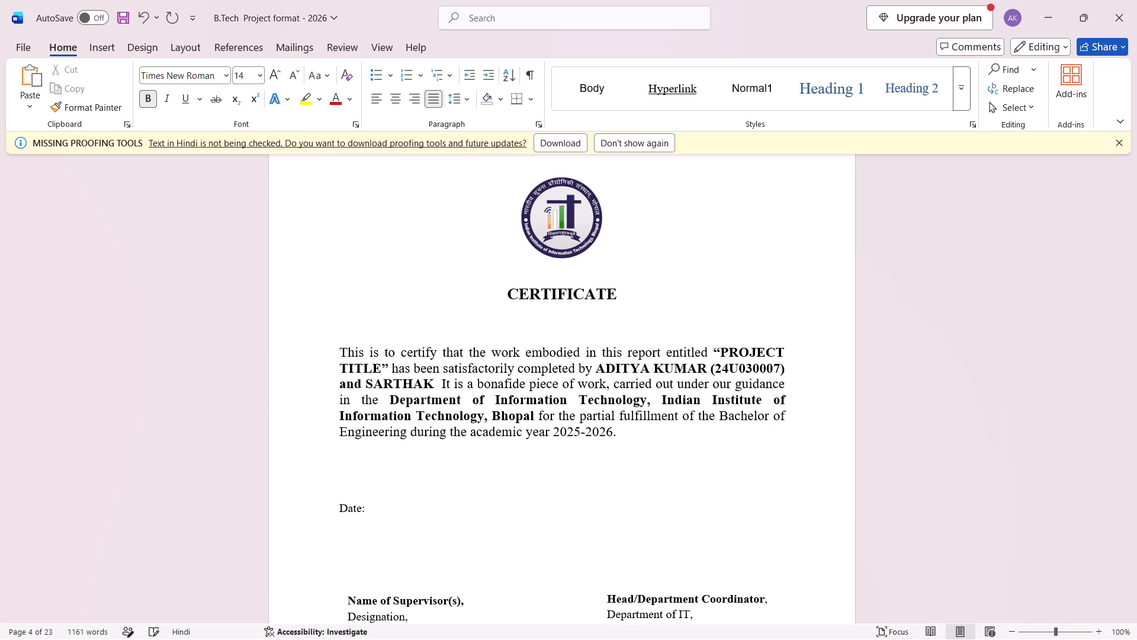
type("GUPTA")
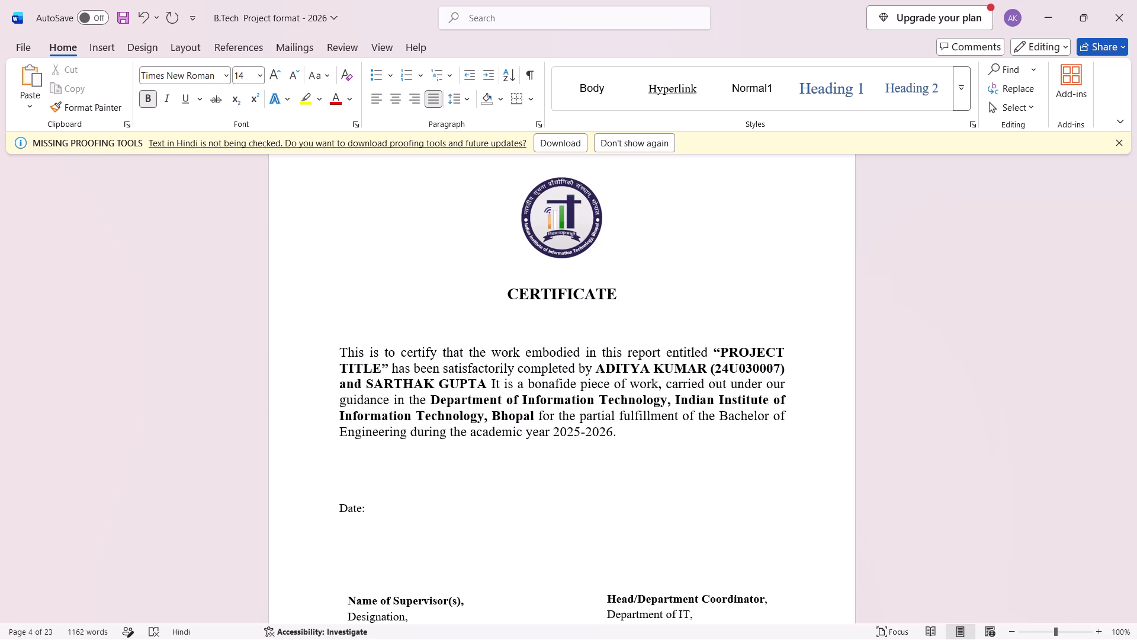
Add the second student's scholar number in parentheses after that student's name, separated by a space.
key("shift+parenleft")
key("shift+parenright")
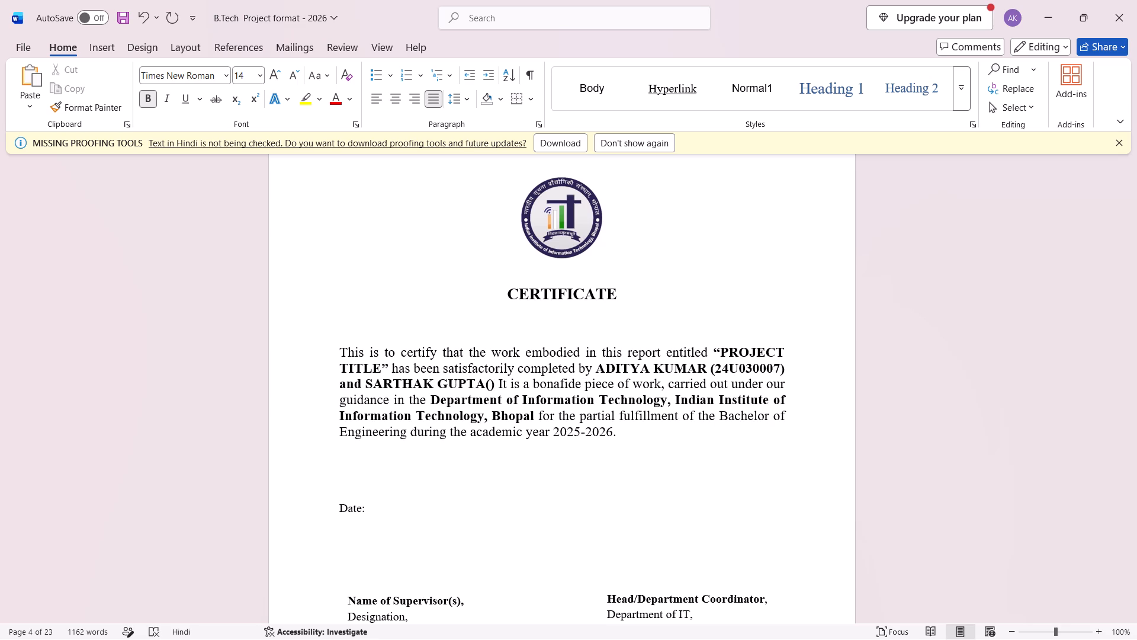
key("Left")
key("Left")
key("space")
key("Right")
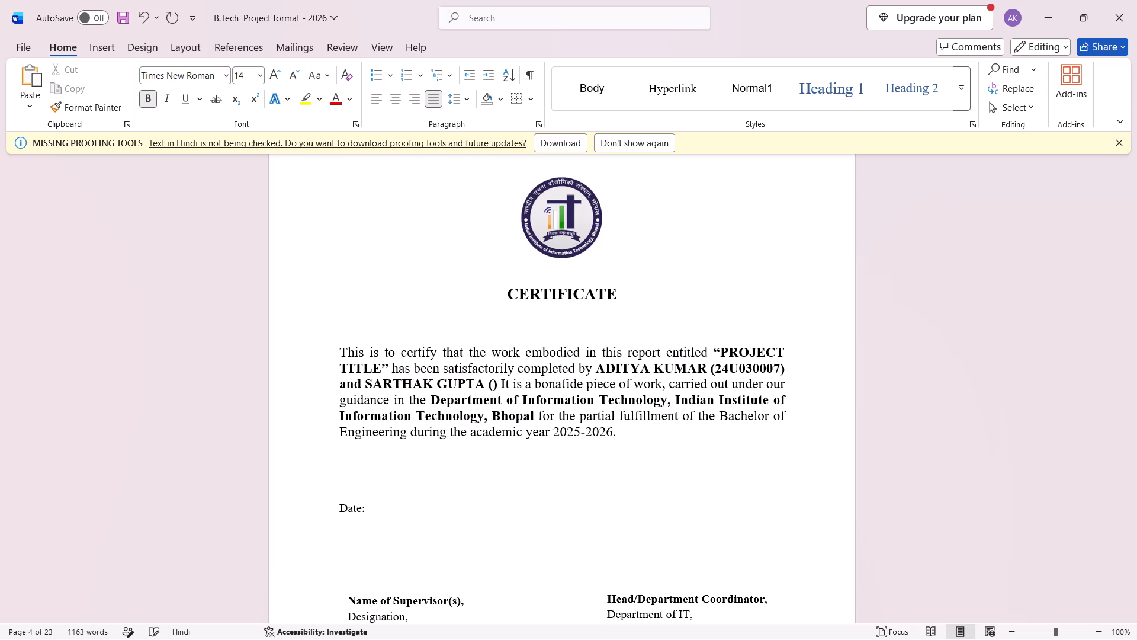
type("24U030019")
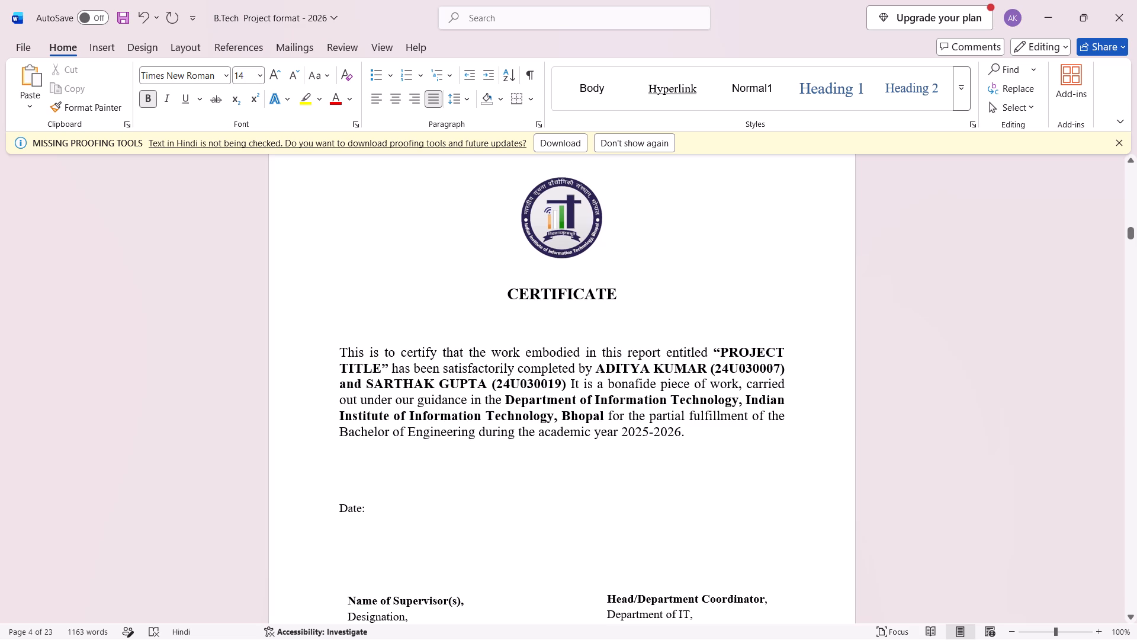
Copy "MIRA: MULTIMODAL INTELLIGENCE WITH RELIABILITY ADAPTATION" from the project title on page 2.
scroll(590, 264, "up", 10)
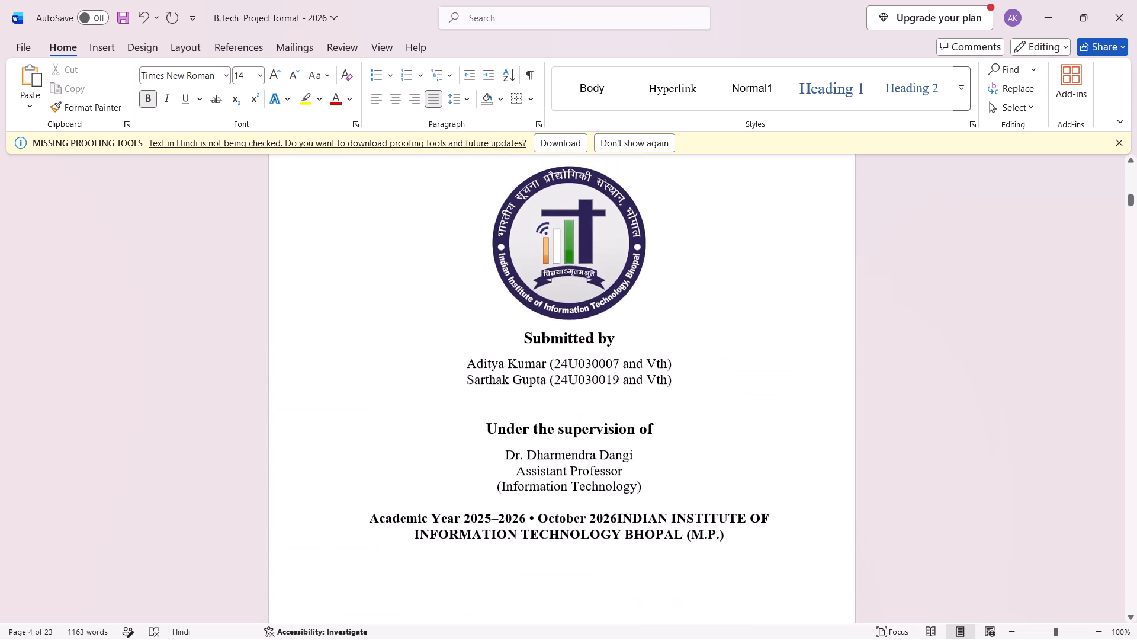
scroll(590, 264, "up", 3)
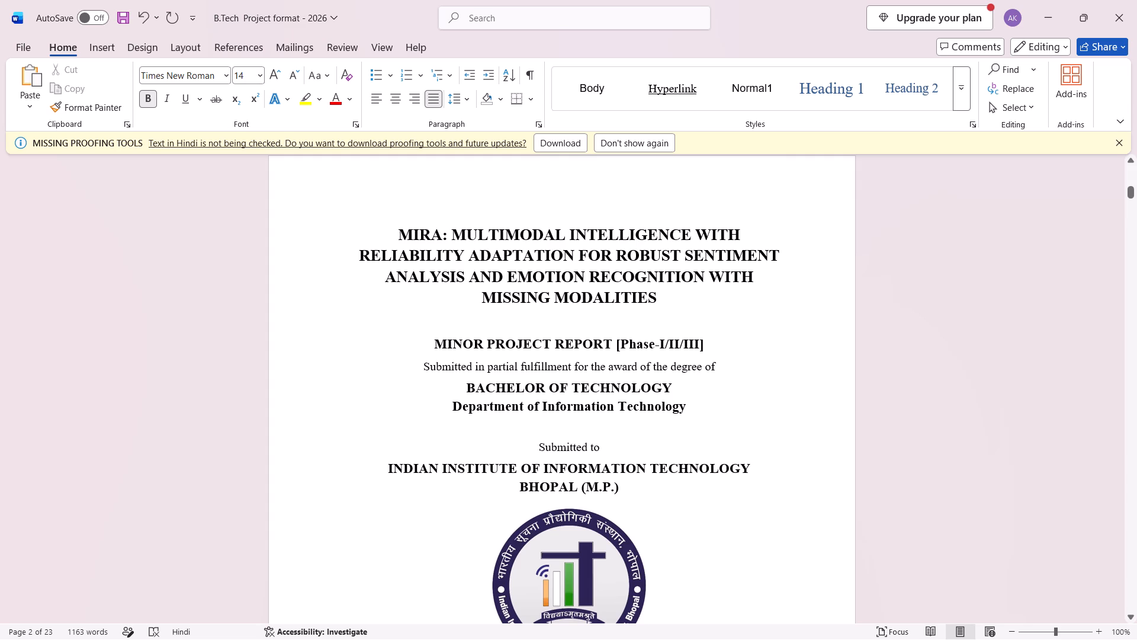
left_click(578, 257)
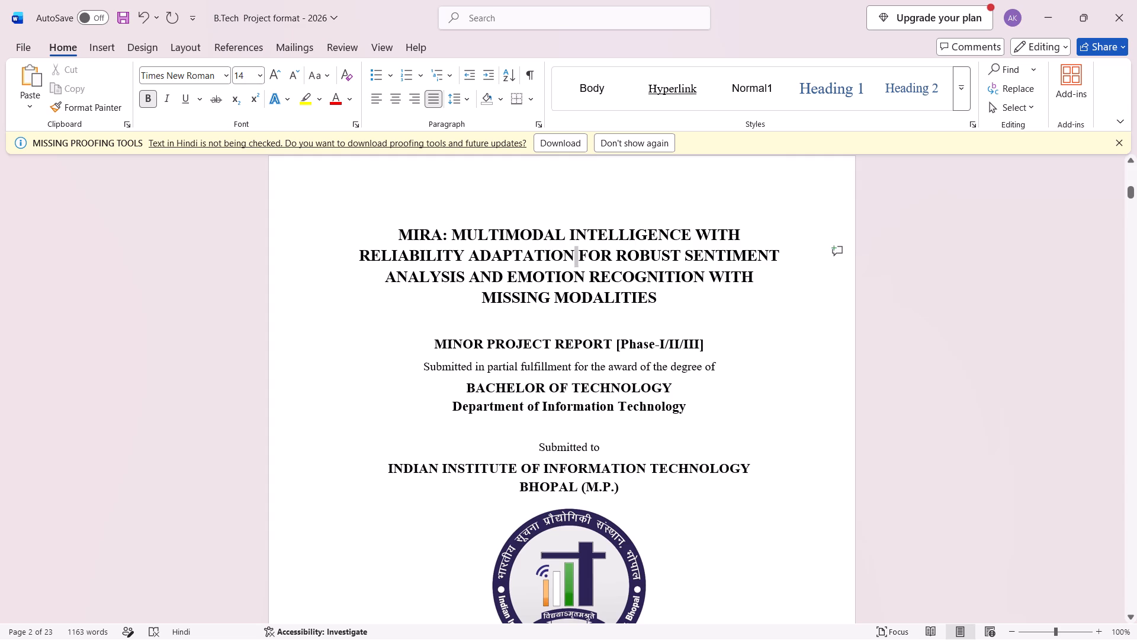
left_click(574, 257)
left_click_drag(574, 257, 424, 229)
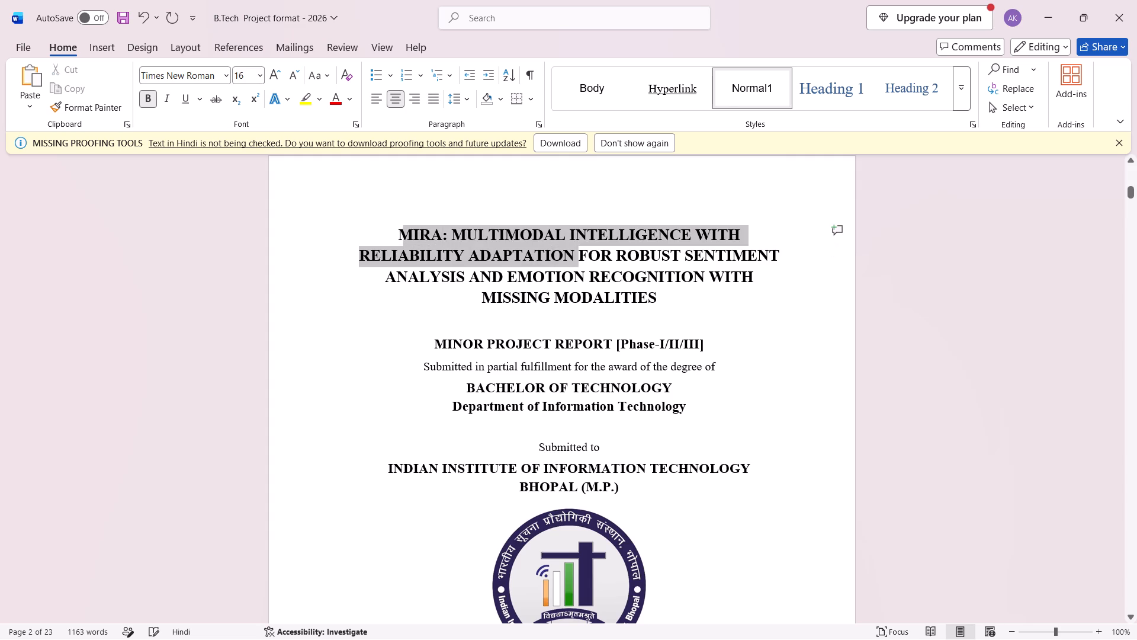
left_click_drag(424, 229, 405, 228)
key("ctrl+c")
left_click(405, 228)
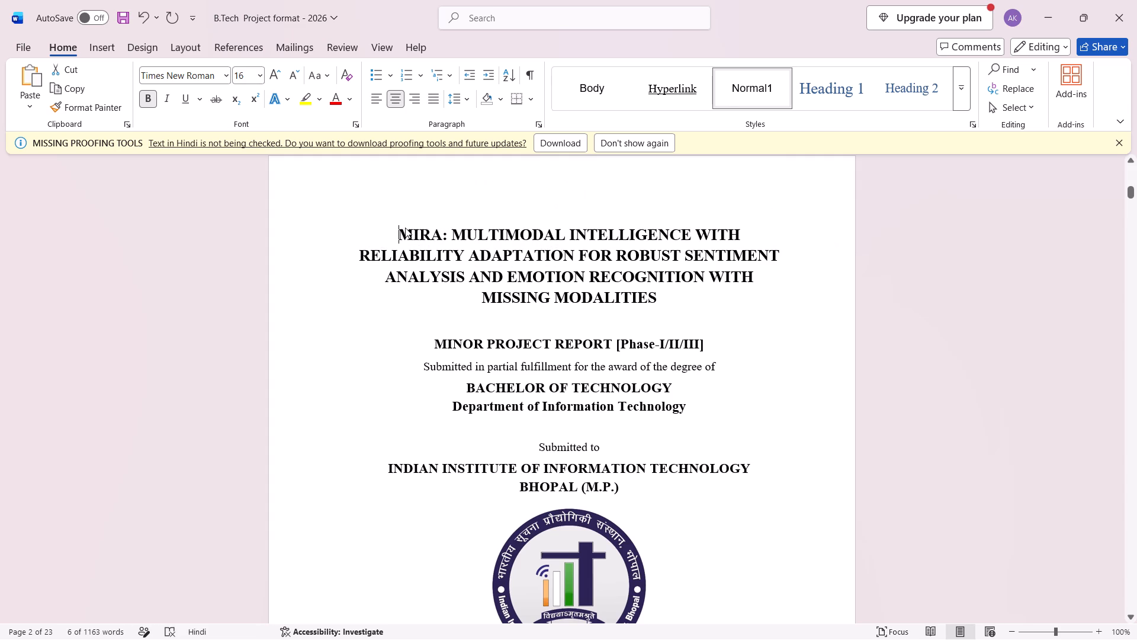
Delete the "PROJECT TITLE" placeholder from the certificate paragraph, keeping the quotation marks around it.
scroll(386, 322, "down", 9)
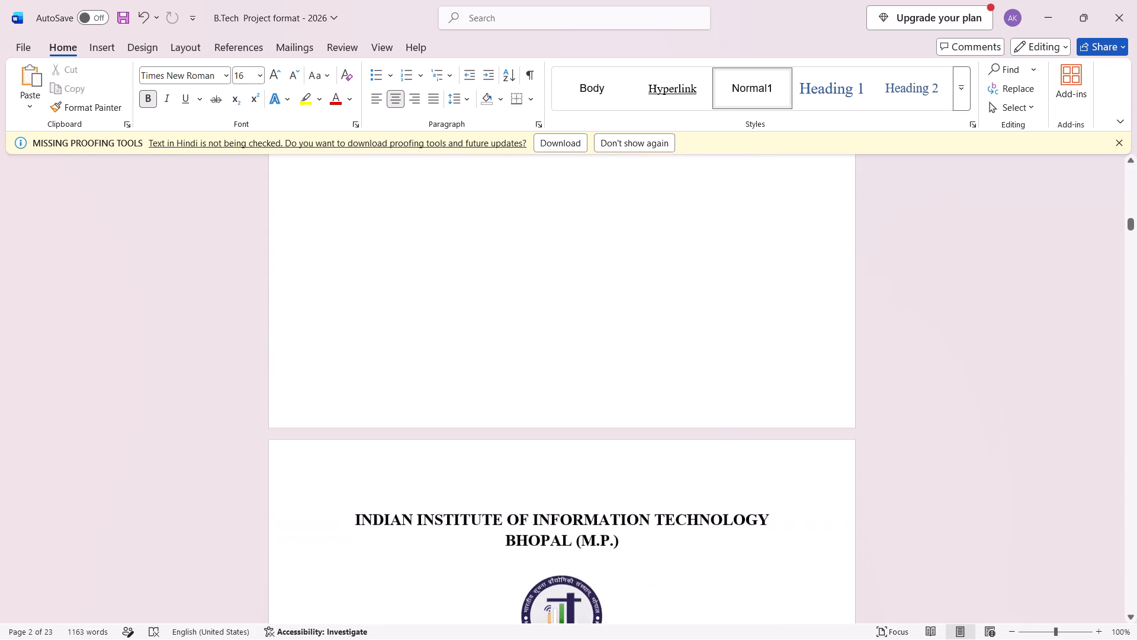
scroll(386, 322, "down", 3)
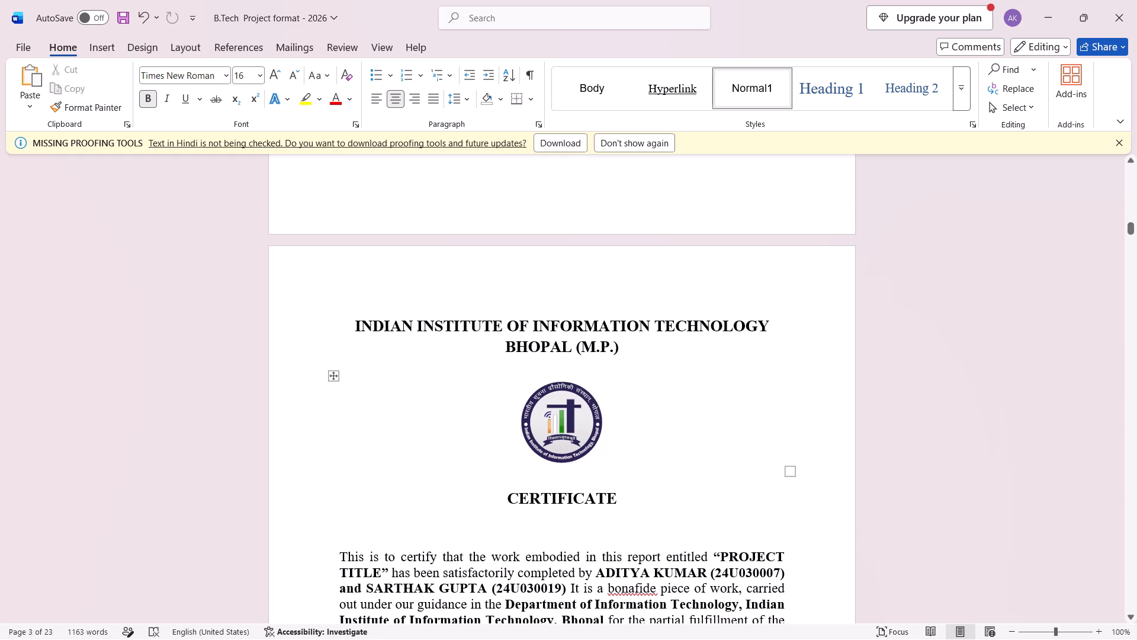
left_click(381, 575)
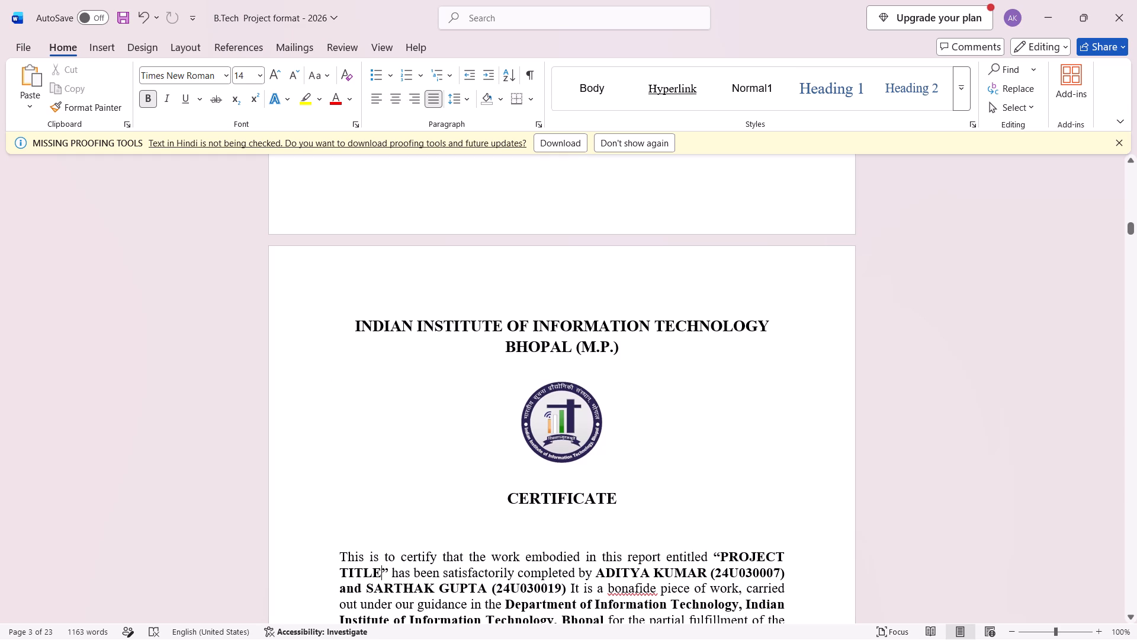
key("BackSpace")
key("BackSpace")
key("BackSpace")
key("BackSpace")
key("BackSpace")
key("BackSpace")
key("BackSpace")
key("BackSpace")
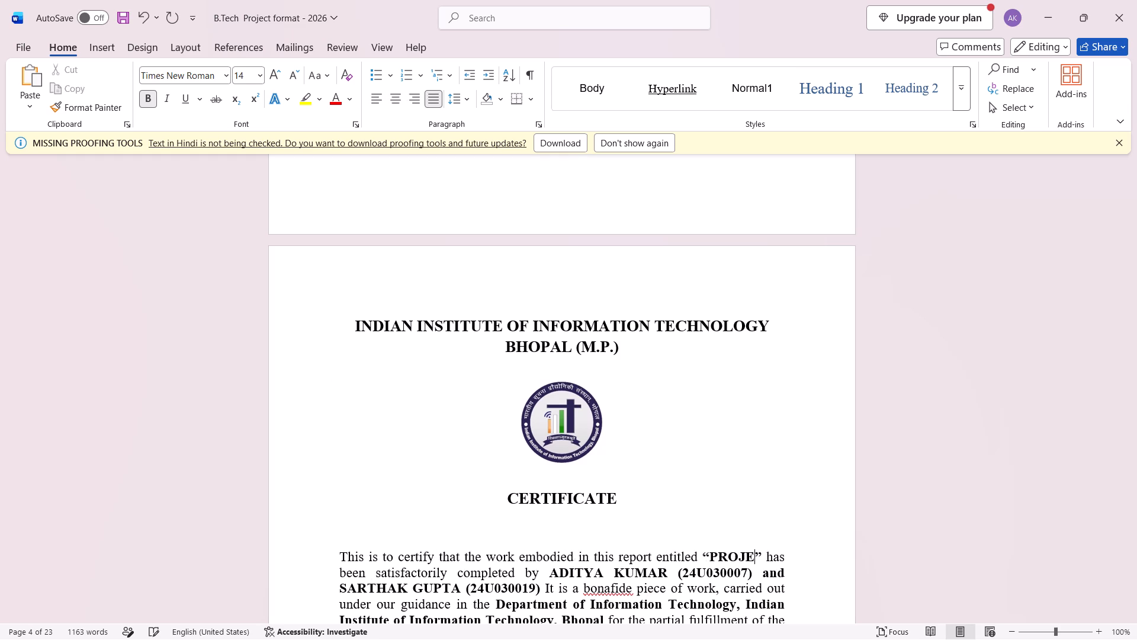
key("BackSpace")
key("BackSpace")
key("BackSpace")
key("BackSpace")
key("BackSpace")
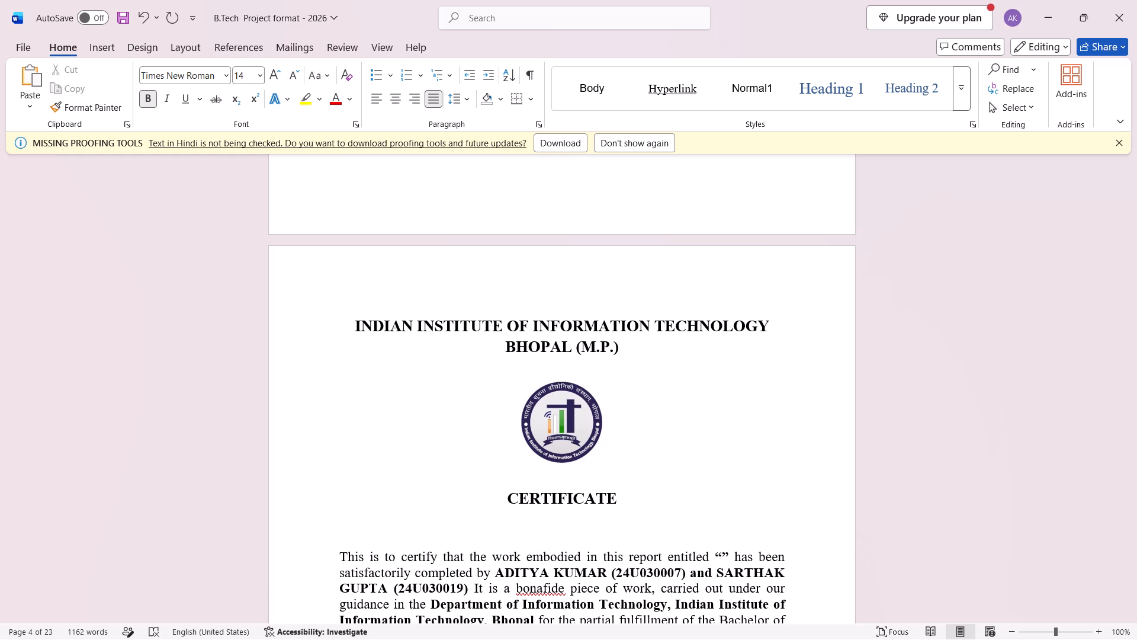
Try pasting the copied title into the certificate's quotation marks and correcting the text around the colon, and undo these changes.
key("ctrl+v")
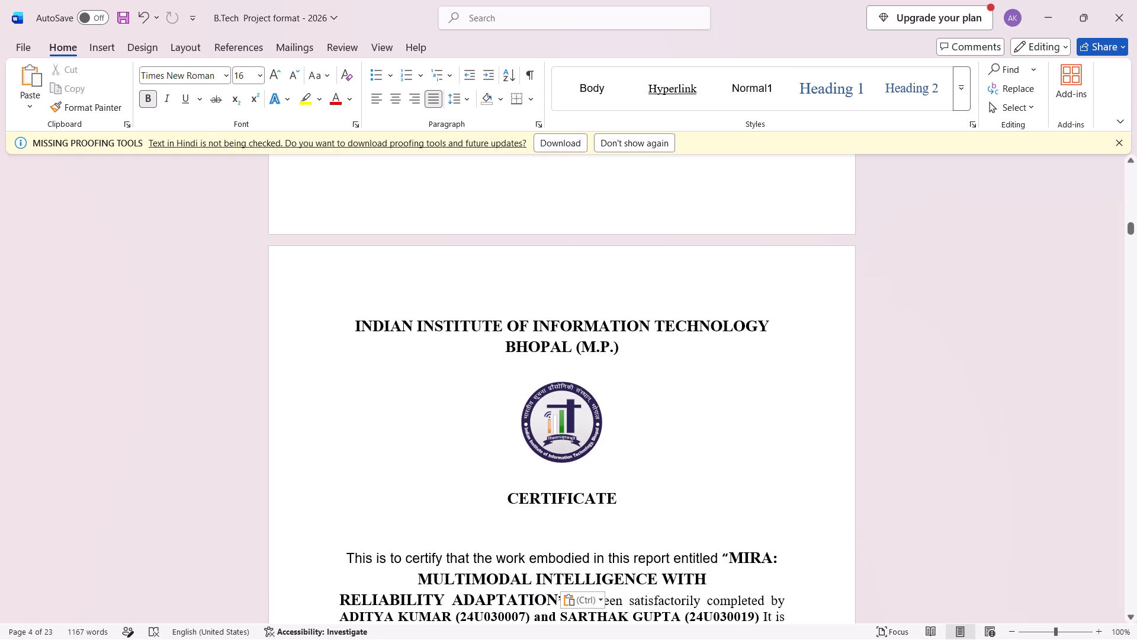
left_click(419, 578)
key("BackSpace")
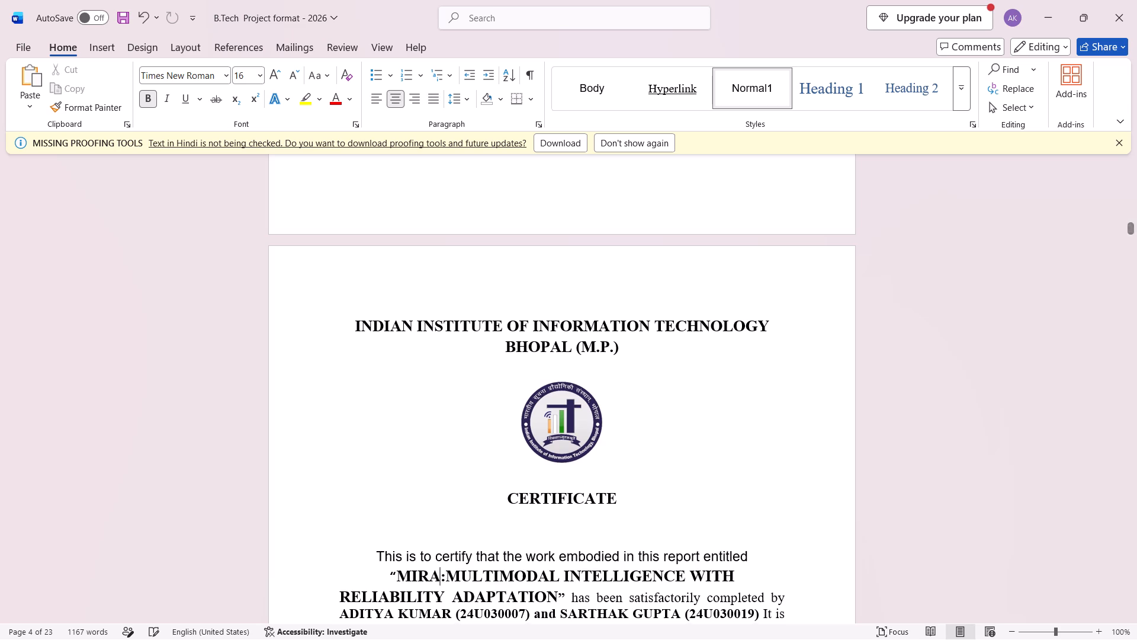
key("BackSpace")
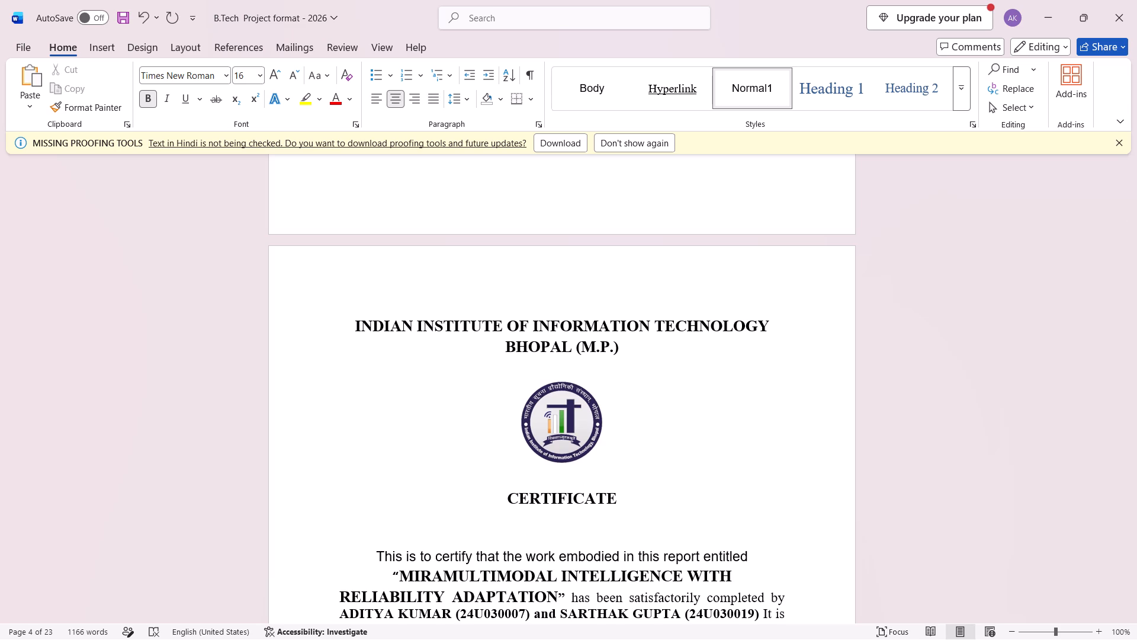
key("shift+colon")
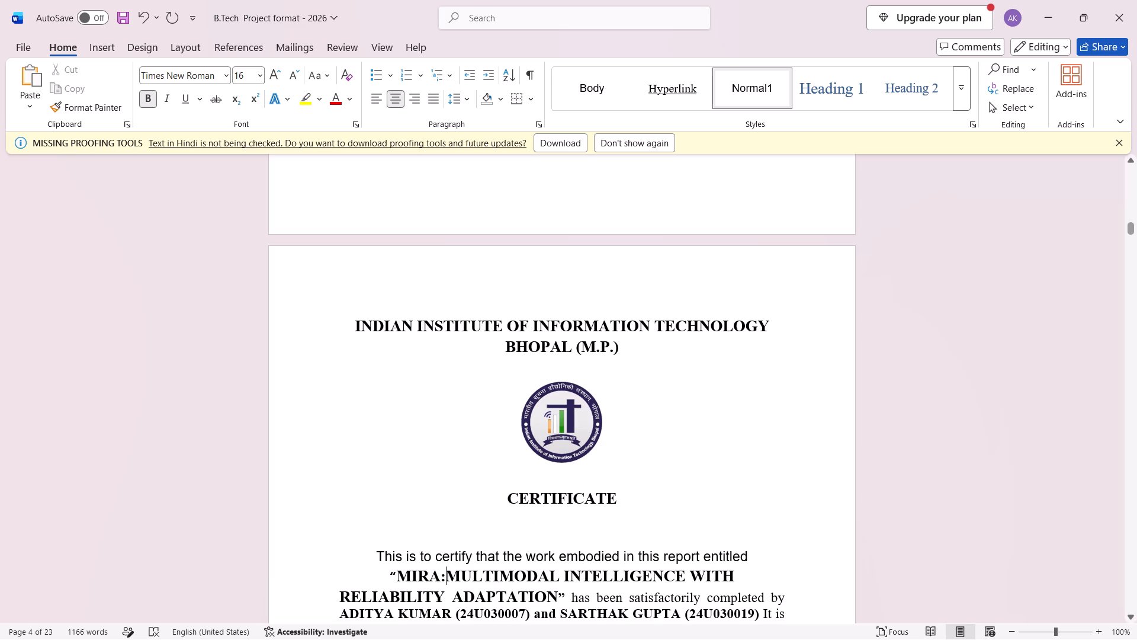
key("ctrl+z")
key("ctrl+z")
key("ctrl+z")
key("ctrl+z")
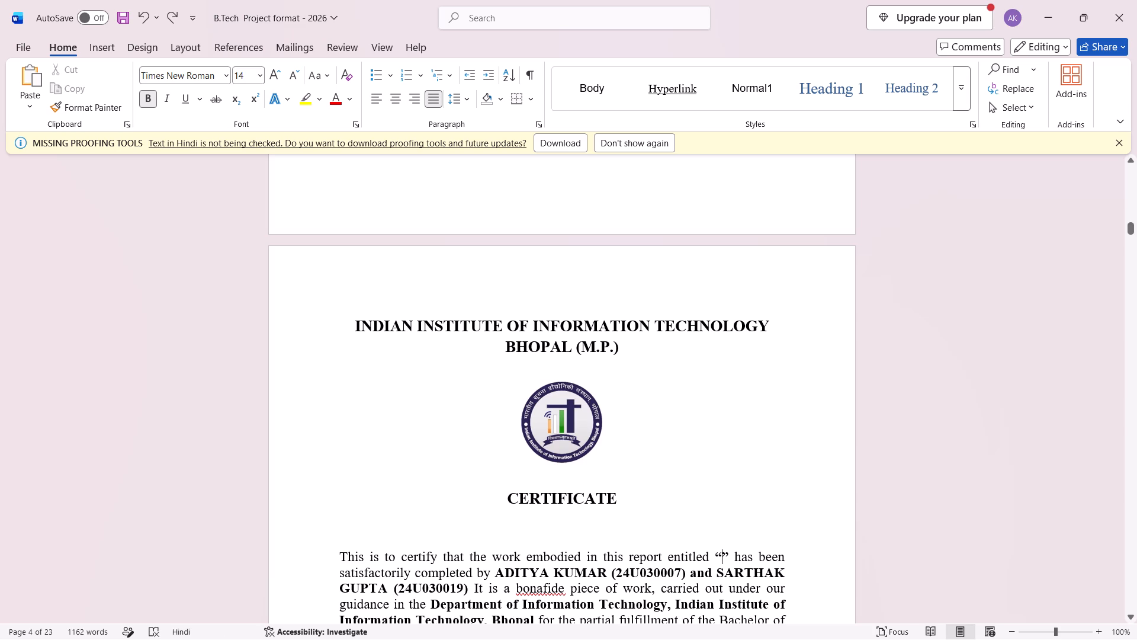
Enter "MIRA:" between the quotation marks in the certificate paragraph.
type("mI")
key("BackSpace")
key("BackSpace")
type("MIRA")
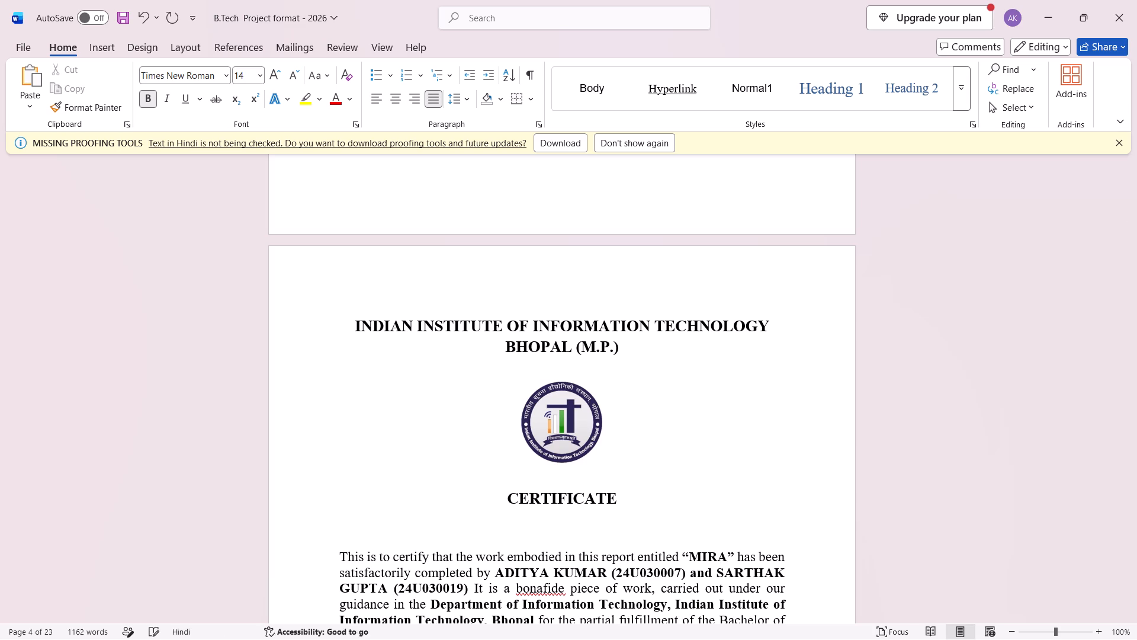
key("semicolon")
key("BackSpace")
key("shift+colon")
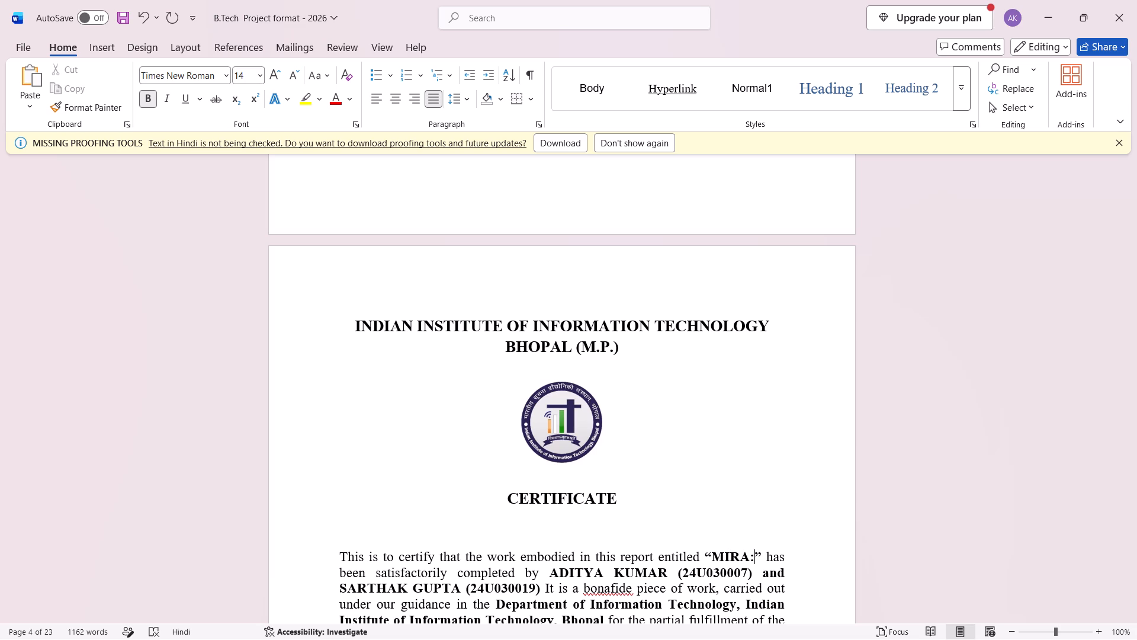
Continue the certificate title after the colon with "MULTIMODEL INTELLEGENCE", consulting the project title on page 2.
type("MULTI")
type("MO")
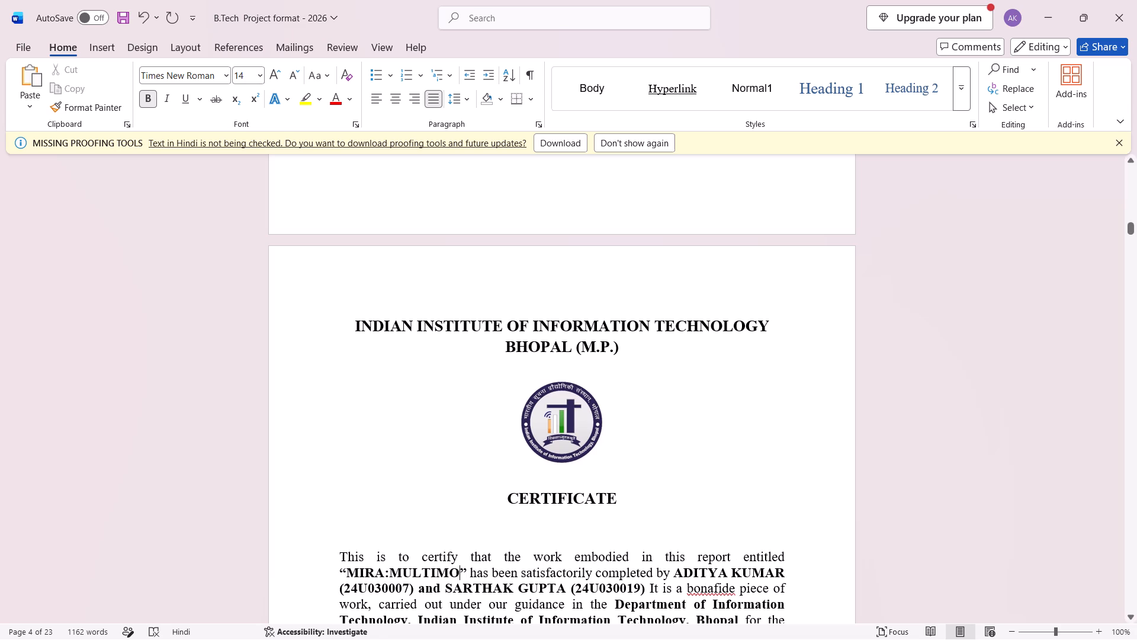
scroll(510, 476, "up", 8)
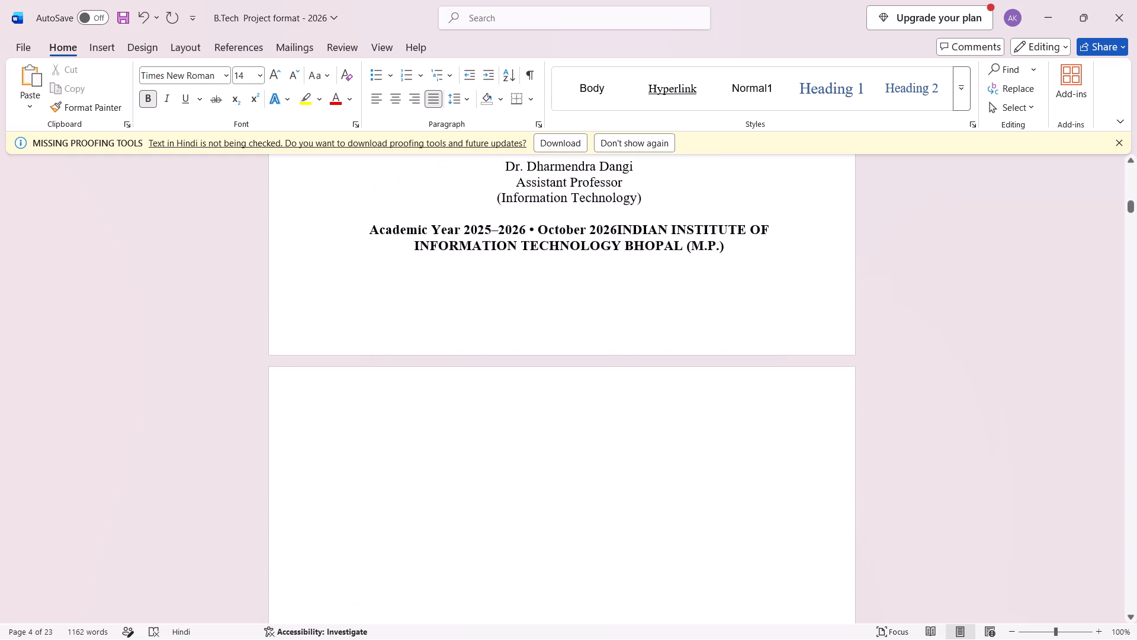
scroll(510, 476, "up", 5)
scroll(510, 476, "right", 1)
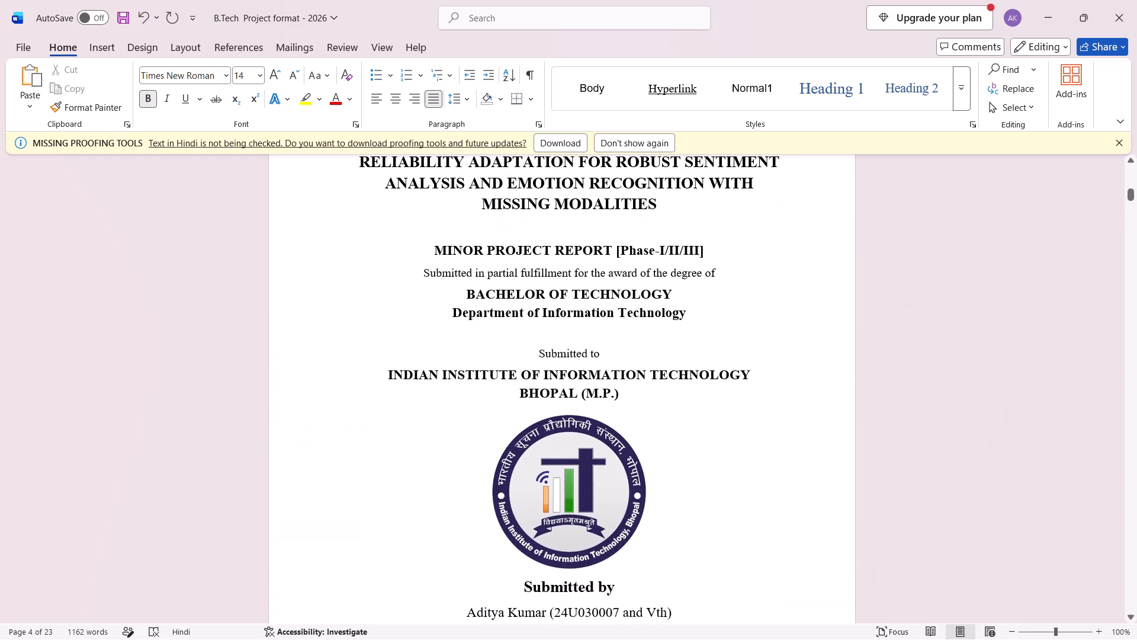
scroll(510, 476, "right", 1)
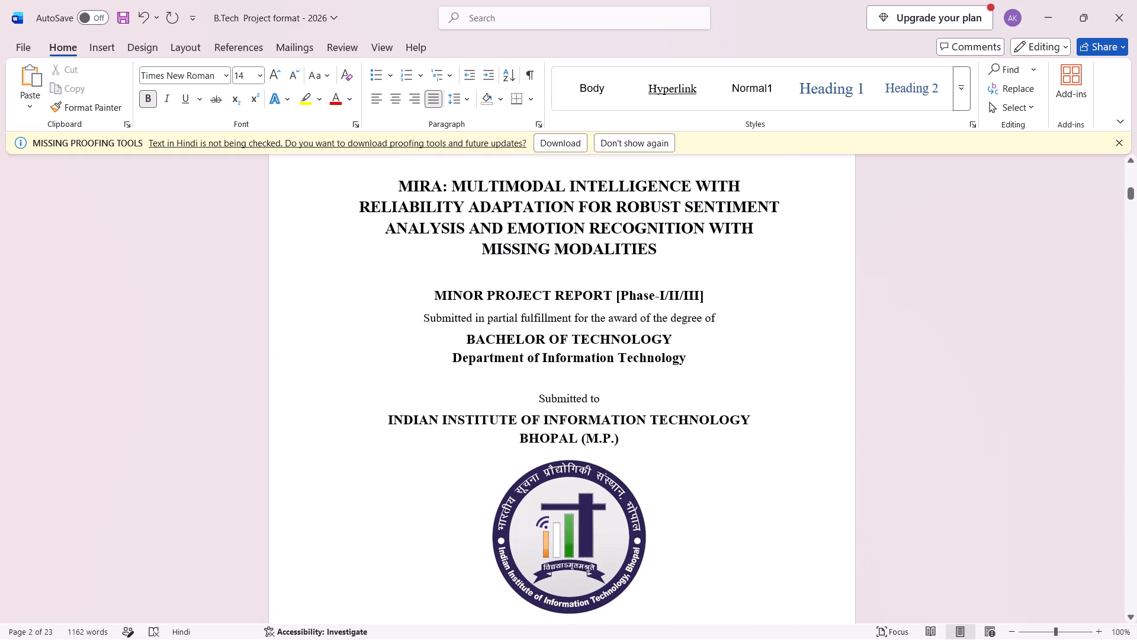
scroll(510, 476, "down", 7)
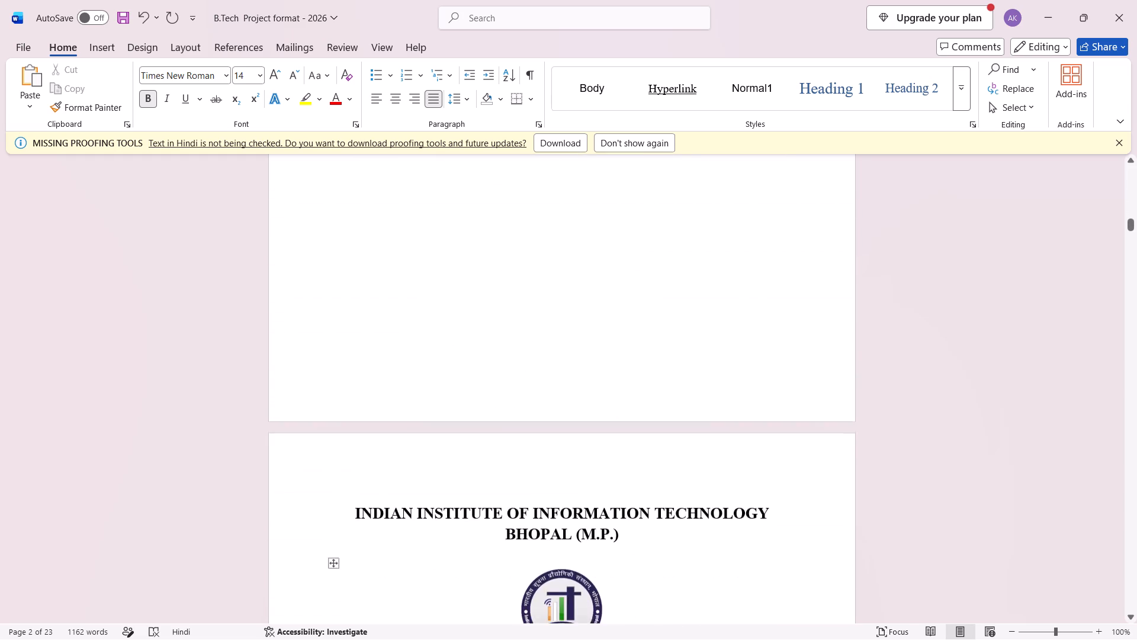
scroll(510, 476, "down", 3)
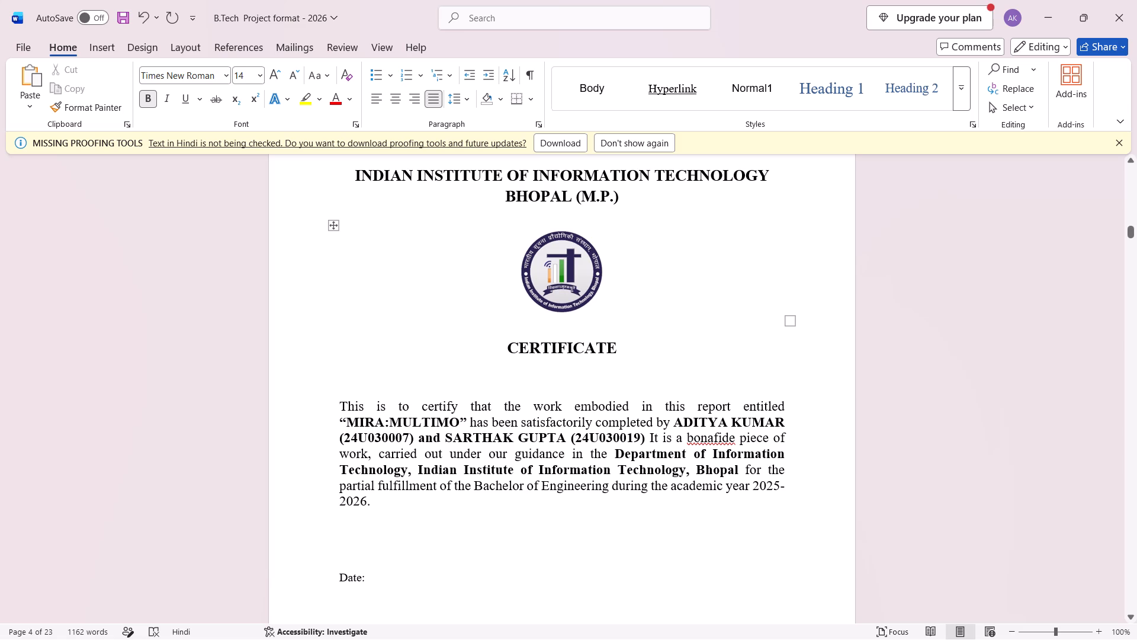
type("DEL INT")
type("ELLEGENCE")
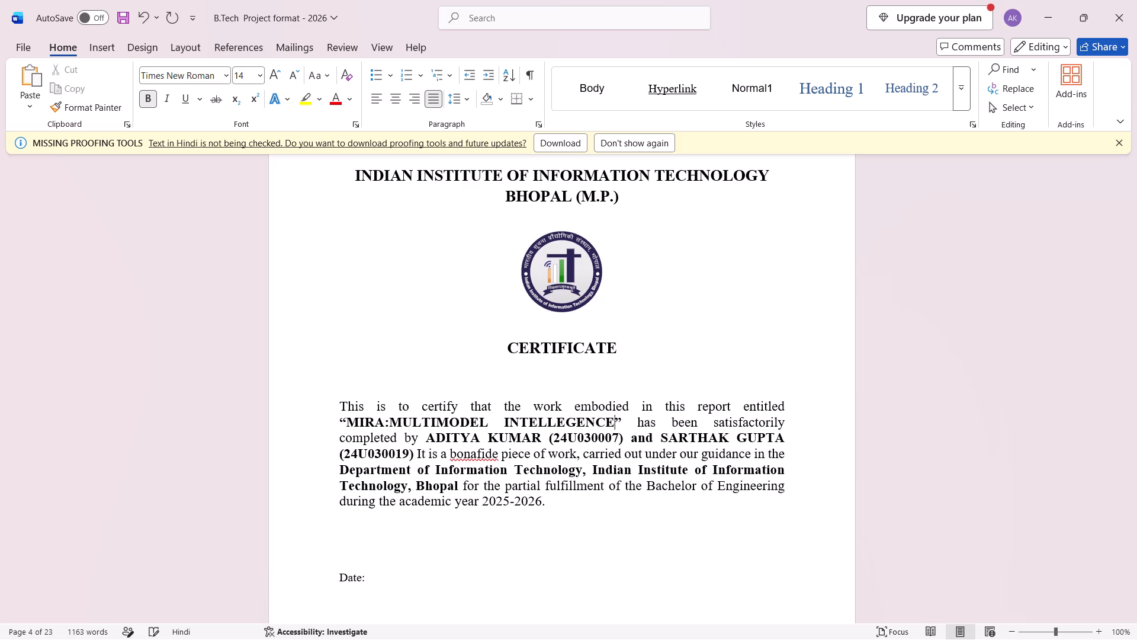
Check the page 2 title and correct the spelling of the certificate title's last word to "INTELLIGENCE".
scroll(477, 441, "up", 13)
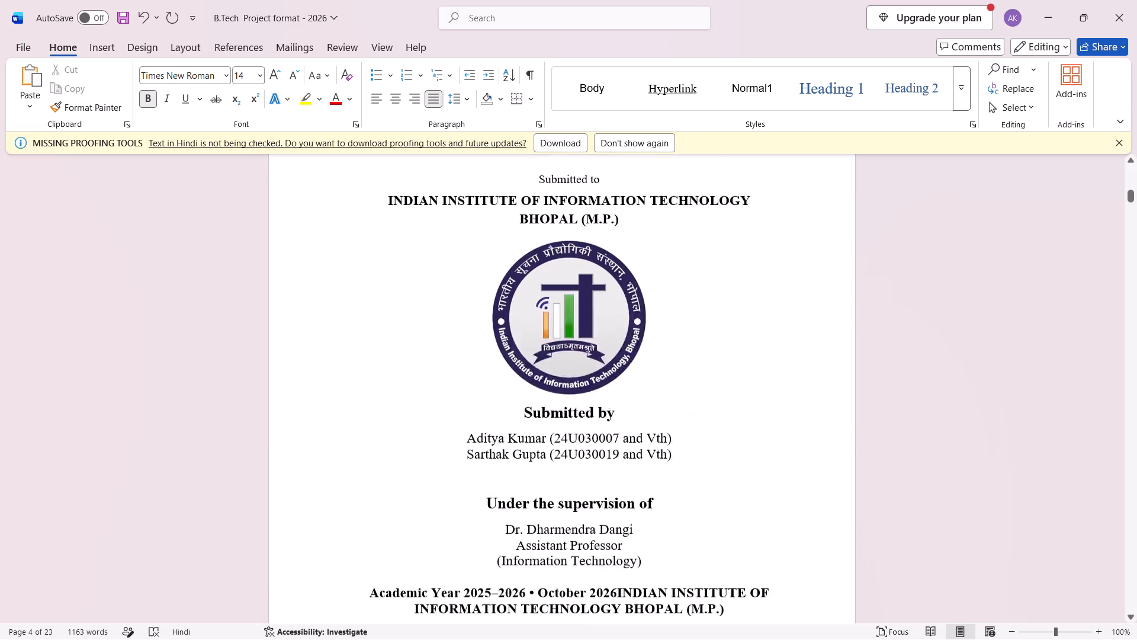
scroll(477, 441, "down", 2)
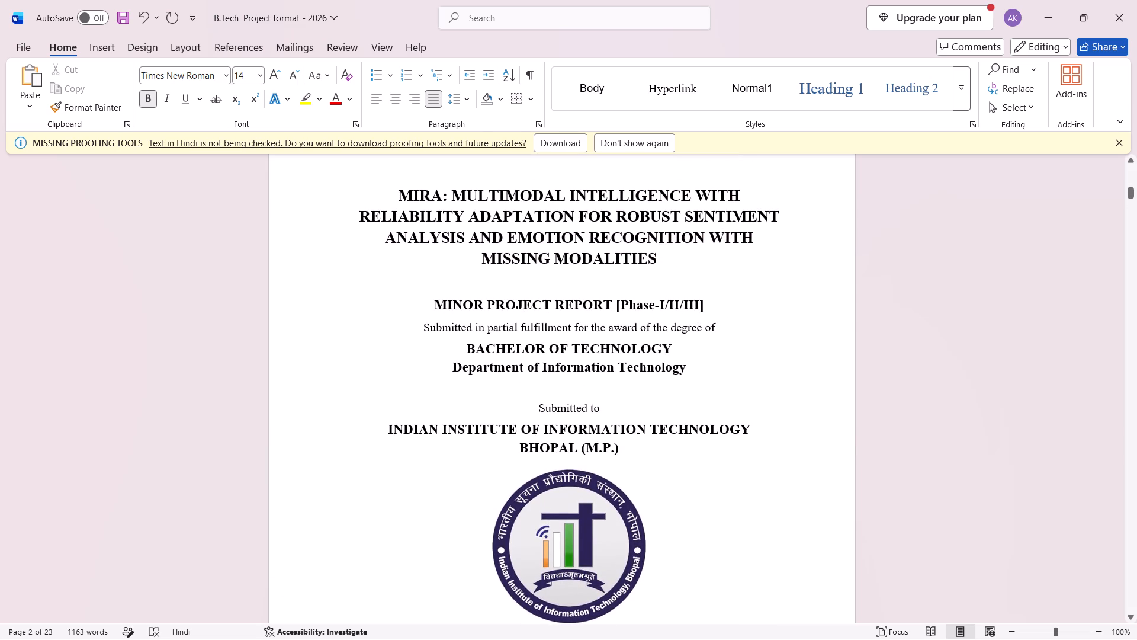
scroll(477, 441, "down", 6)
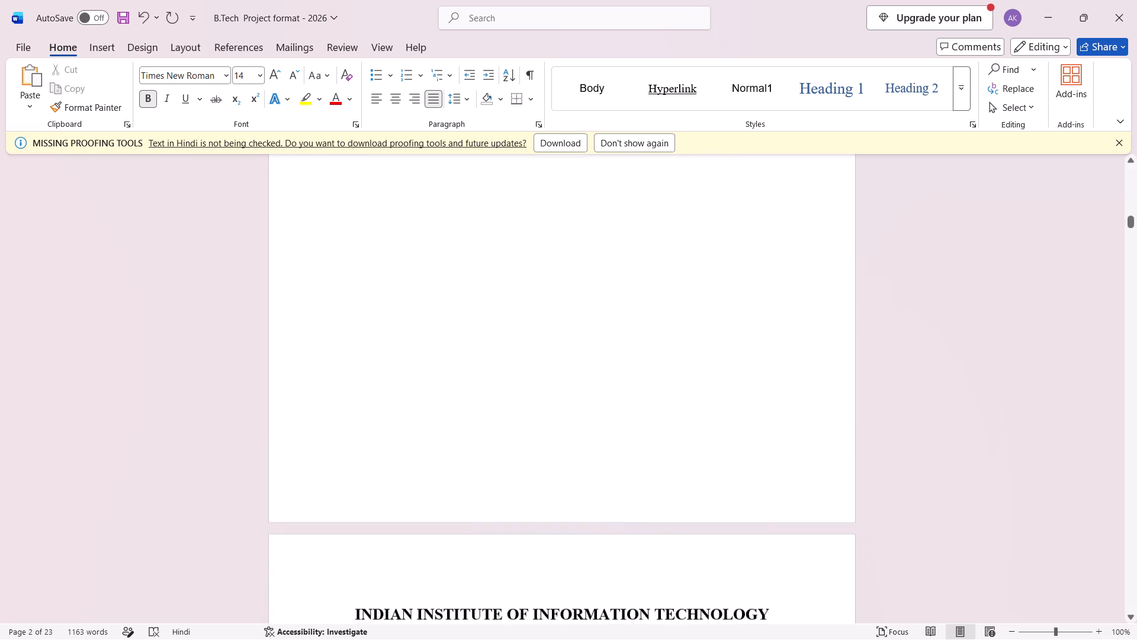
scroll(477, 441, "down", 3)
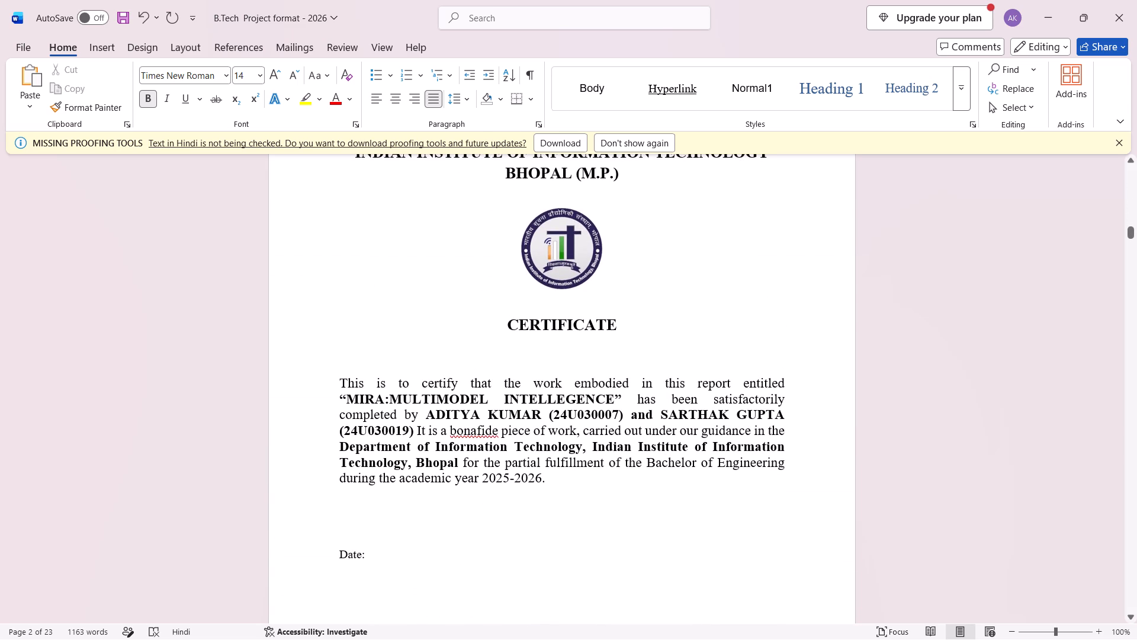
left_click(565, 396)
key("BackSpace")
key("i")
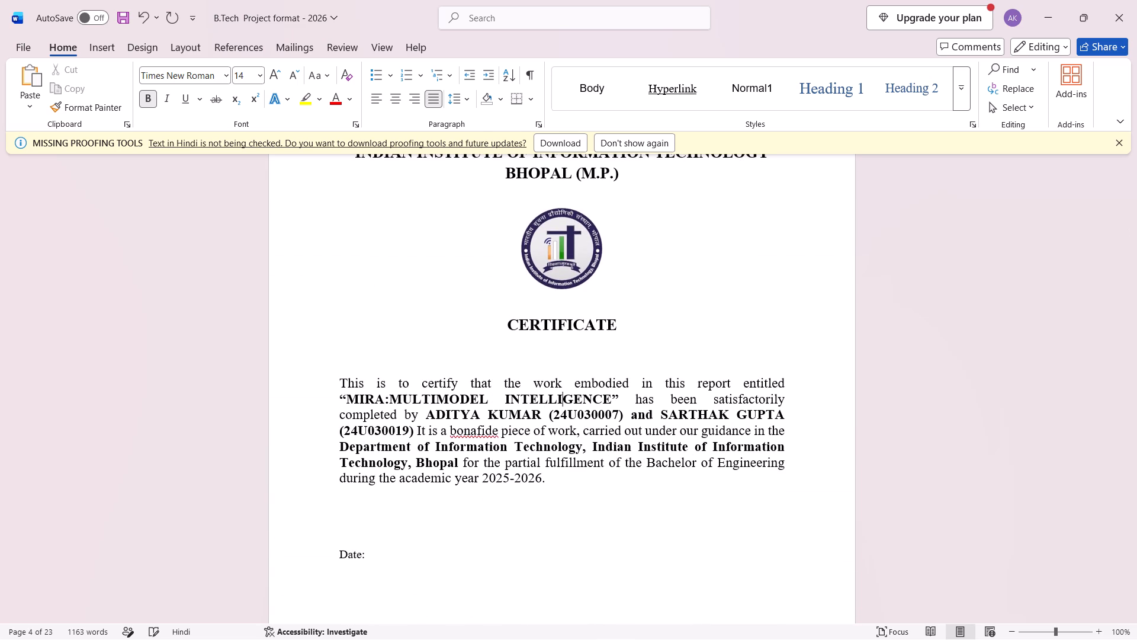
Append "WITH RELIABILITY ADAPTION" after "INTELLIGENCE" in the certificate title, consulting the wording on page 2.
left_click(614, 398)
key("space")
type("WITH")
scroll(648, 358, "up", 9)
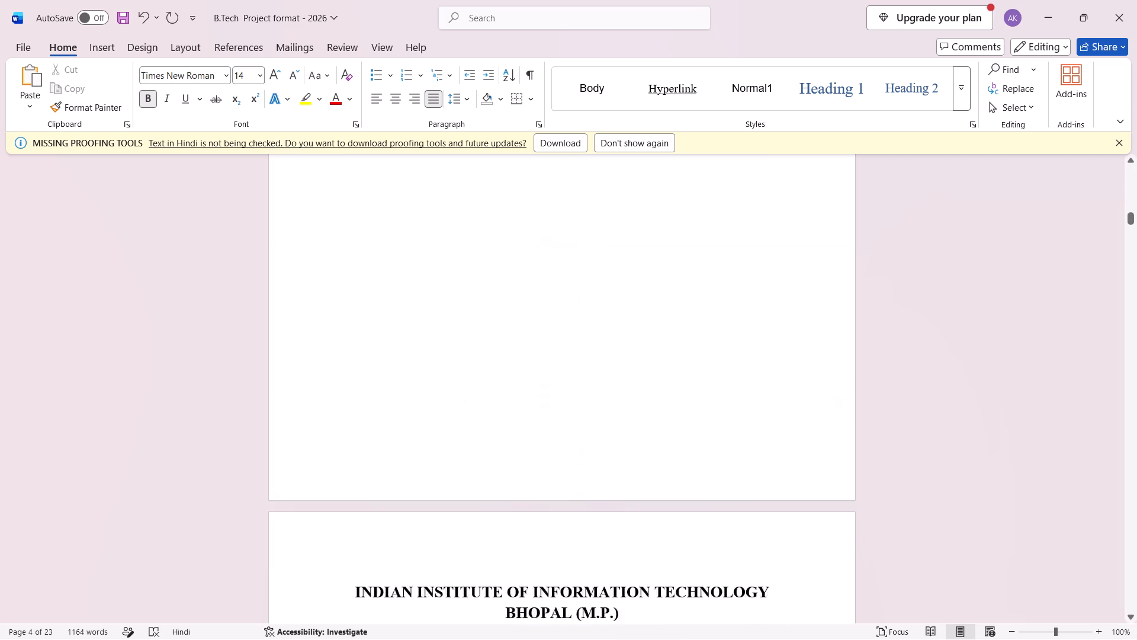
scroll(648, 358, "up", 6)
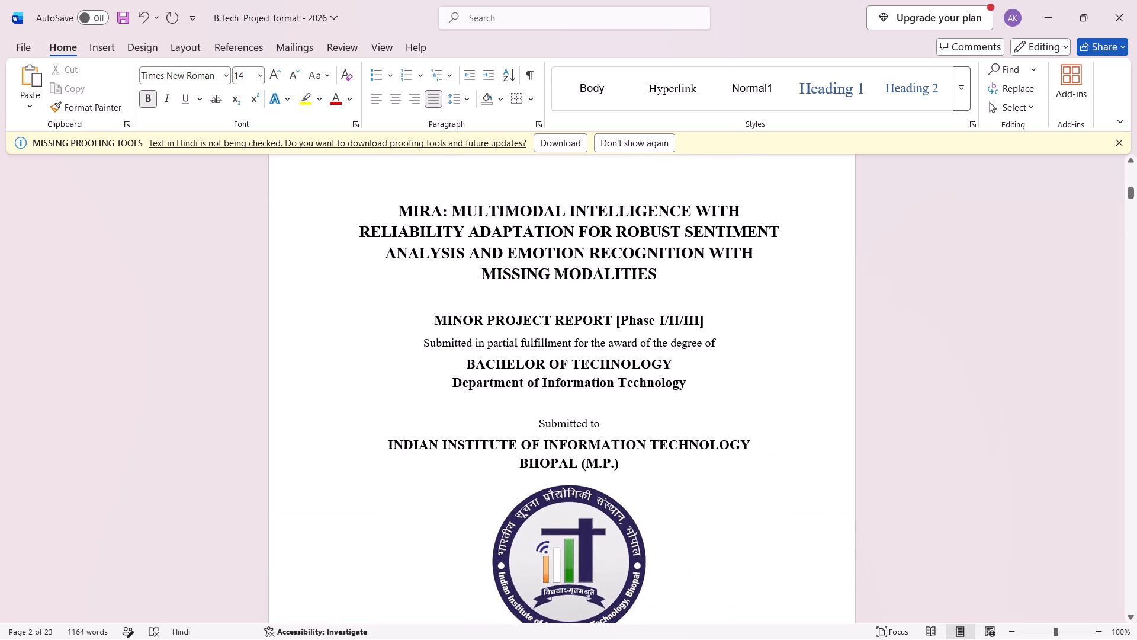
scroll(648, 358, "down", 5)
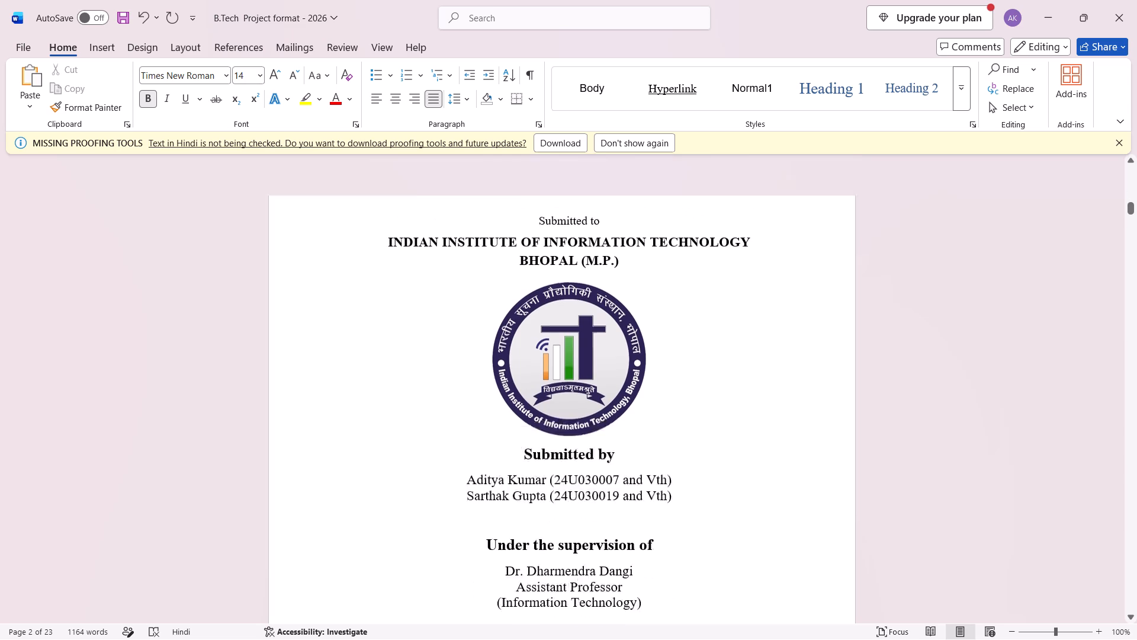
scroll(648, 358, "down", 7)
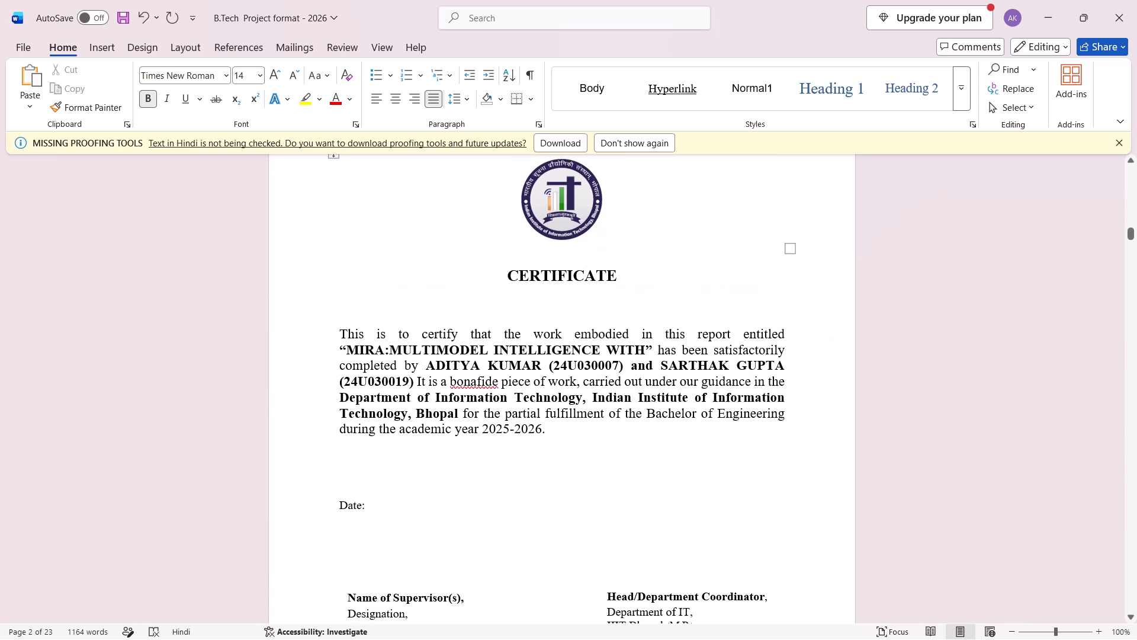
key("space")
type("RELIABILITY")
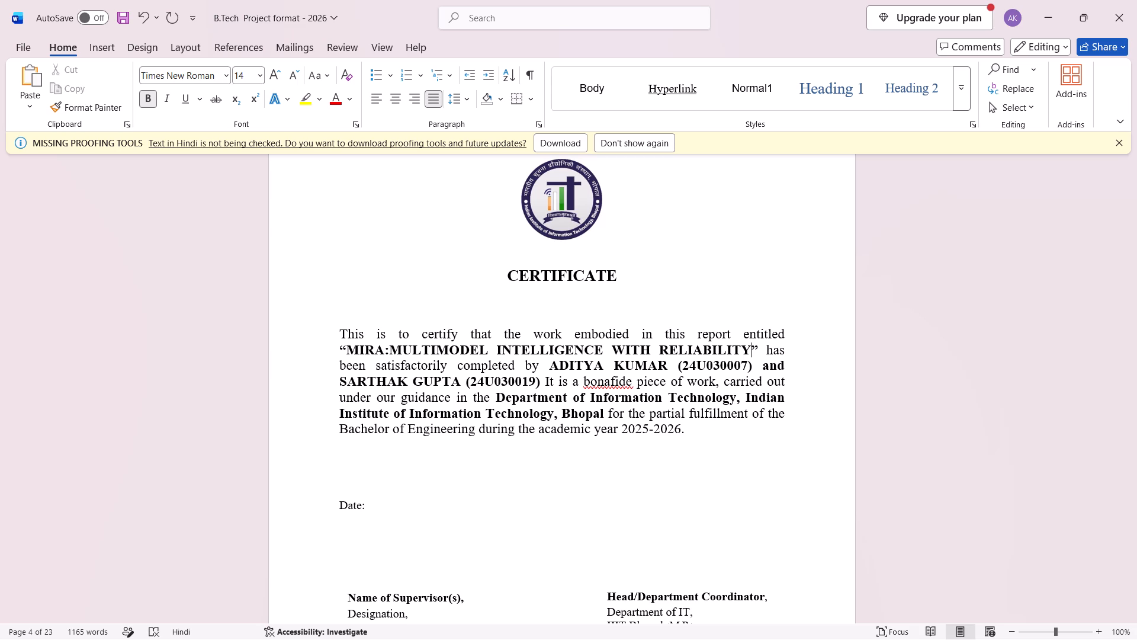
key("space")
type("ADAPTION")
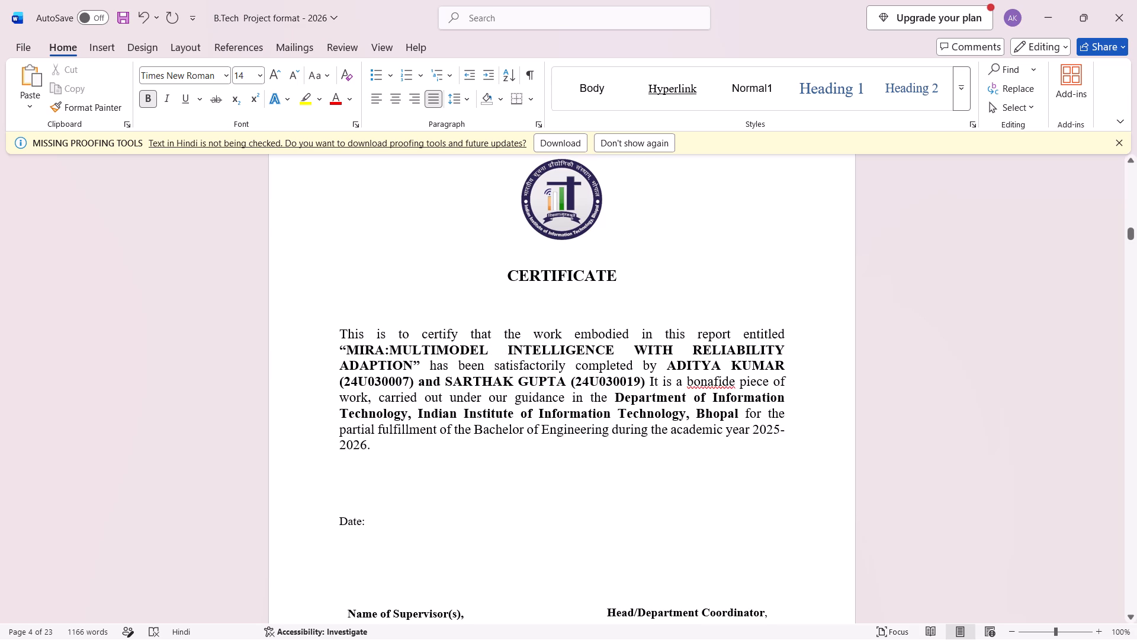
Insert a space between the colon and "MULTIMODEL" in the certificate title.
left_click(389, 350)
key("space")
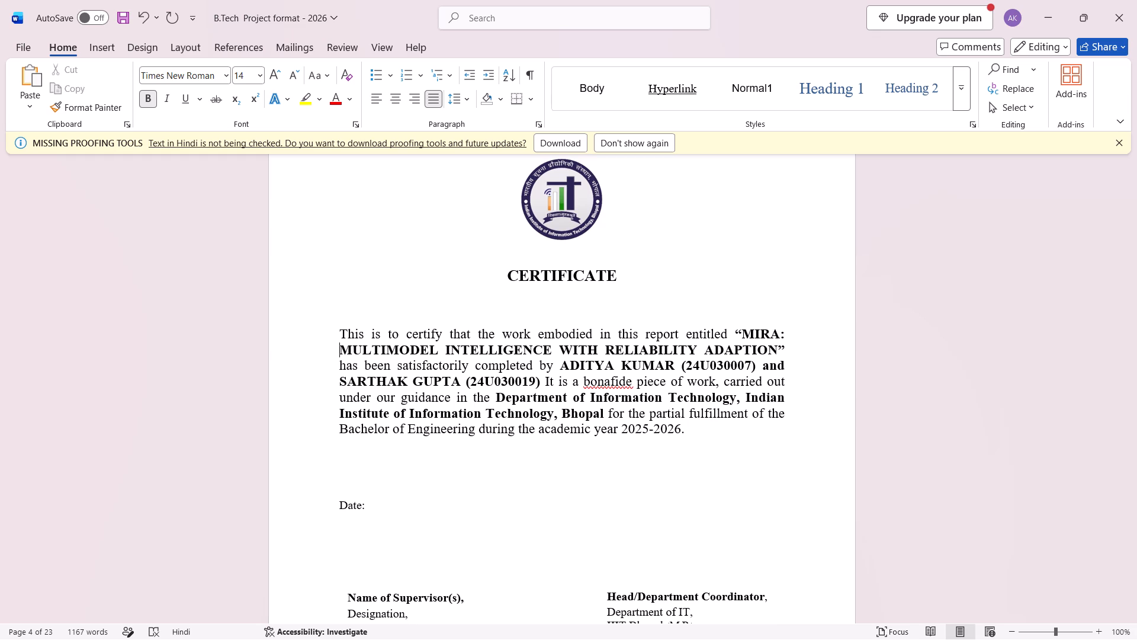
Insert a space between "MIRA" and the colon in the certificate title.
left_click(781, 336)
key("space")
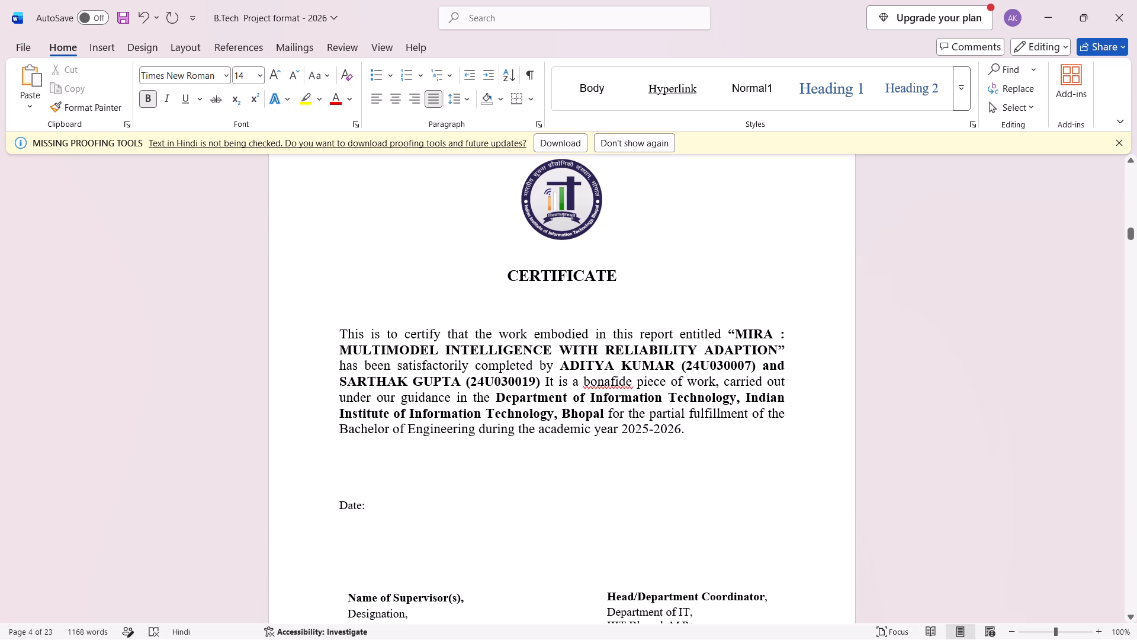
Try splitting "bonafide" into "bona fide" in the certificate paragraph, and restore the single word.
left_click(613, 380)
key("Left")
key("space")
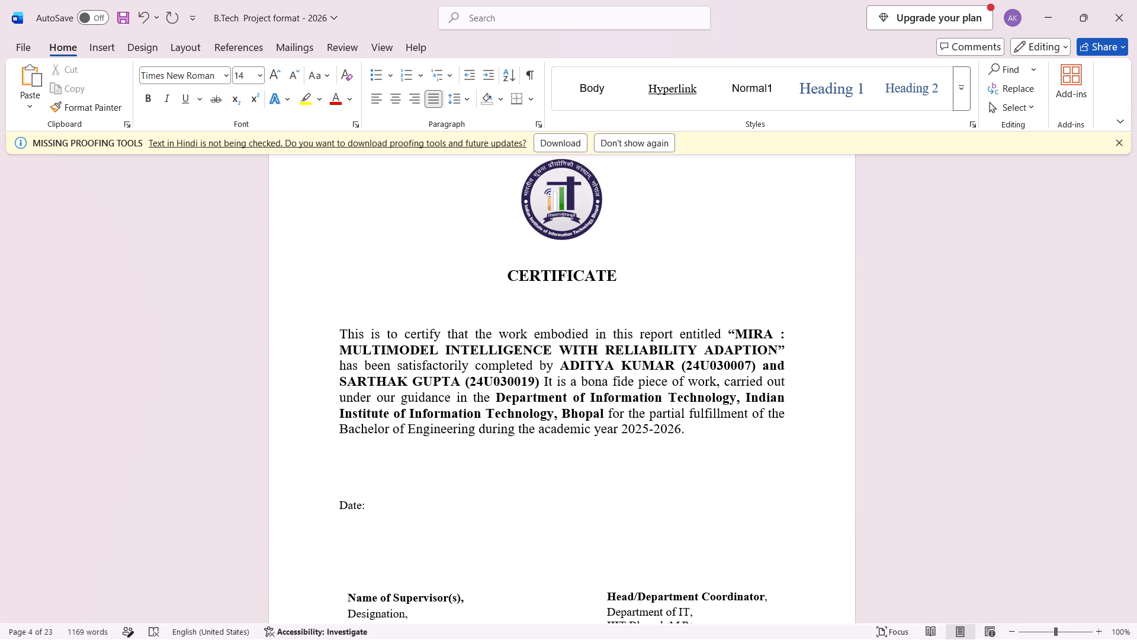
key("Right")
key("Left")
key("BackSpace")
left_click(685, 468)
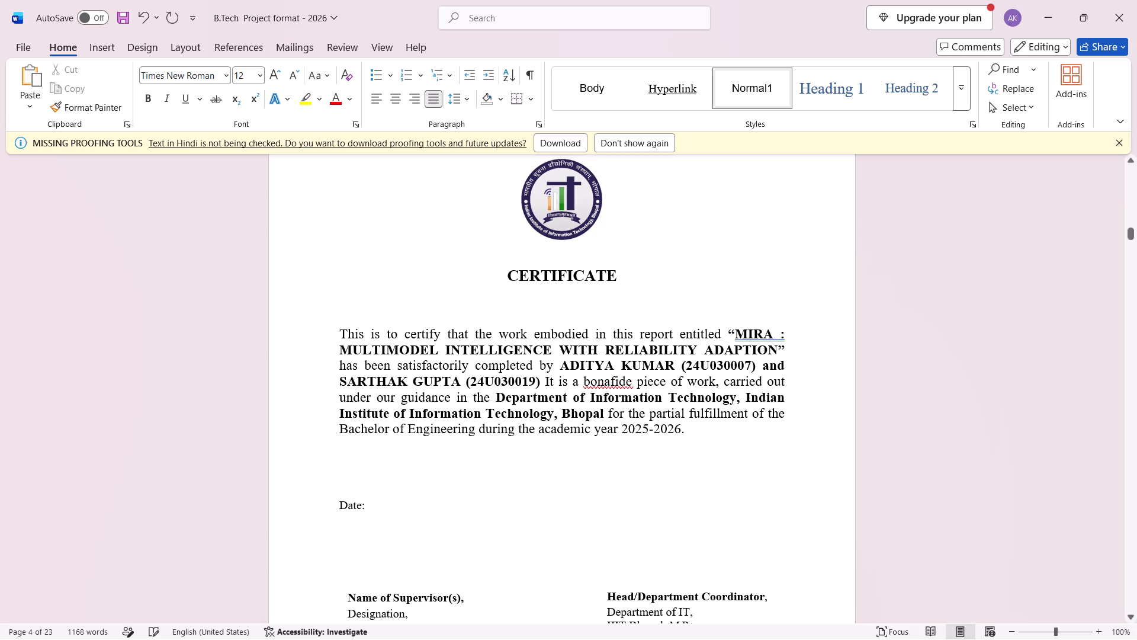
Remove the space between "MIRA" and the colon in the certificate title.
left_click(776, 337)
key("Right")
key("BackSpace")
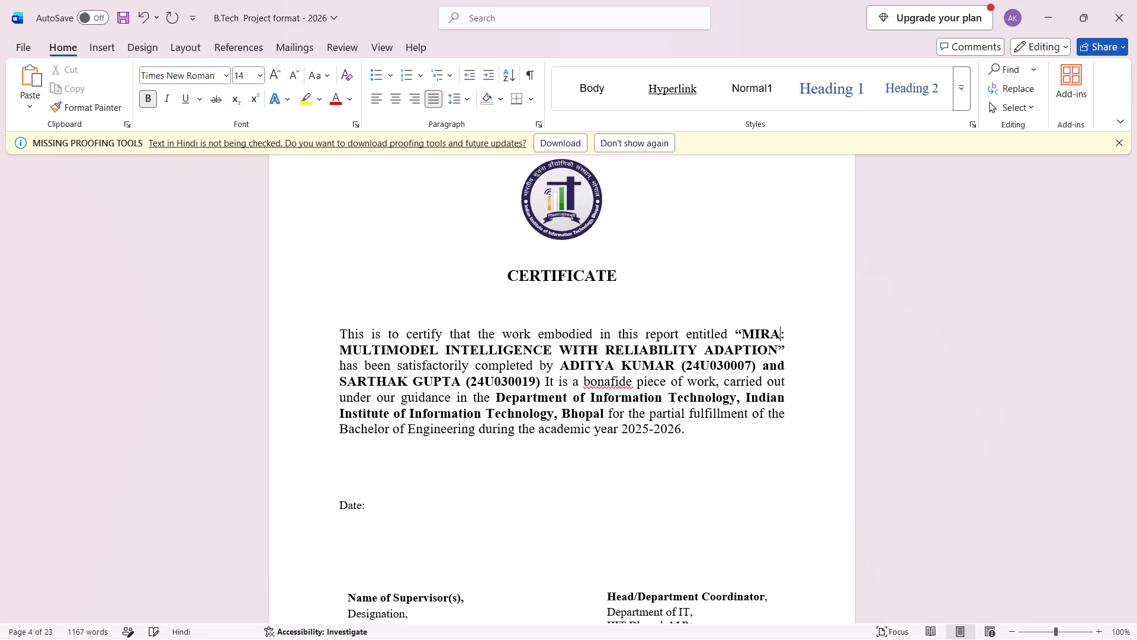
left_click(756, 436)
Enter 28/10/2026 after "Date:" on the certificate page.
scroll(602, 436, "down", 1)
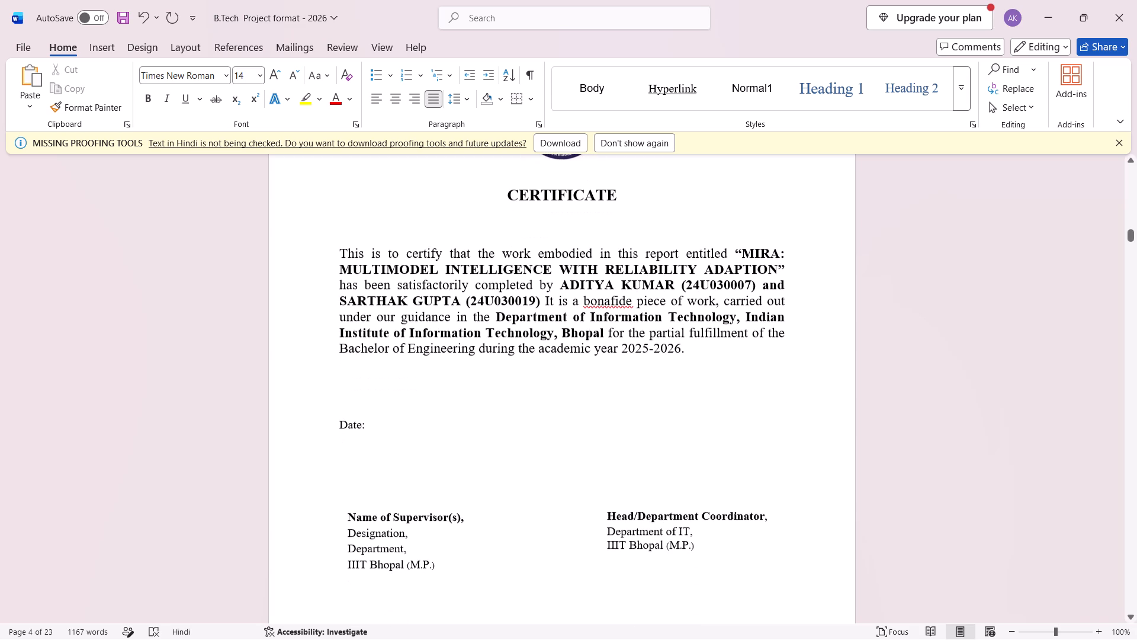
left_click(375, 425)
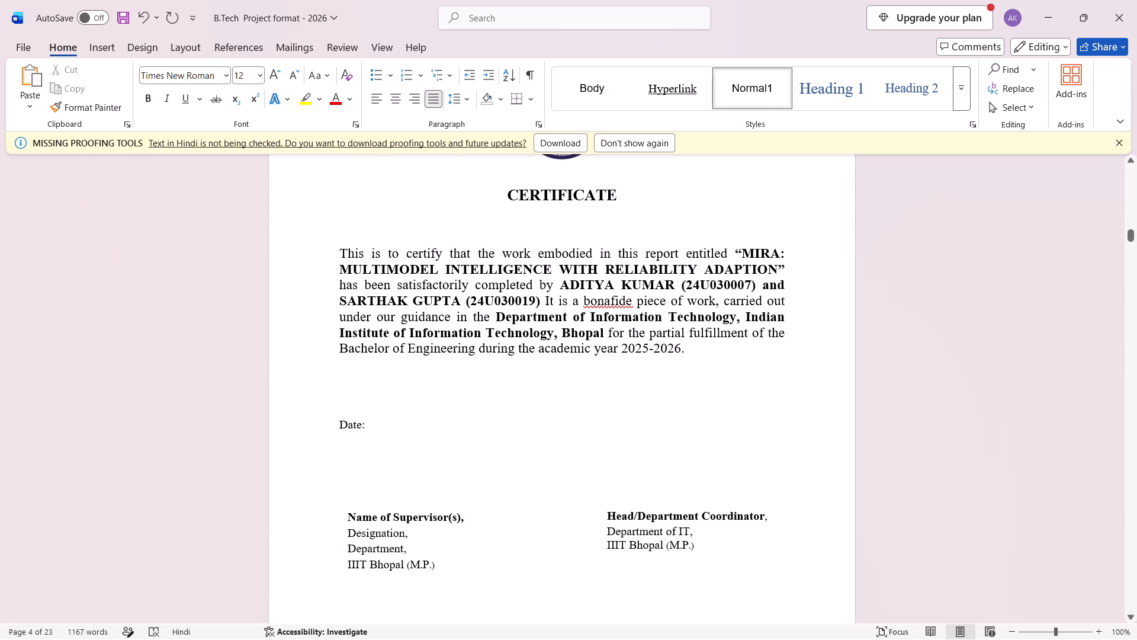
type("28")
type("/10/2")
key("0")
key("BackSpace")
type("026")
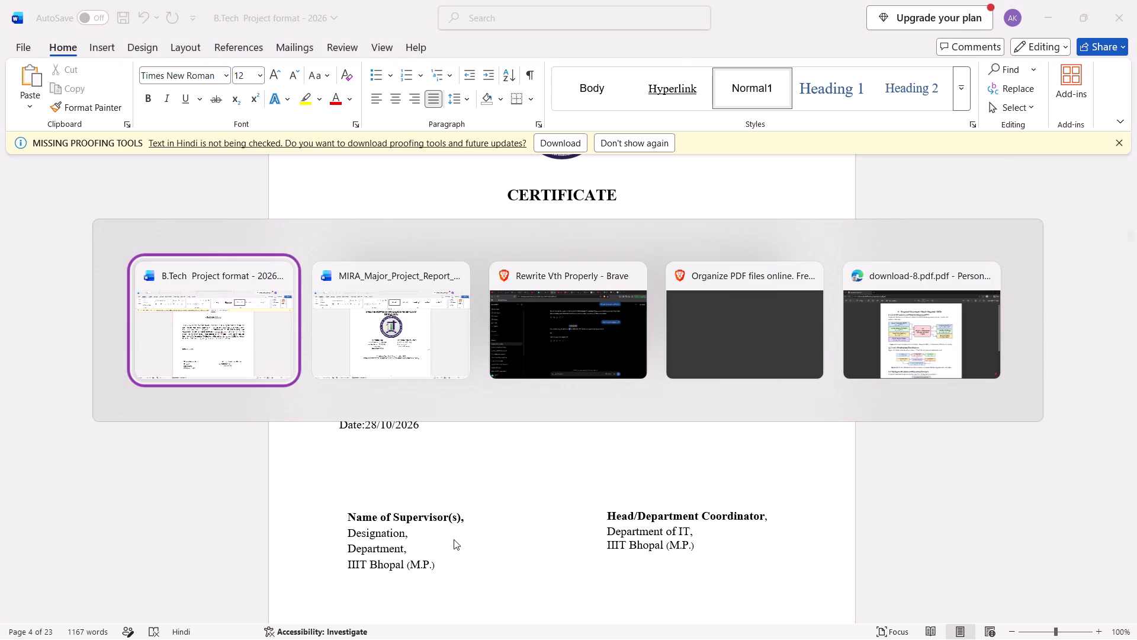
Switch to the MIRA_Major_Project_Report_EDITABLE document and examine its title page, certificate, declaration and the pages that follow.
scroll(593, 505, "down", 6)
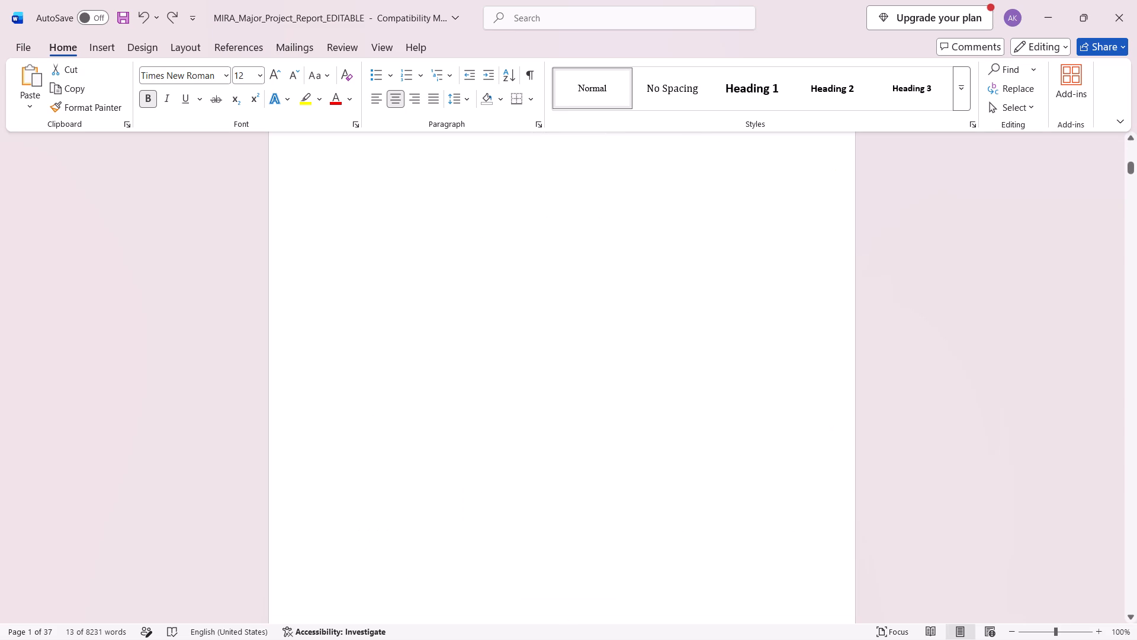
scroll(593, 505, "down", 14)
scroll(593, 505, "up", 3)
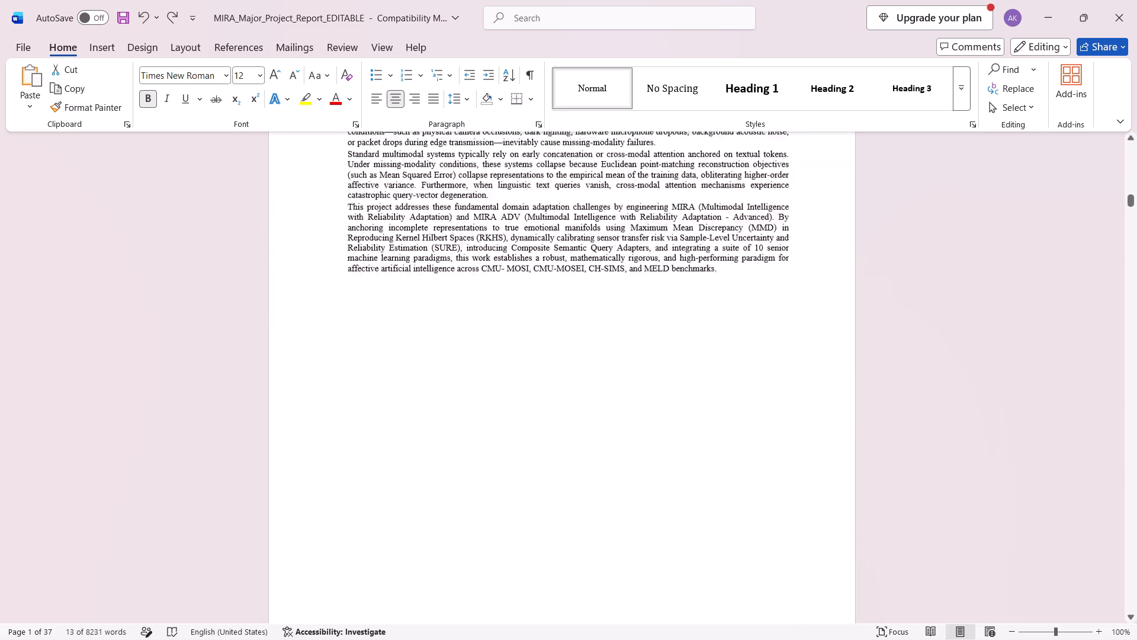
scroll(593, 505, "up", 3)
scroll(593, 505, "down", 6)
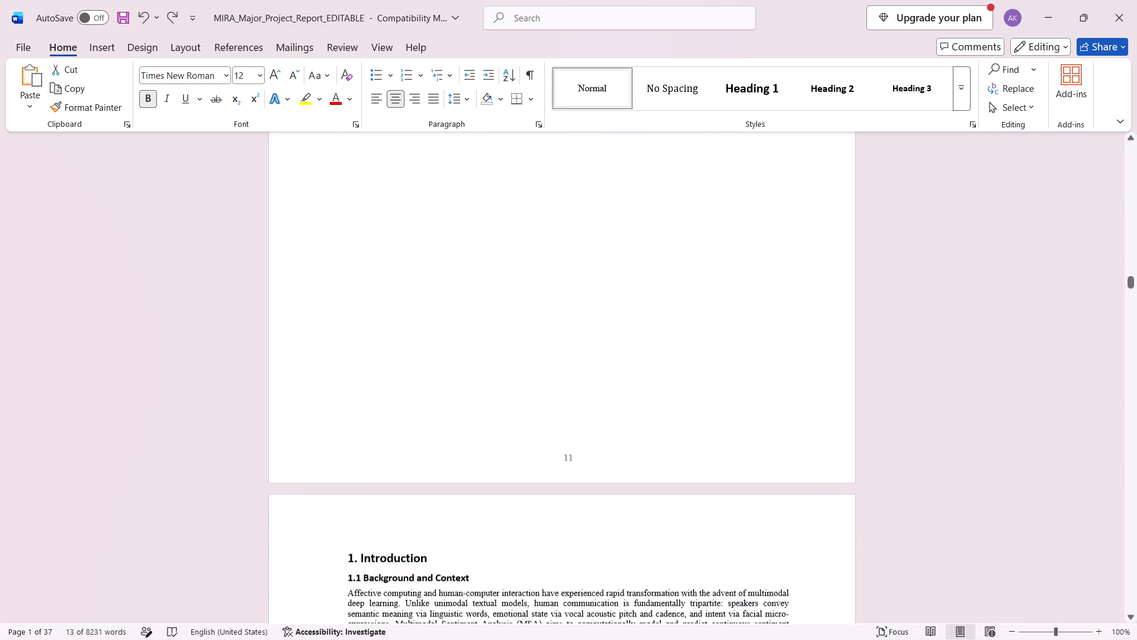
scroll(593, 505, "up", 8)
scroll(593, 505, "up", 17)
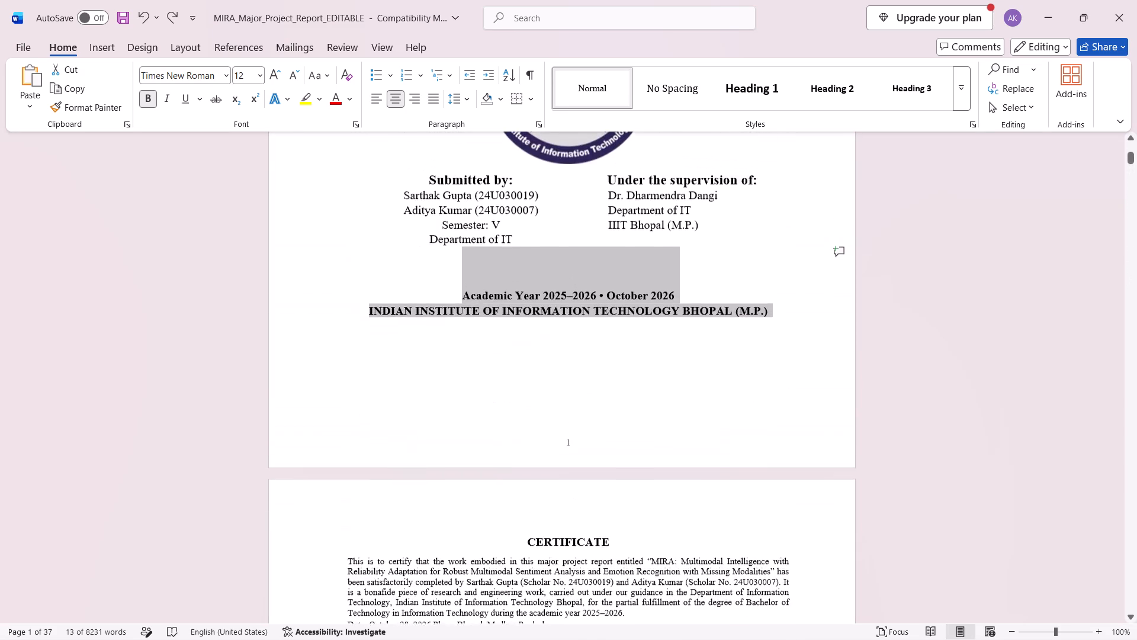
scroll(593, 505, "down", 2)
scroll(593, 505, "up", 1)
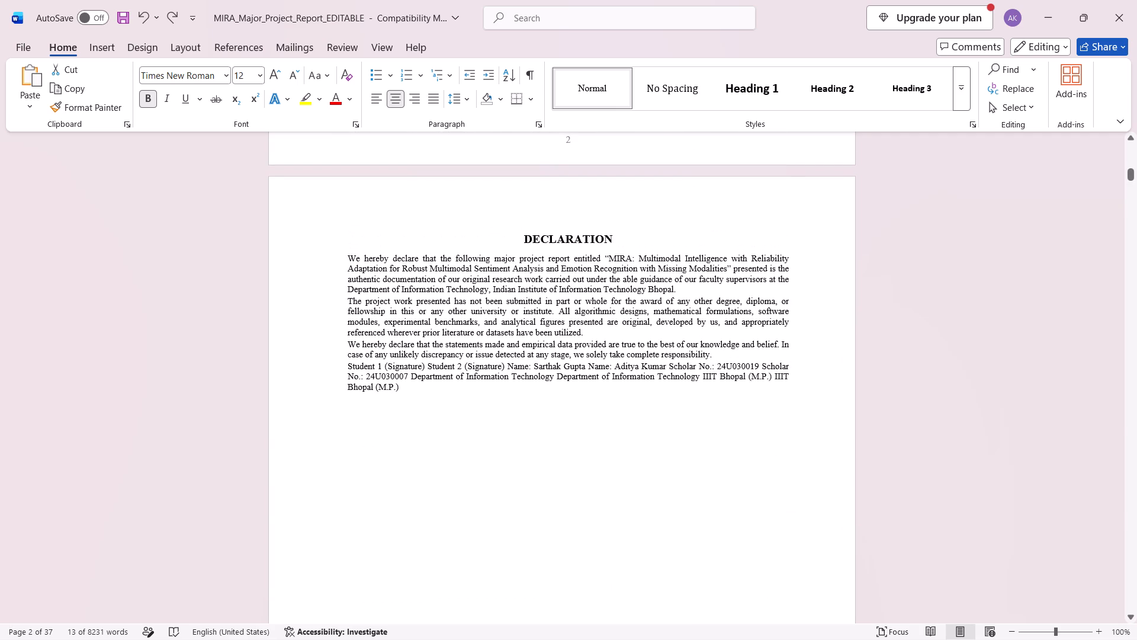
left_click(593, 505)
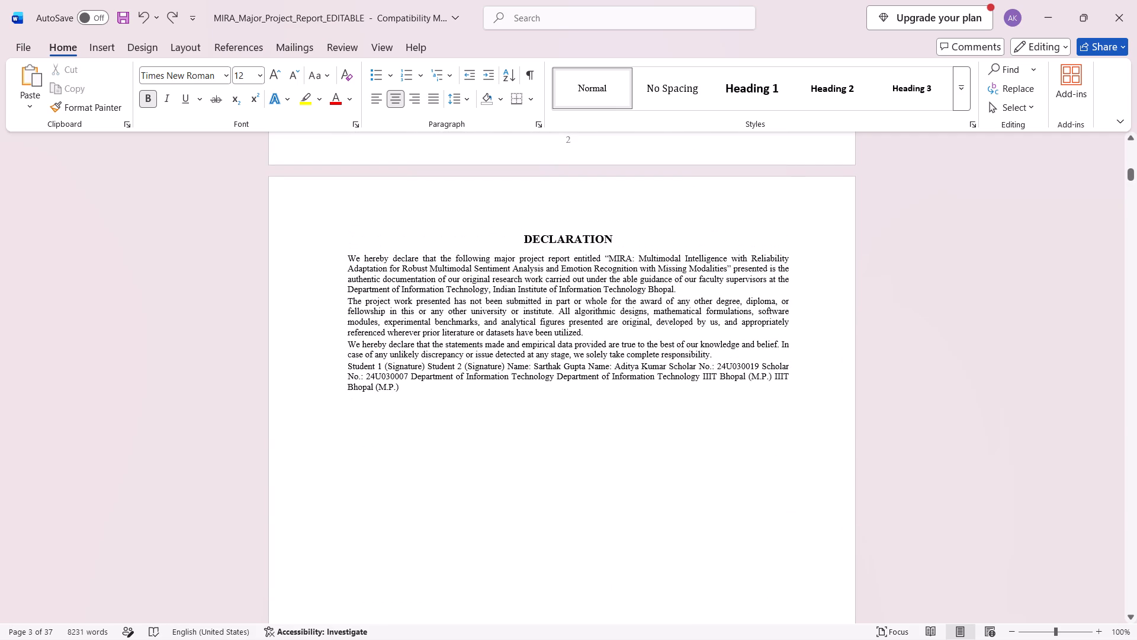
scroll(593, 505, "down", 14)
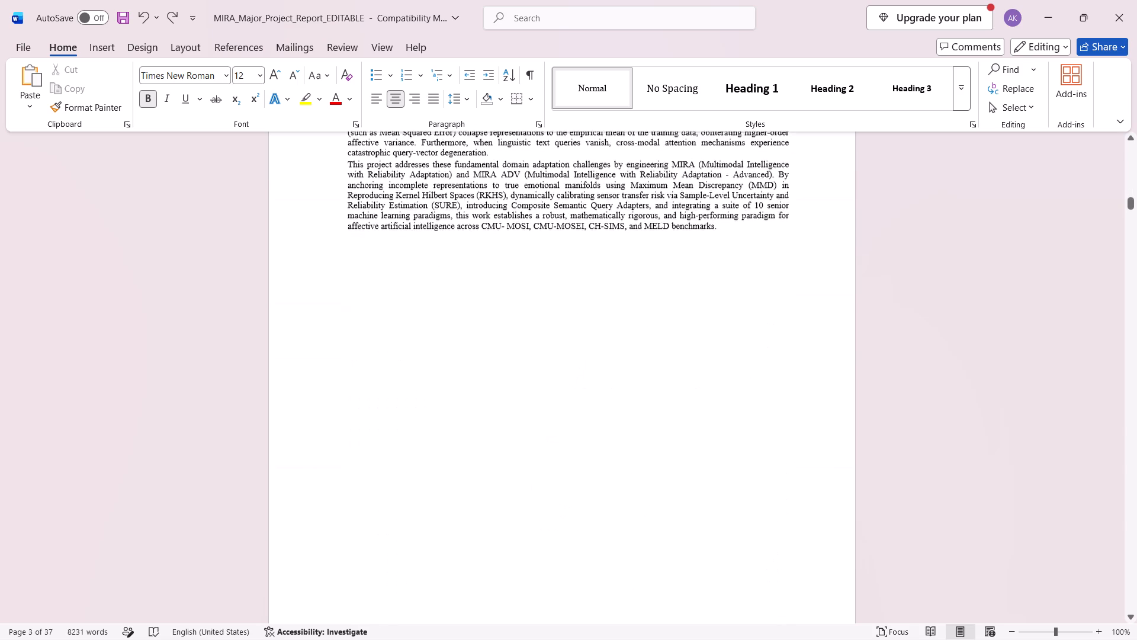
scroll(593, 505, "down", 1)
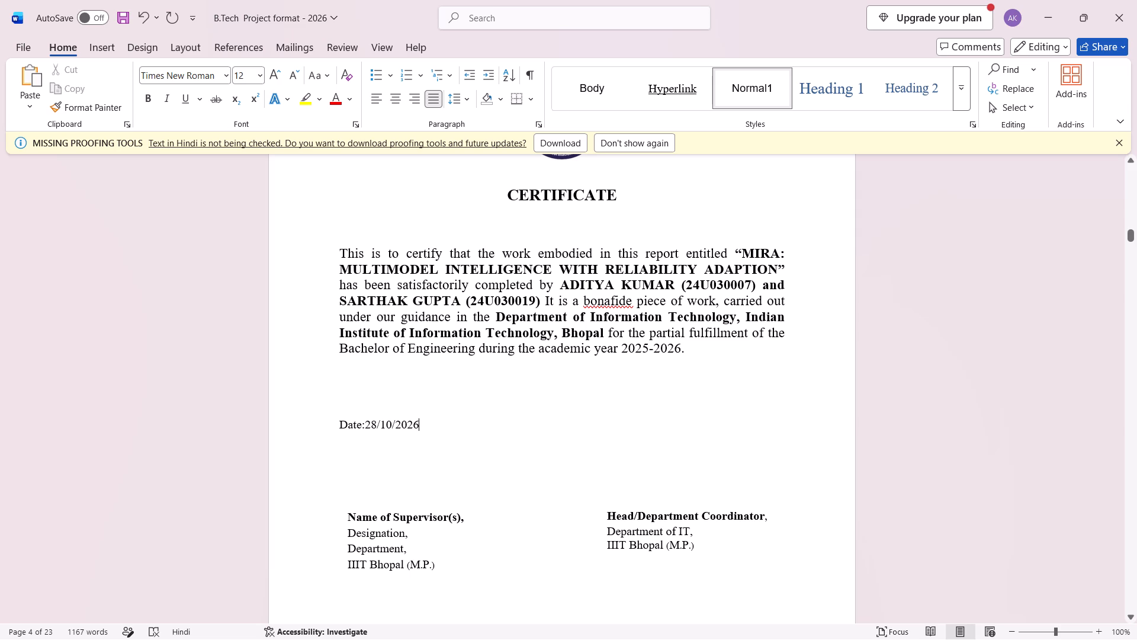
In the B.Tech Project format document, replace the declaration's "PROJECT TITLE" placeholder with "MIRA: MULTIMODE; INTELLIGENCE WITH".
scroll(463, 533, "down", 5)
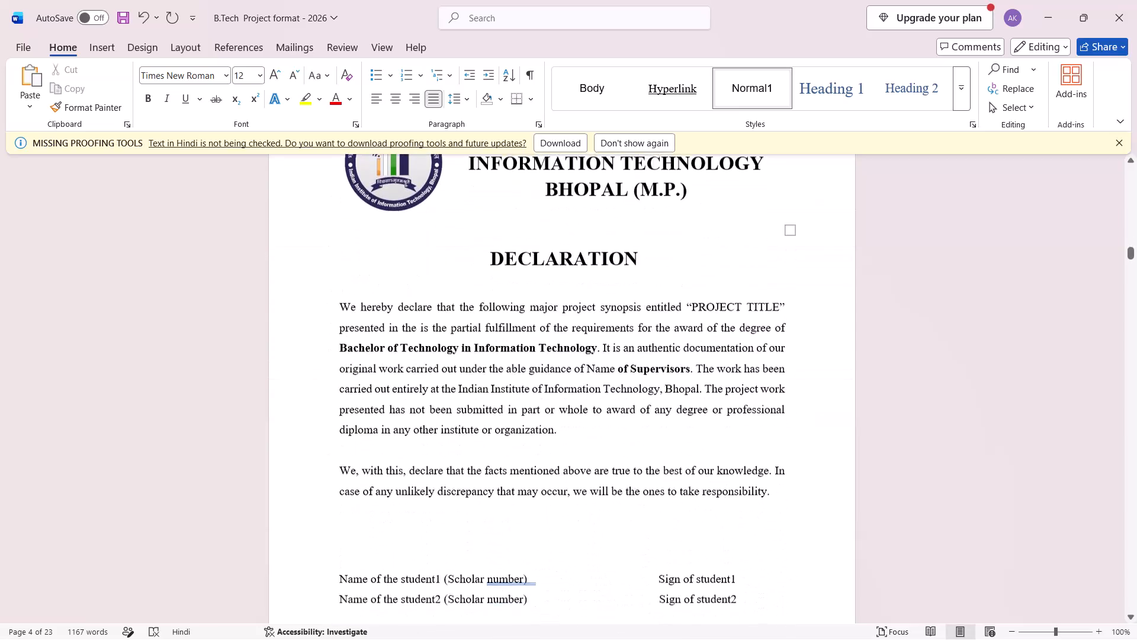
scroll(463, 533, "down", 2)
scroll(463, 533, "up", 1)
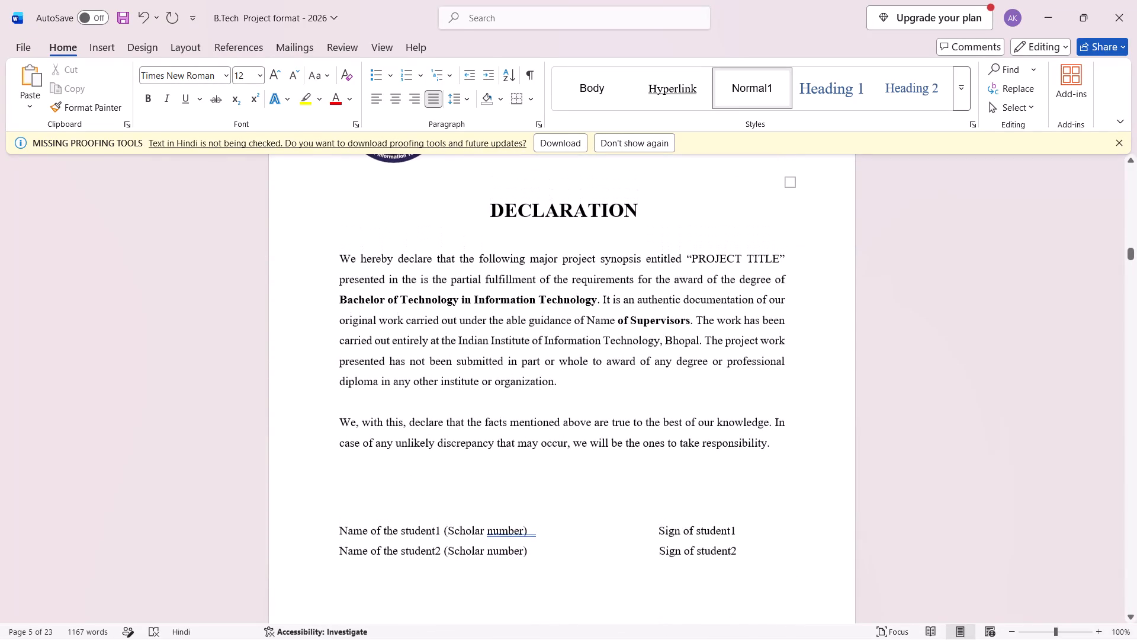
scroll(463, 533, "up", 1)
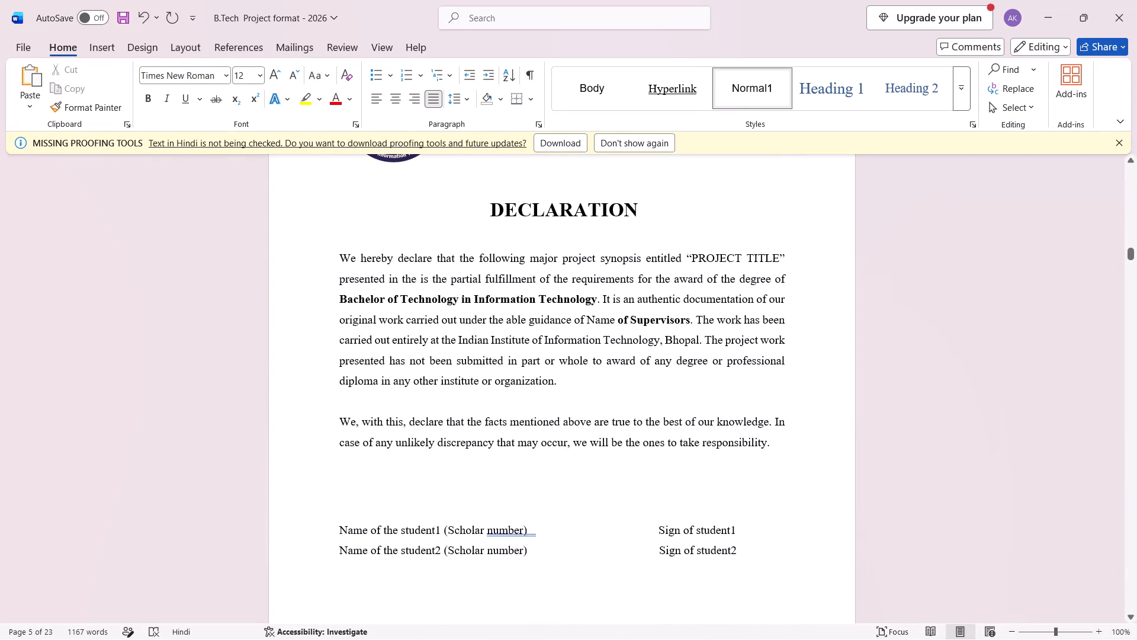
left_click(780, 257)
key("BackSpace")
key("BackSpace")
key("BackSpace")
key("BackSpace")
key("BackSpace")
key("BackSpace")
key("BackSpace")
key("BackSpace")
key("BackSpace")
key("BackSpace")
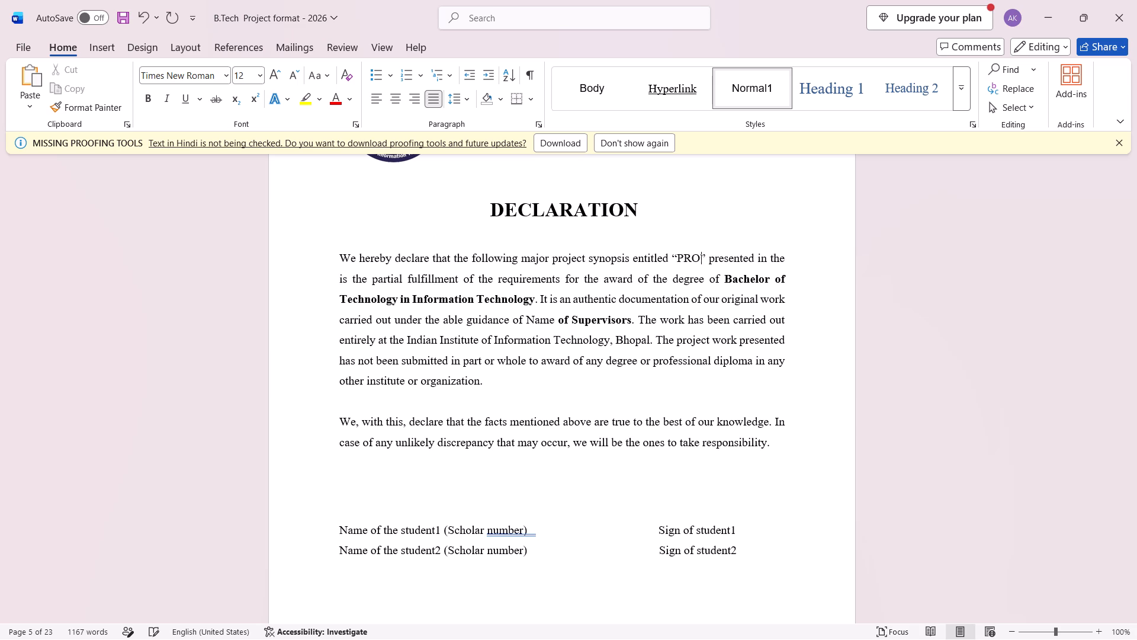
key("BackSpace")
key("BackSpace")
key("BackSpace")
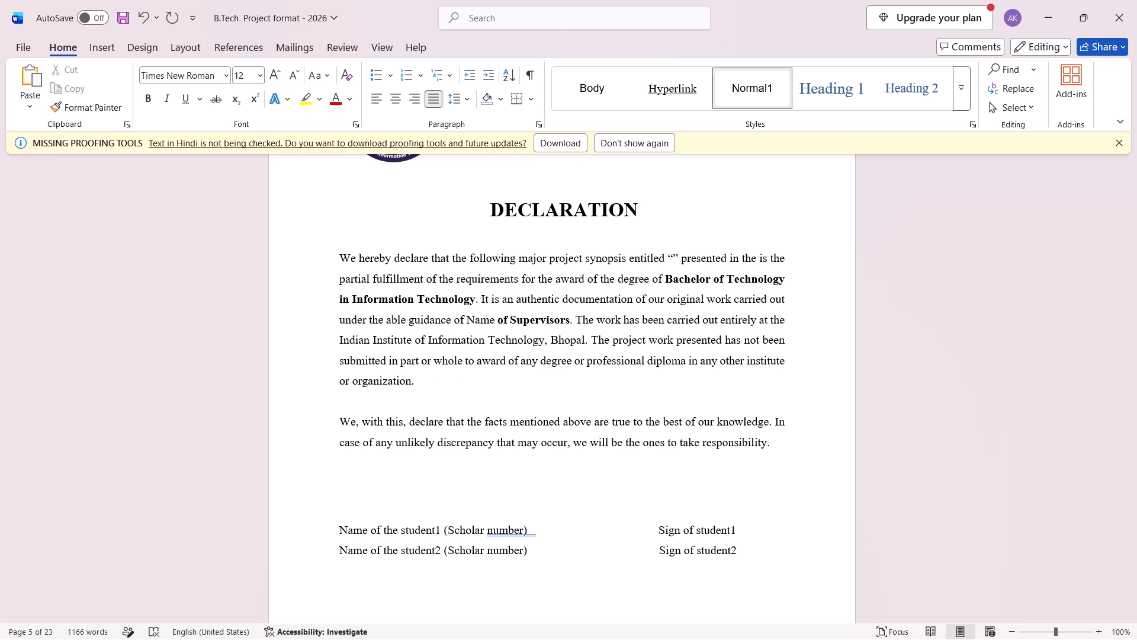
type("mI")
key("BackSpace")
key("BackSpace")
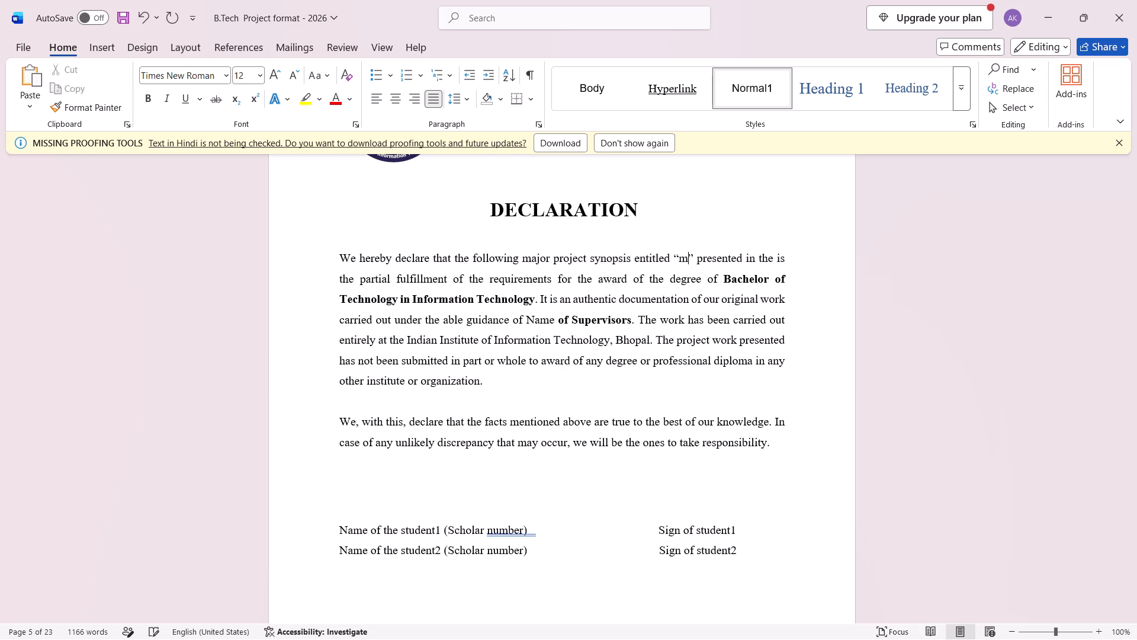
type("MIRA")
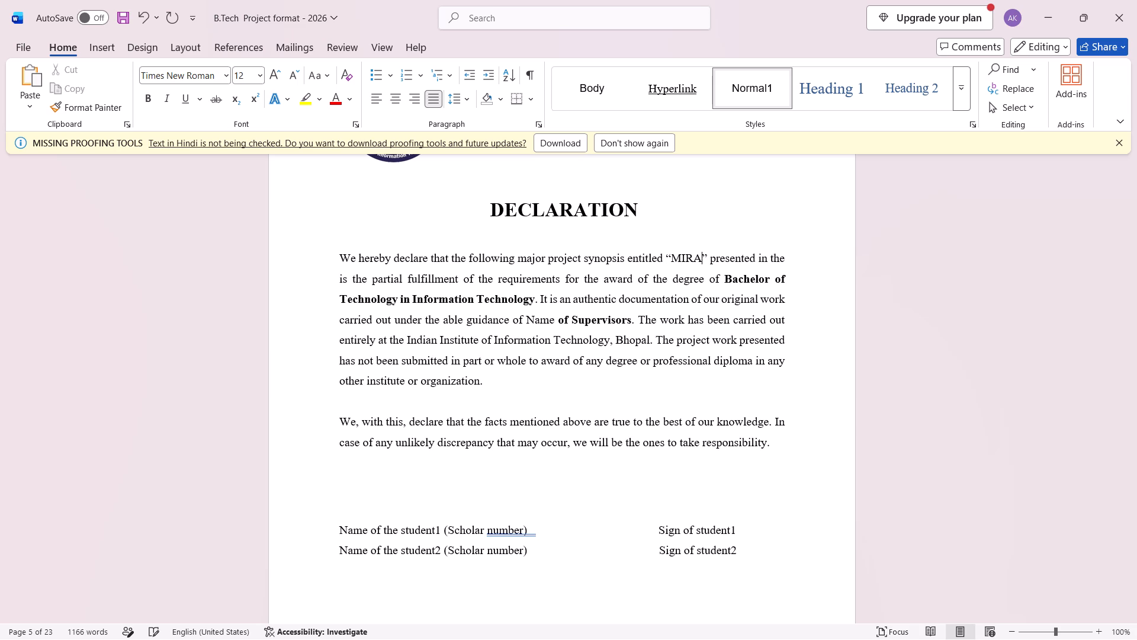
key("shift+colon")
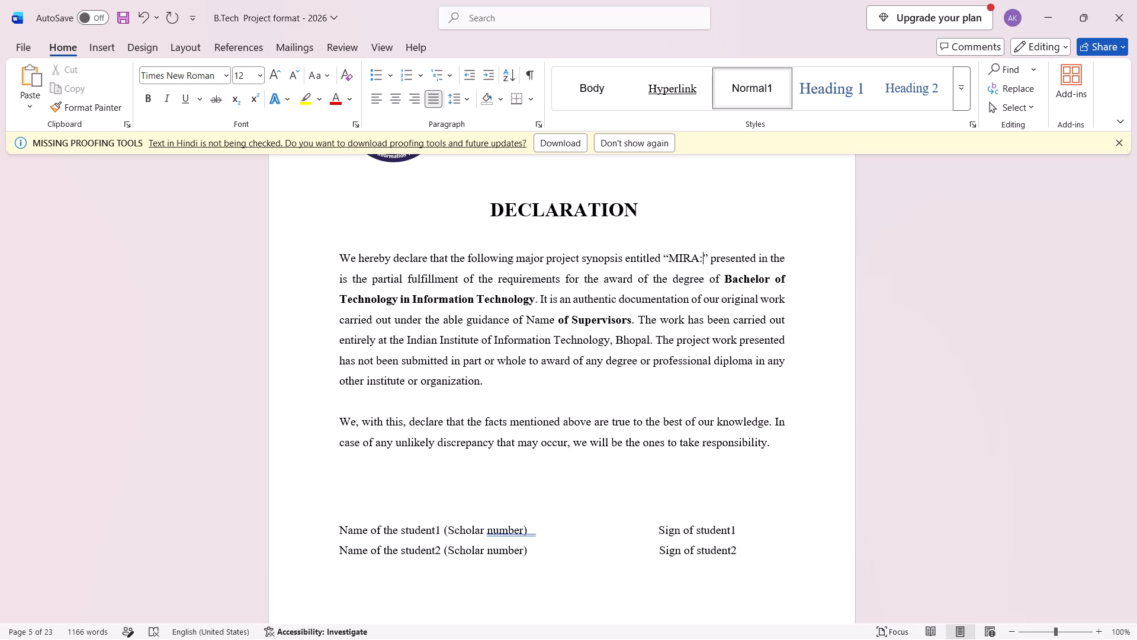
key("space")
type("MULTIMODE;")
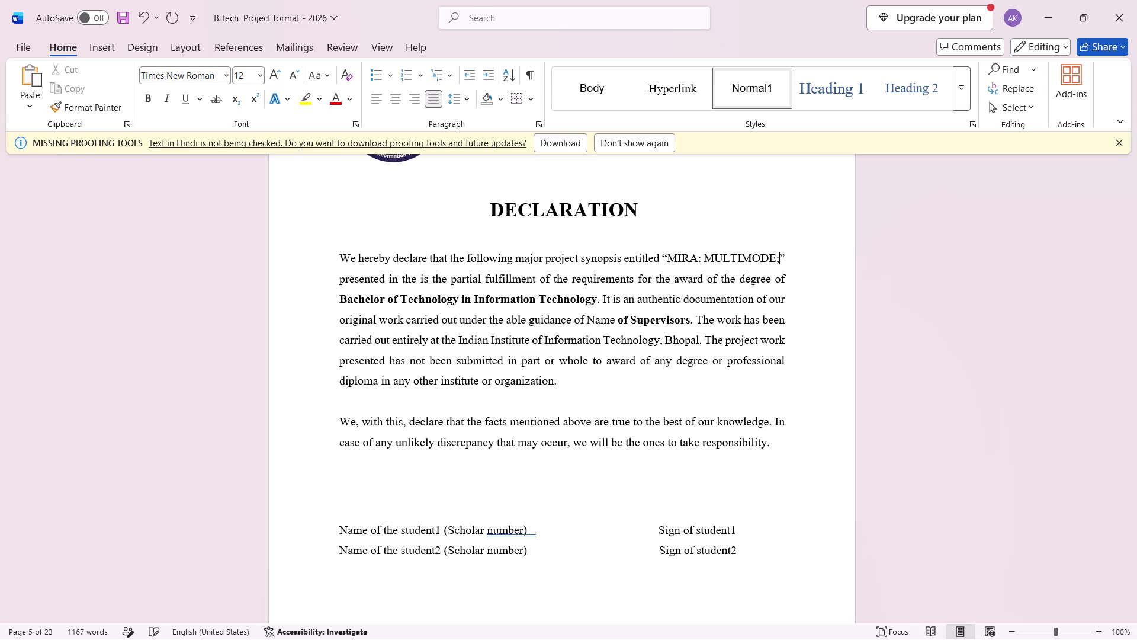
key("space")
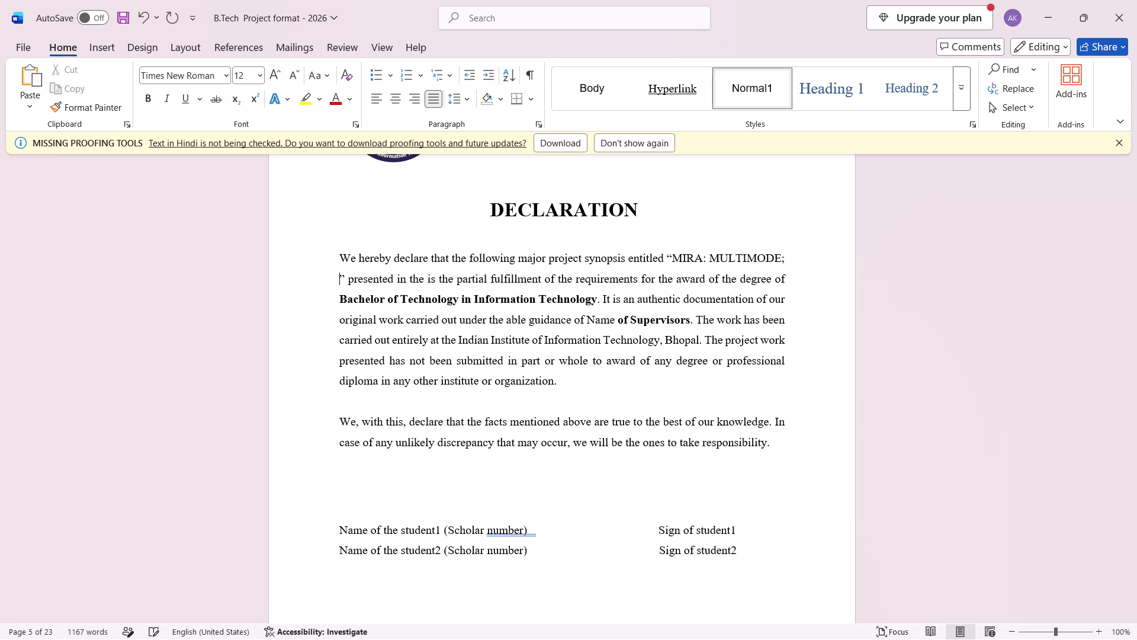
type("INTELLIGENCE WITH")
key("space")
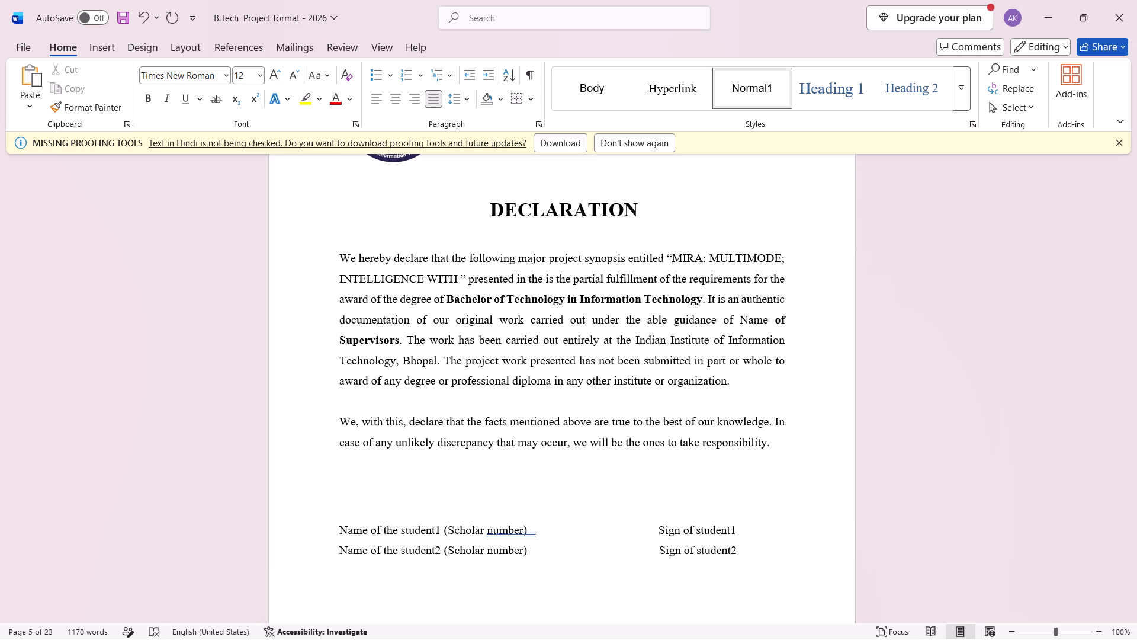
Check the title wording on the certificate page and complete the declaration's title with "RELIABILITY ADAPTION".
scroll(889, 204, "up", 5)
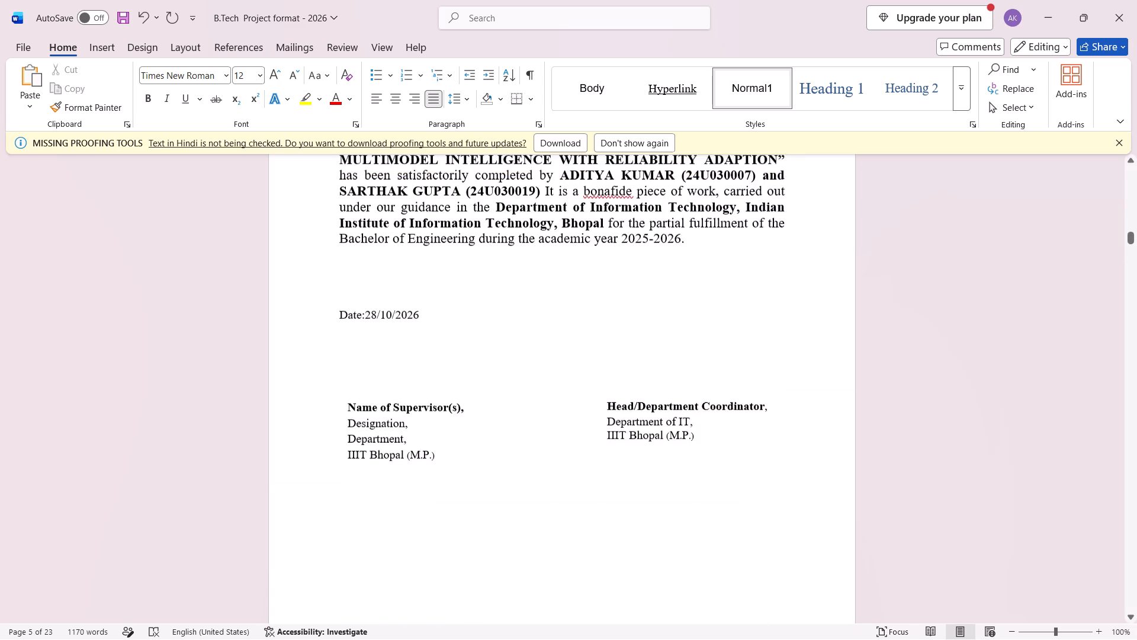
scroll(889, 204, "up", 2)
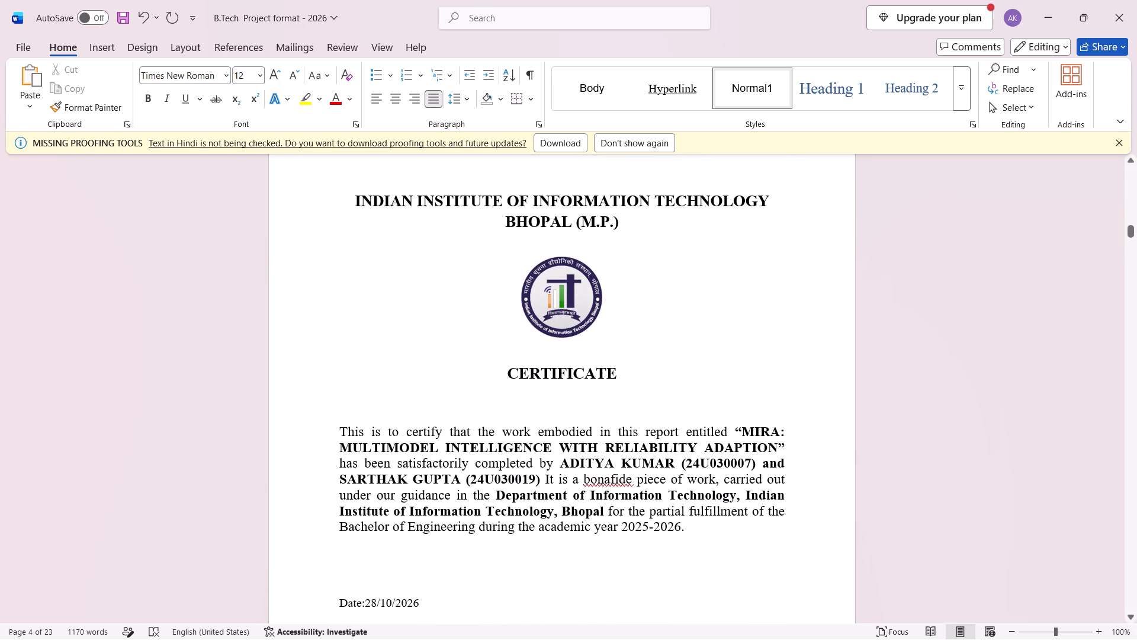
scroll(889, 204, "down", 3)
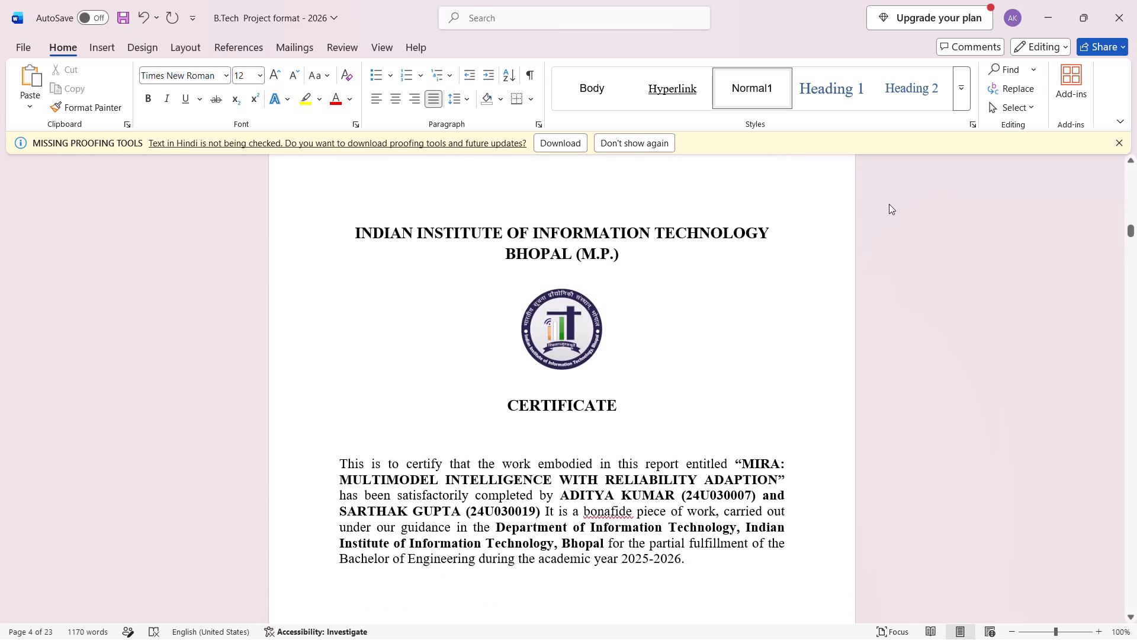
scroll(889, 204, "down", 2)
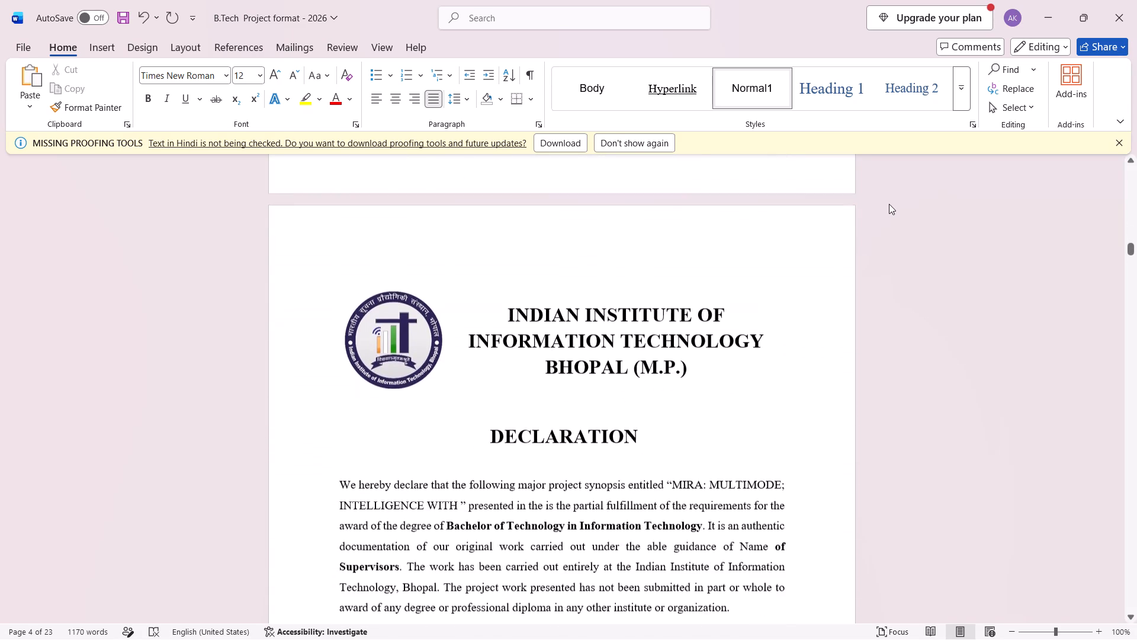
scroll(889, 204, "down", 1)
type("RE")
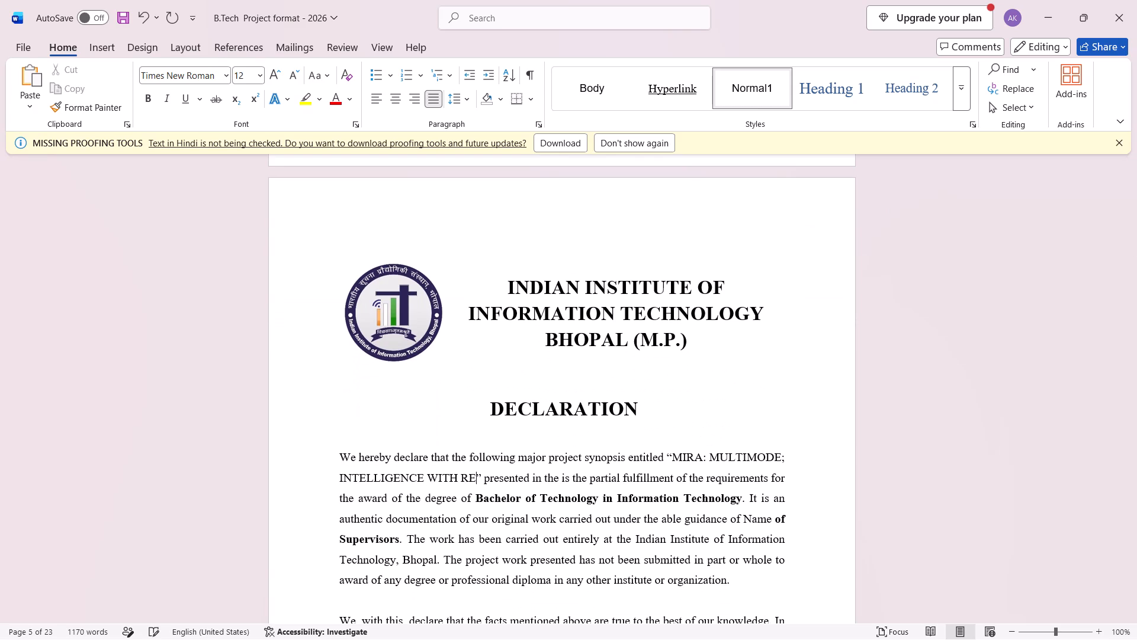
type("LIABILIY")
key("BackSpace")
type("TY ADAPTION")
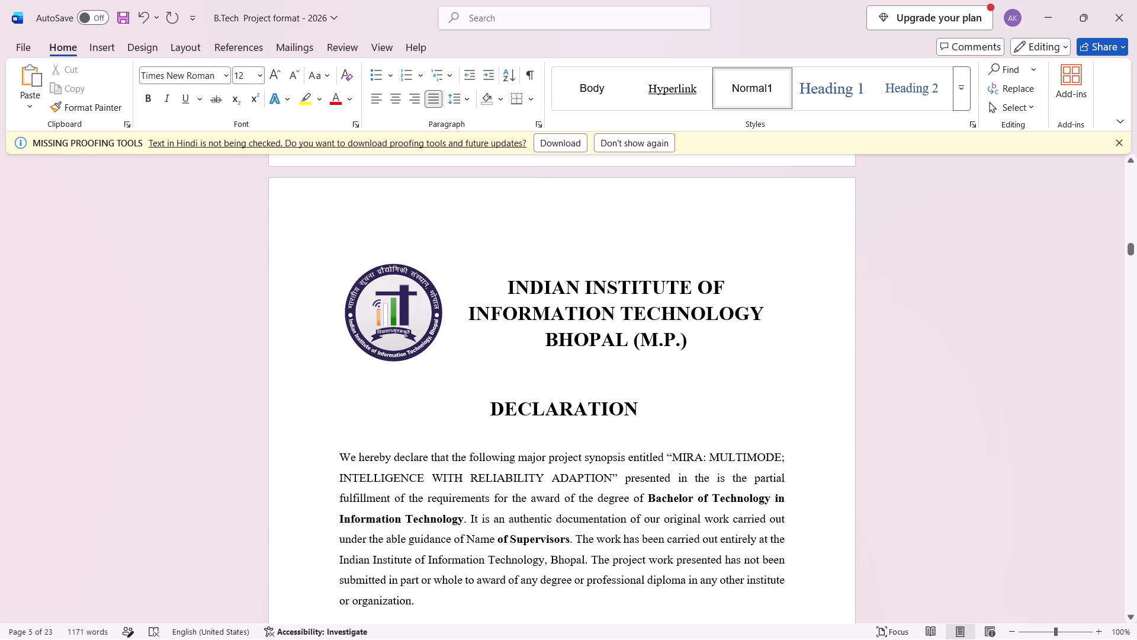
Delete the "Name of Supervisors" placeholder from the guidance sentence in the declaration.
left_click(571, 541)
key("BackSpace")
key("BackSpace")
key("BackSpace")
key("BackSpace")
key("BackSpace")
key("BackSpace")
key("BackSpace")
key("BackSpace")
key("BackSpace")
key("BackSpace")
key("BackSpace")
key("BackSpace")
key("BackSpace")
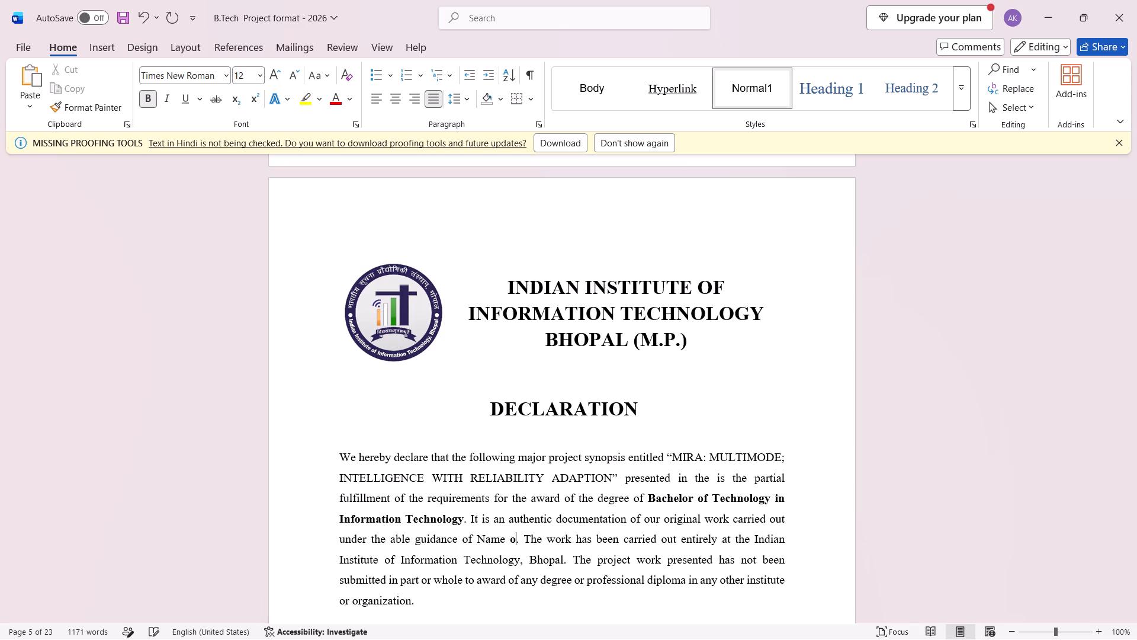
key("BackSpace")
key("BackSpace")
key("BackSpace")
key("BackSpace")
key("BackSpace")
key("BackSpace")
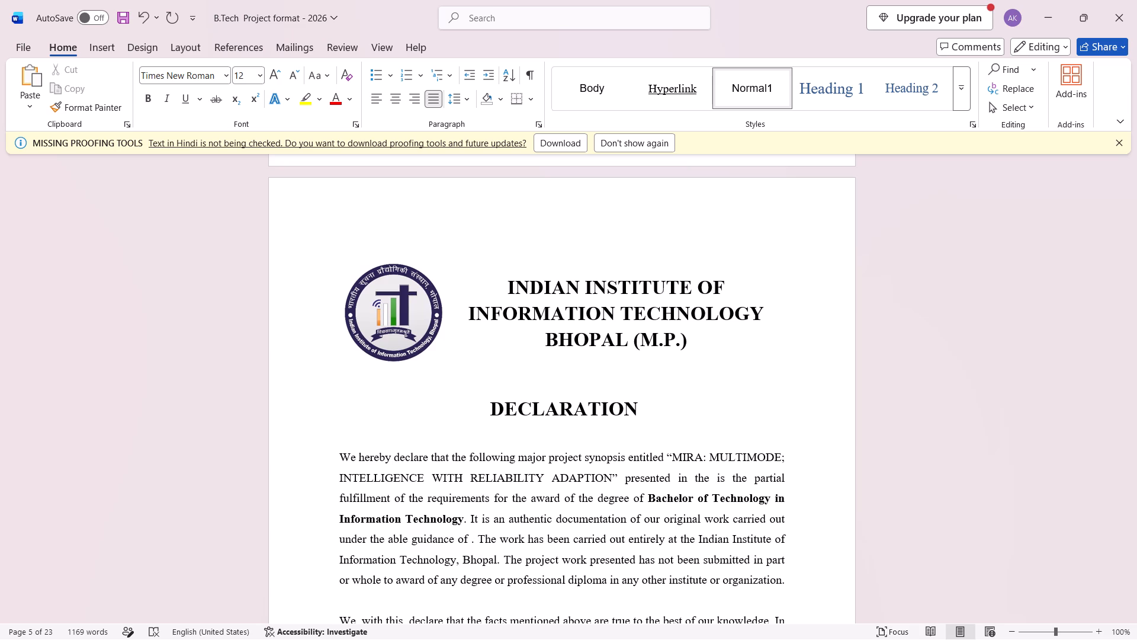
Enter the supervisor's name with the title "Dr." in the declaration's guidance sentence, with a space after the title.
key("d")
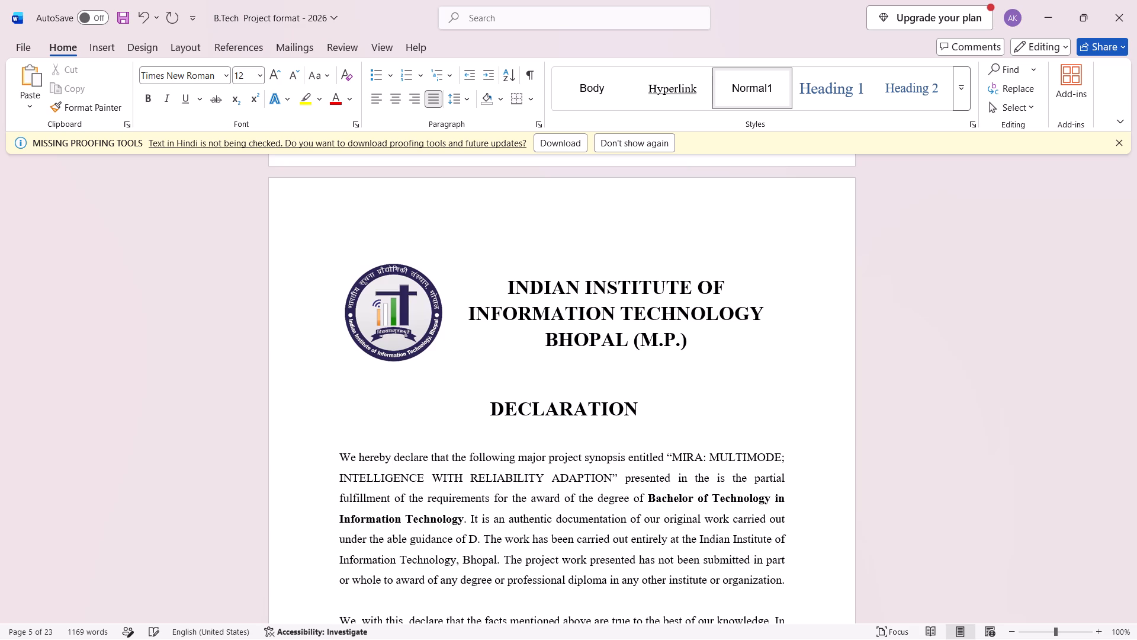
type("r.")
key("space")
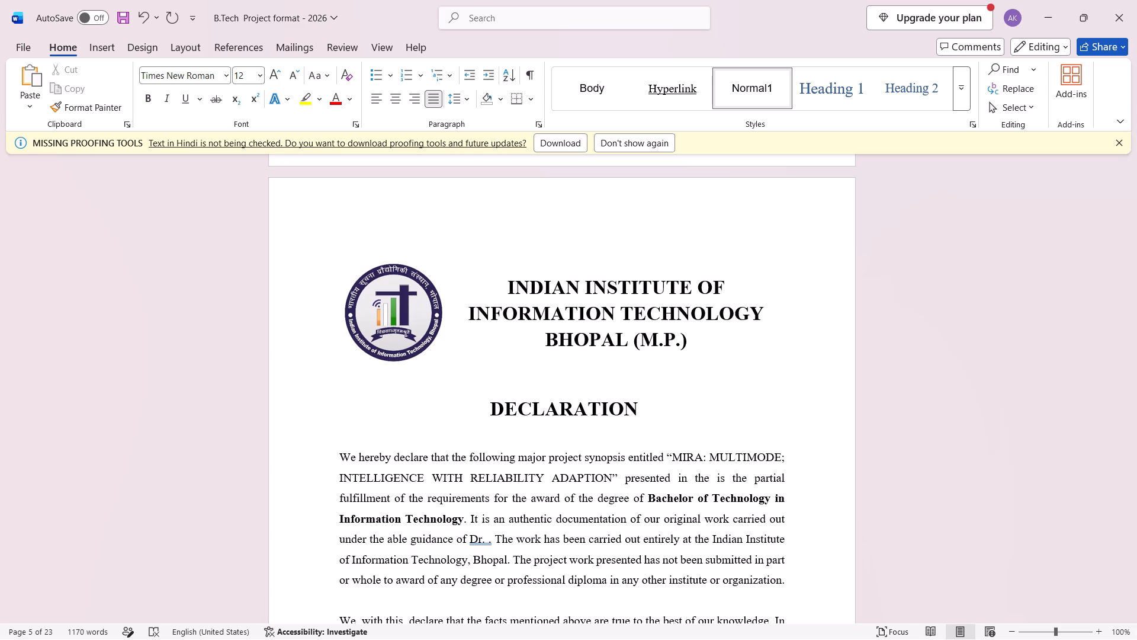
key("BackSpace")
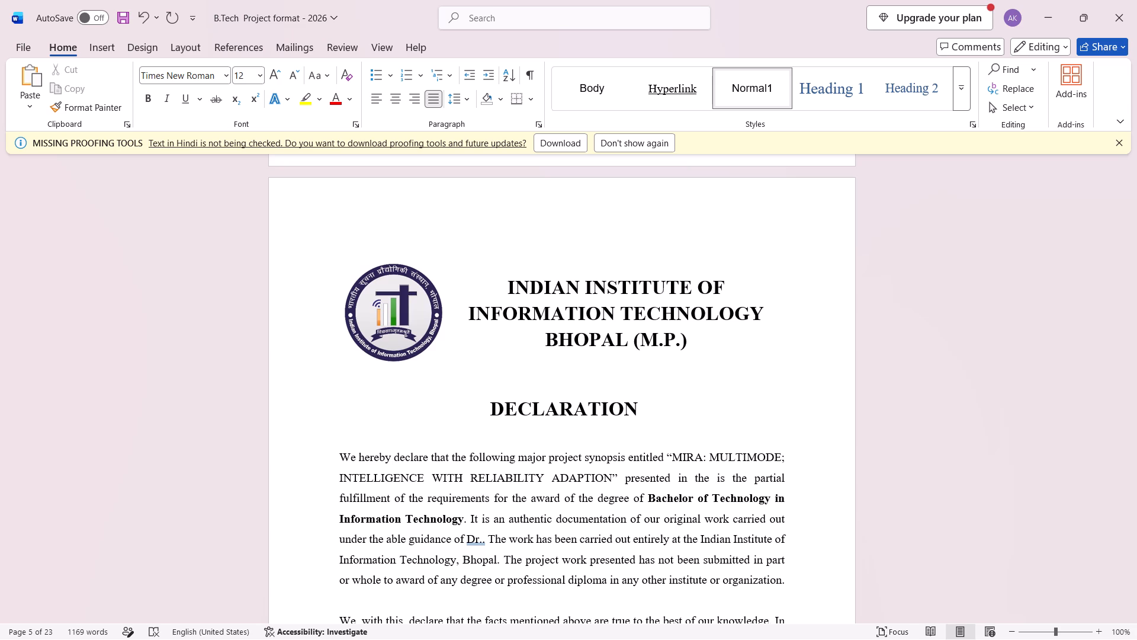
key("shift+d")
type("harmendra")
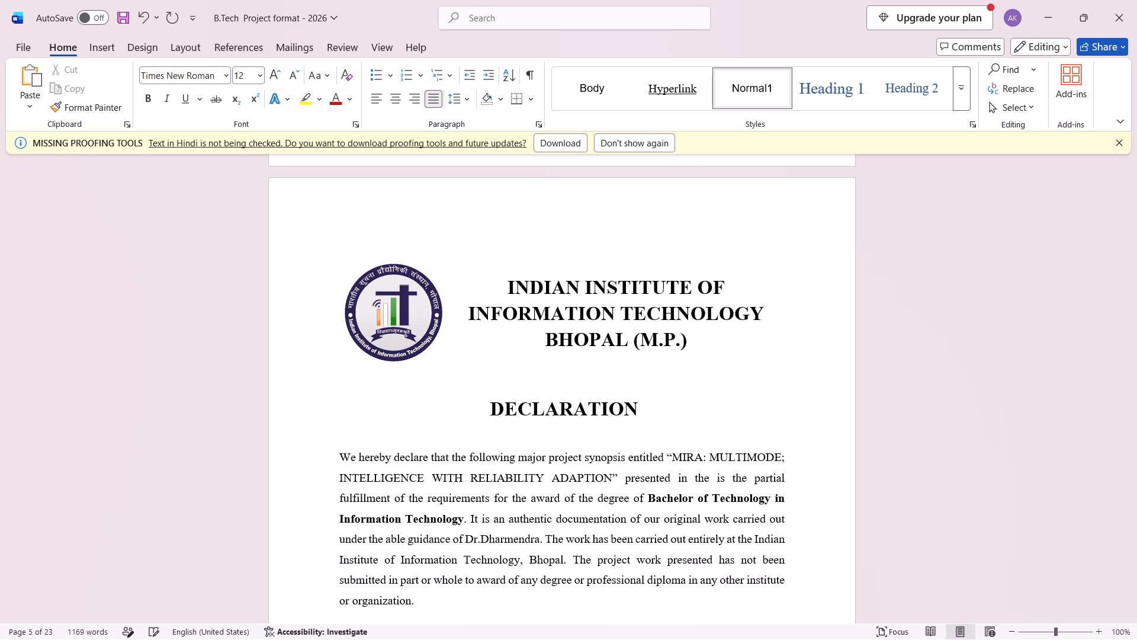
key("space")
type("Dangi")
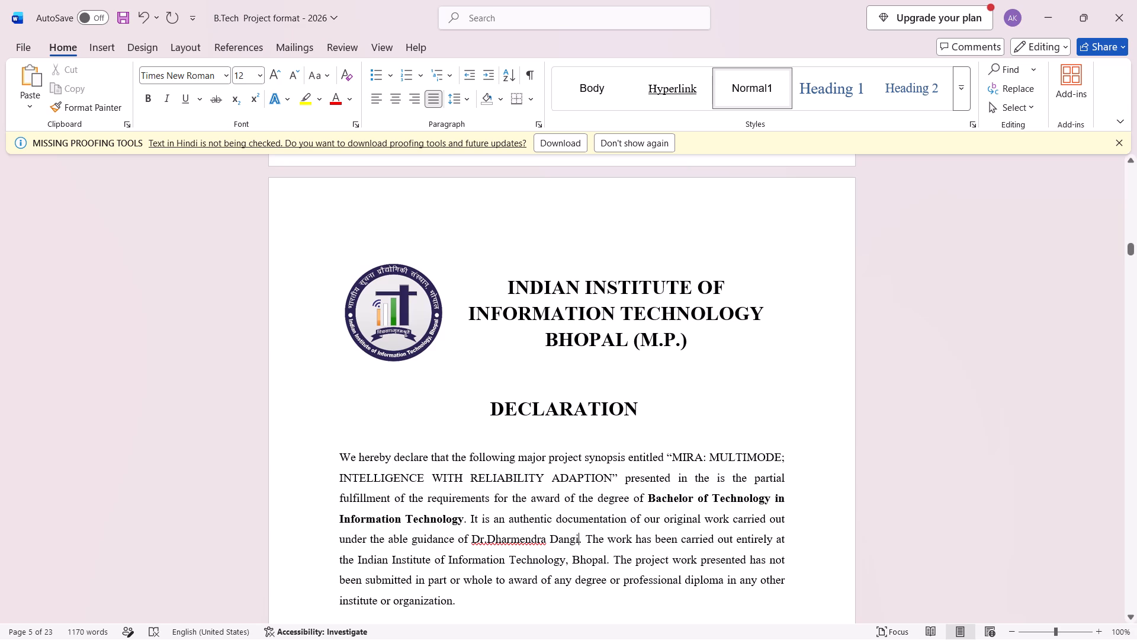
left_click(487, 539)
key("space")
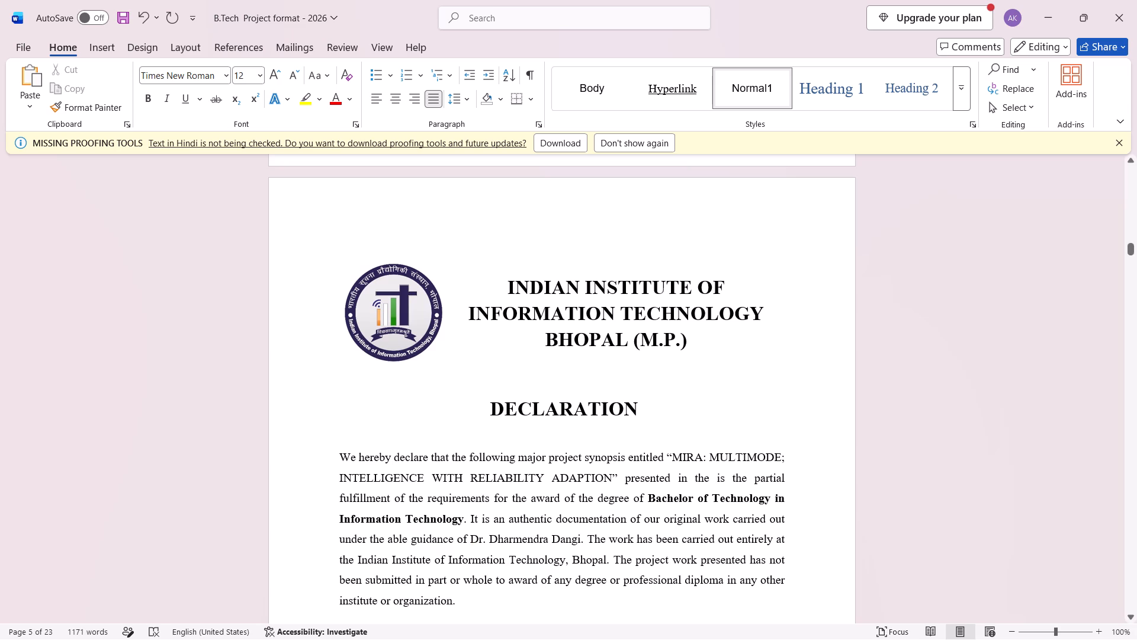
Delete the "Scholar number" placeholder text from the student1 line in the declaration's signature block.
scroll(677, 563, "down", 1)
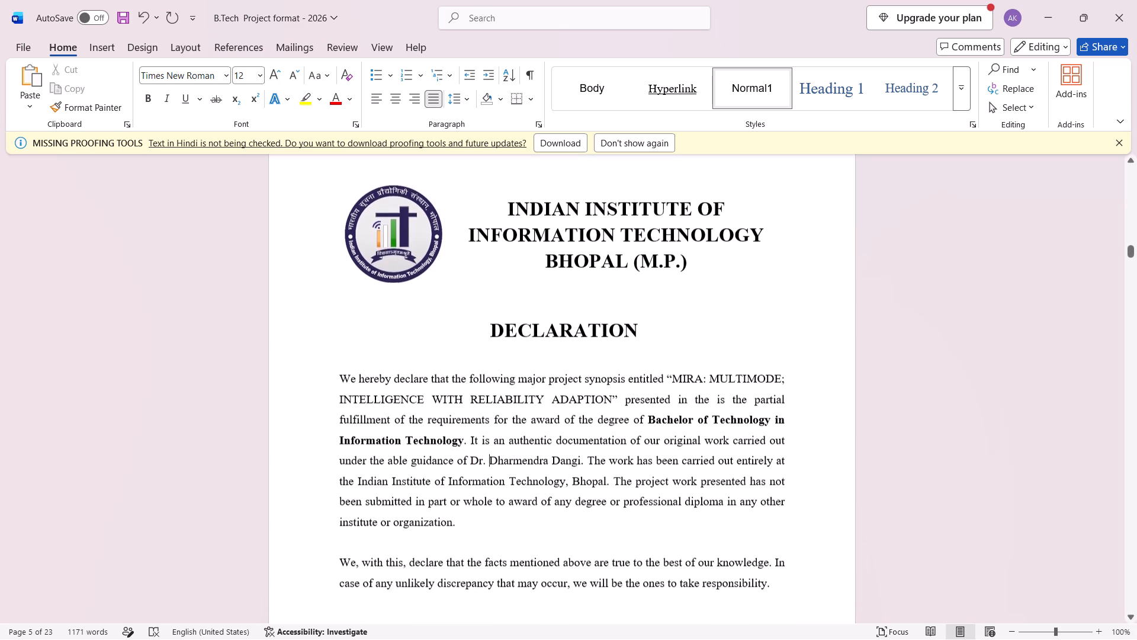
scroll(677, 563, "down", 3)
scroll(677, 563, "up", 1)
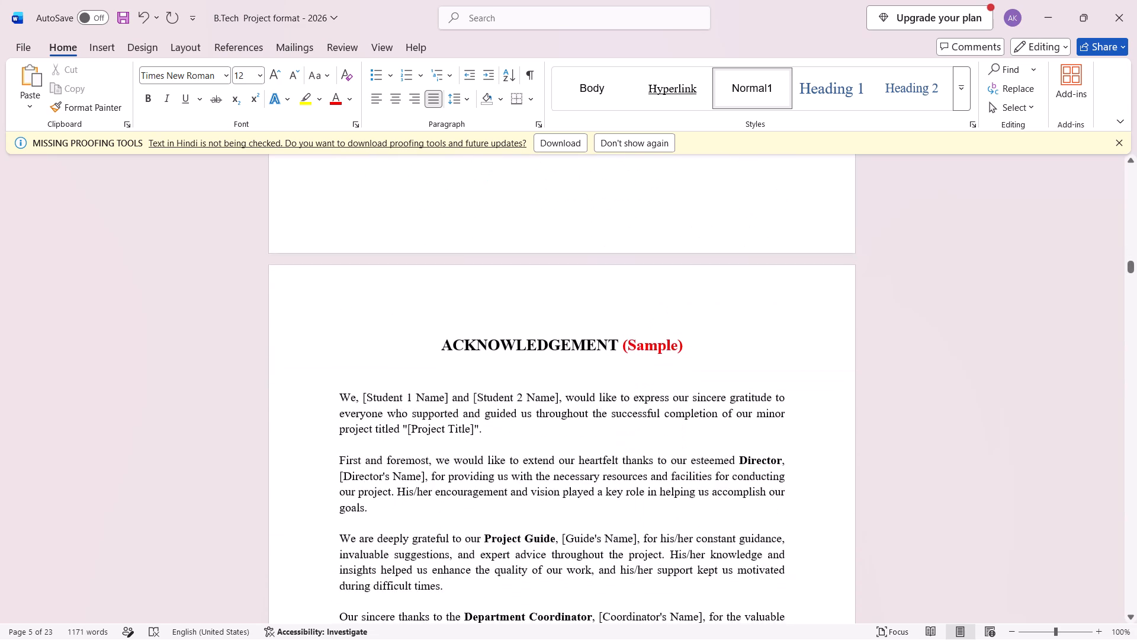
scroll(677, 563, "up", 4)
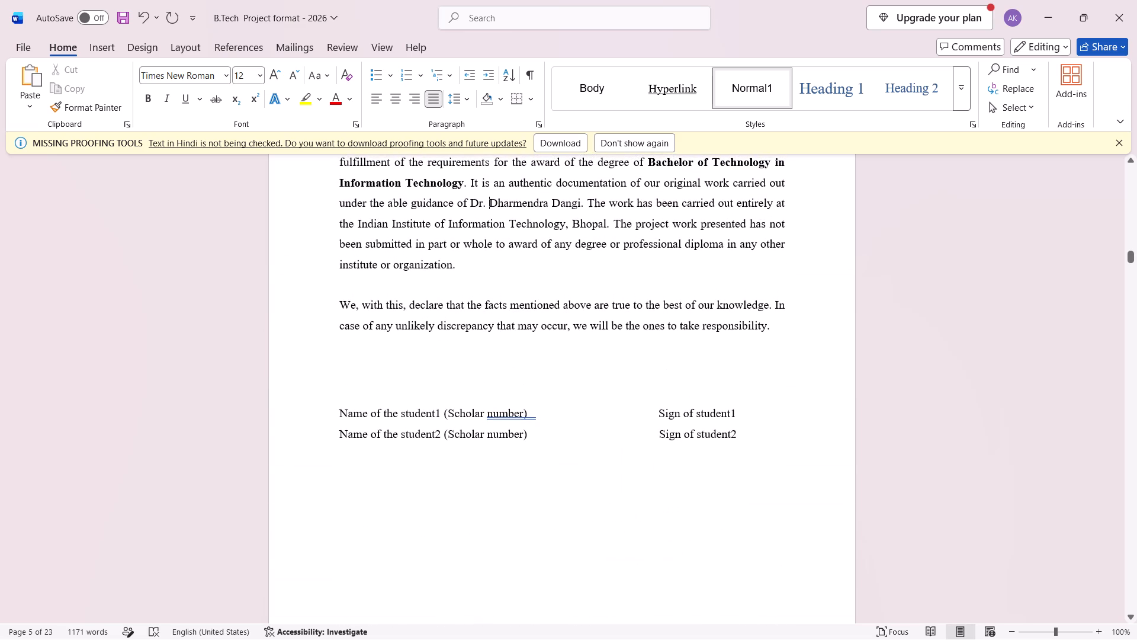
left_click(522, 414)
key("BackSpace")
key("BackSpace")
key("BackSpace")
key("BackSpace")
key("BackSpace")
key("BackSpace")
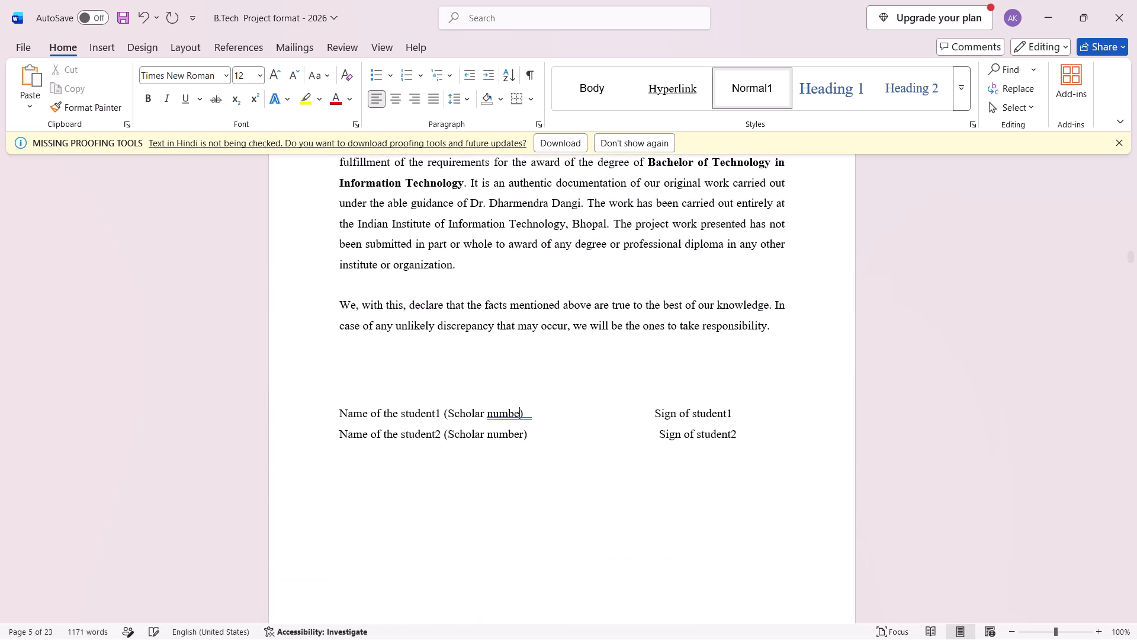
Replace the "Scholar number" placeholder in the declaration's student1 line with the first student's scholar number, keeping the brackets.
key("BackSpace")
key("BackSpace")
key("BackSpace")
key("BackSpace")
key("BackSpace")
key("BackSpace")
key("BackSpace")
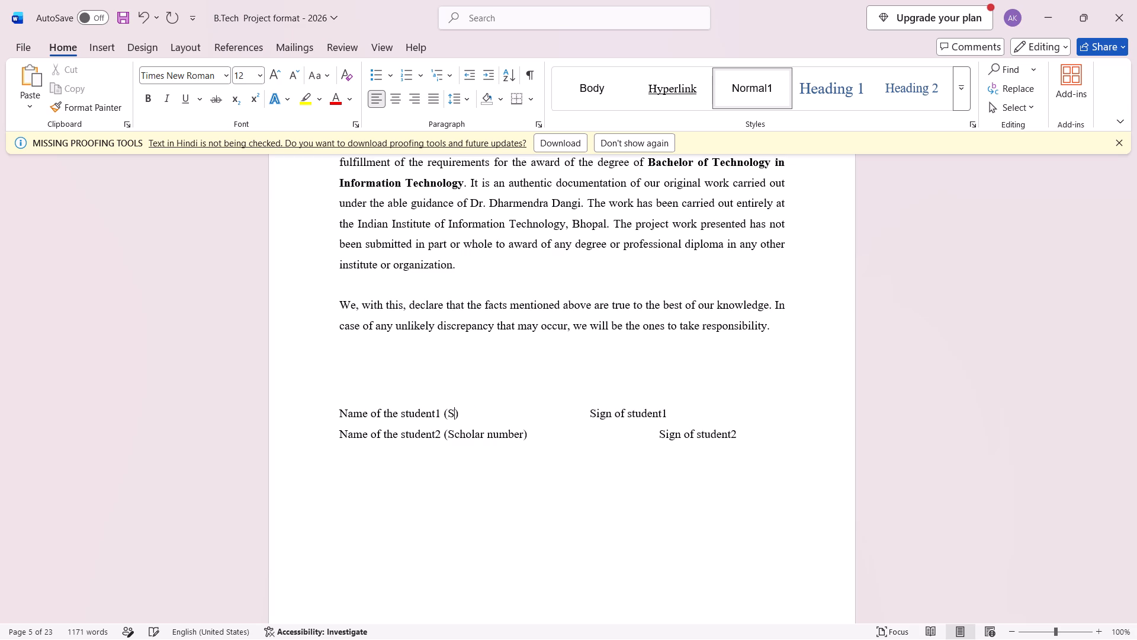
key("BackSpace")
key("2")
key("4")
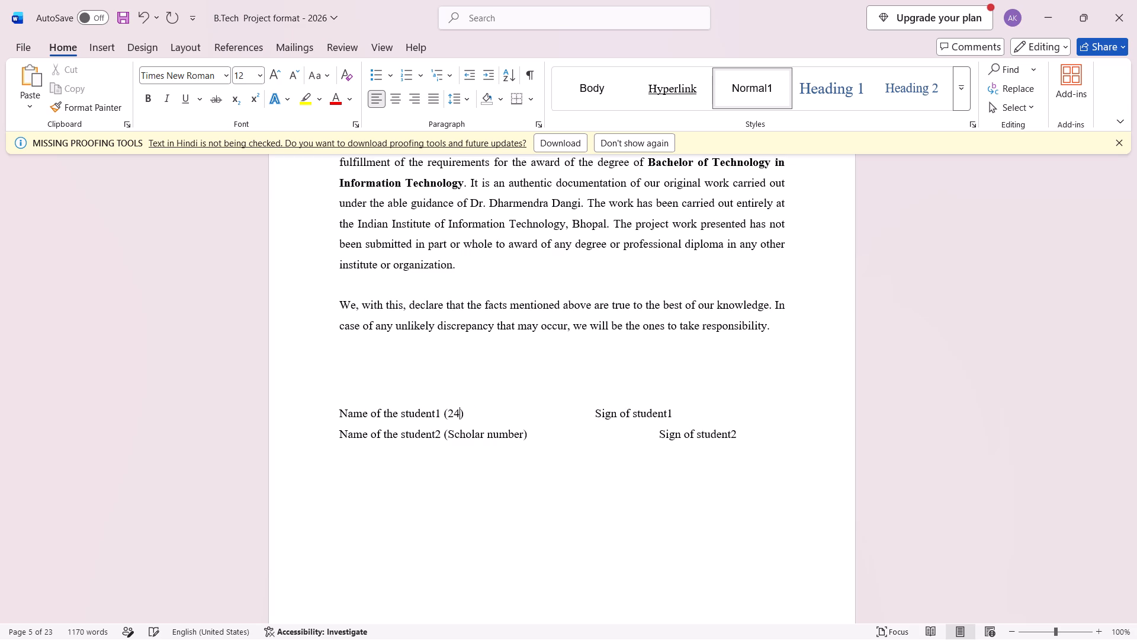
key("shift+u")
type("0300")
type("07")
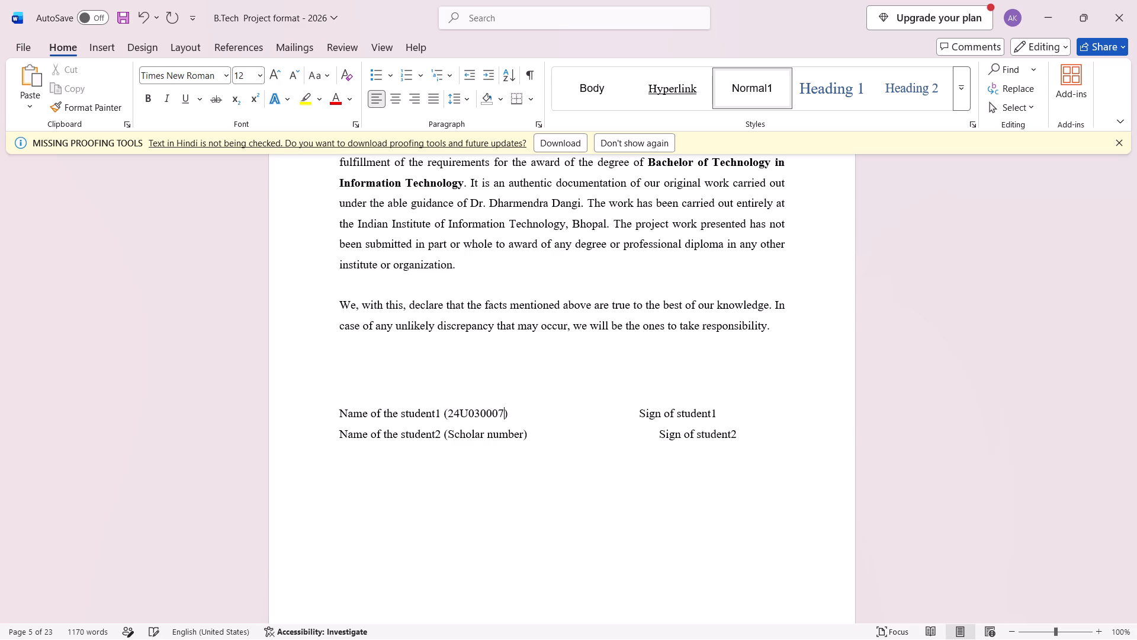
Replace the "Scholar number" placeholder in the declaration's student2 line with the second student's scholar number, keeping the brackets.
left_click(524, 440)
key("BackSpace")
key("BackSpace")
key("BackSpace")
key("BackSpace")
key("BackSpace")
key("BackSpace")
key("BackSpace")
key("BackSpace")
key("BackSpace")
key("BackSpace")
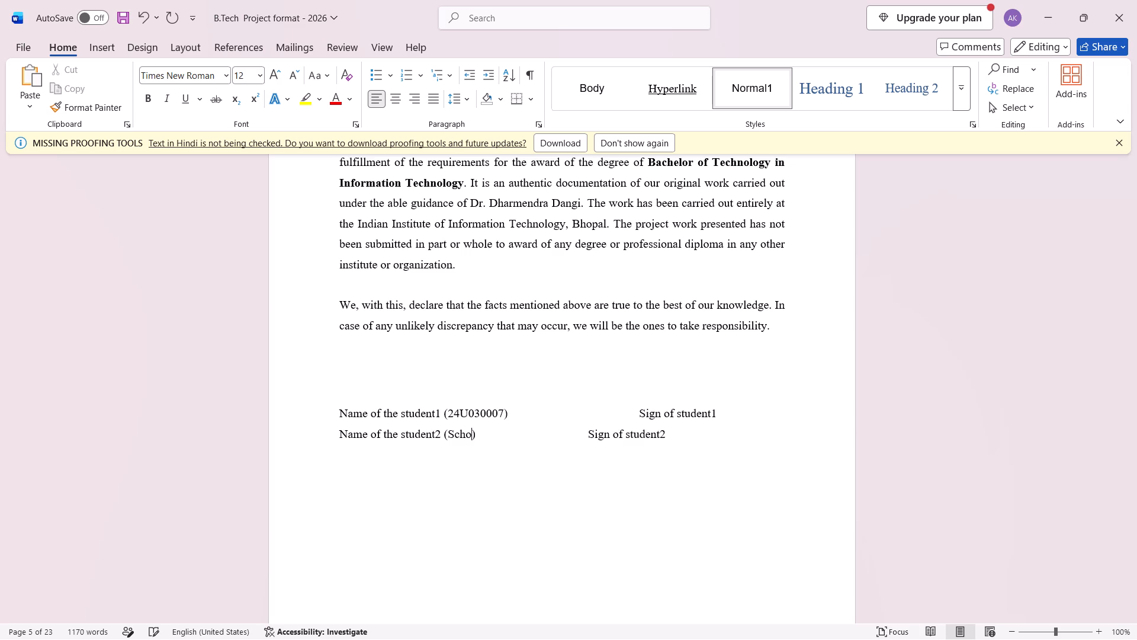
key("BackSpace")
key("BackSpace")
key("BackSpace")
key("BackSpace")
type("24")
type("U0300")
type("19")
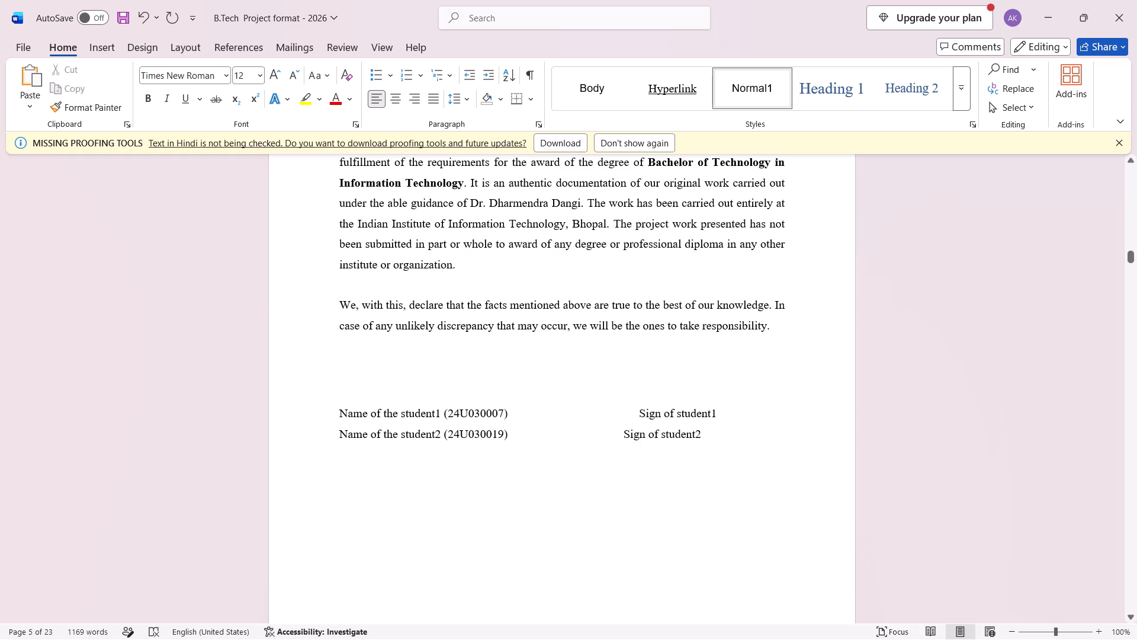
Replace "Name of the student2" in the declaration with the second student's full name.
left_click(441, 437)
key("BackSpace")
key("BackSpace")
key("BackSpace")
key("BackSpace")
key("BackSpace")
key("BackSpace")
key("BackSpace")
key("BackSpace")
key("BackSpace")
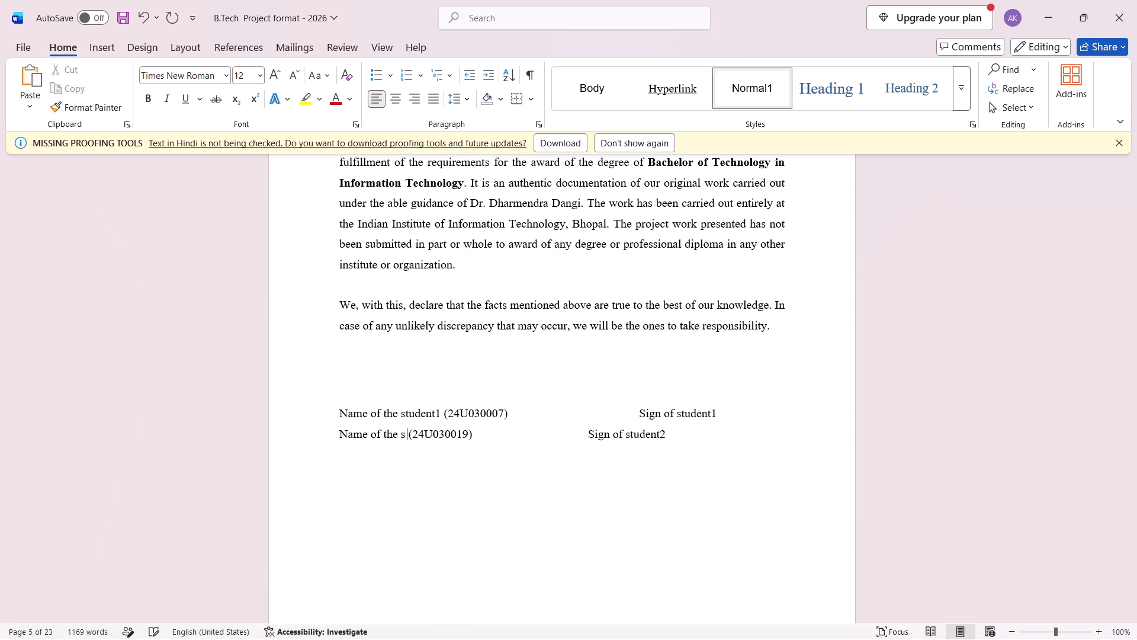
key("BackSpace")
key("BackSpace")
key("BackSpace")
key("BackSpace")
key("BackSpace")
key("BackSpace")
key("BackSpace")
key("BackSpace")
key("BackSpace")
key("BackSpace")
key("BackSpace")
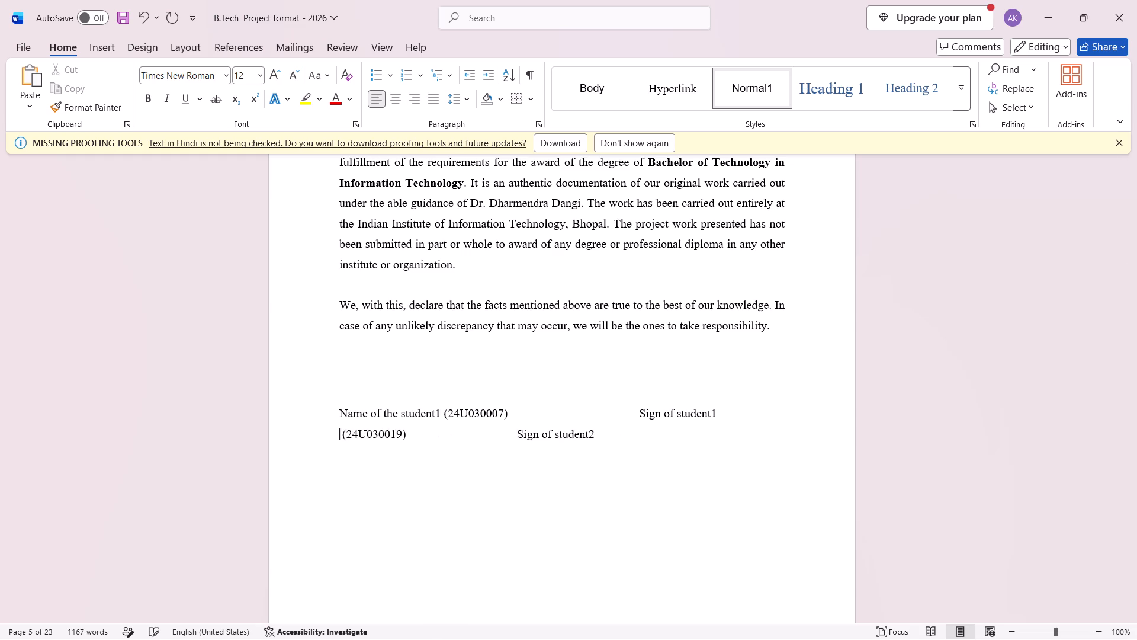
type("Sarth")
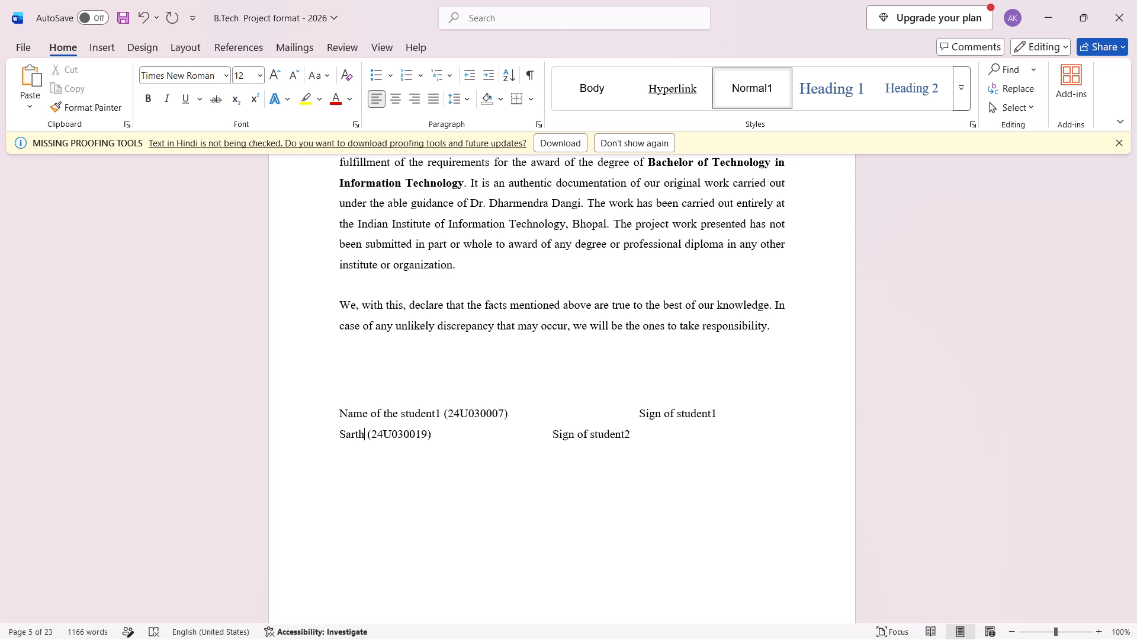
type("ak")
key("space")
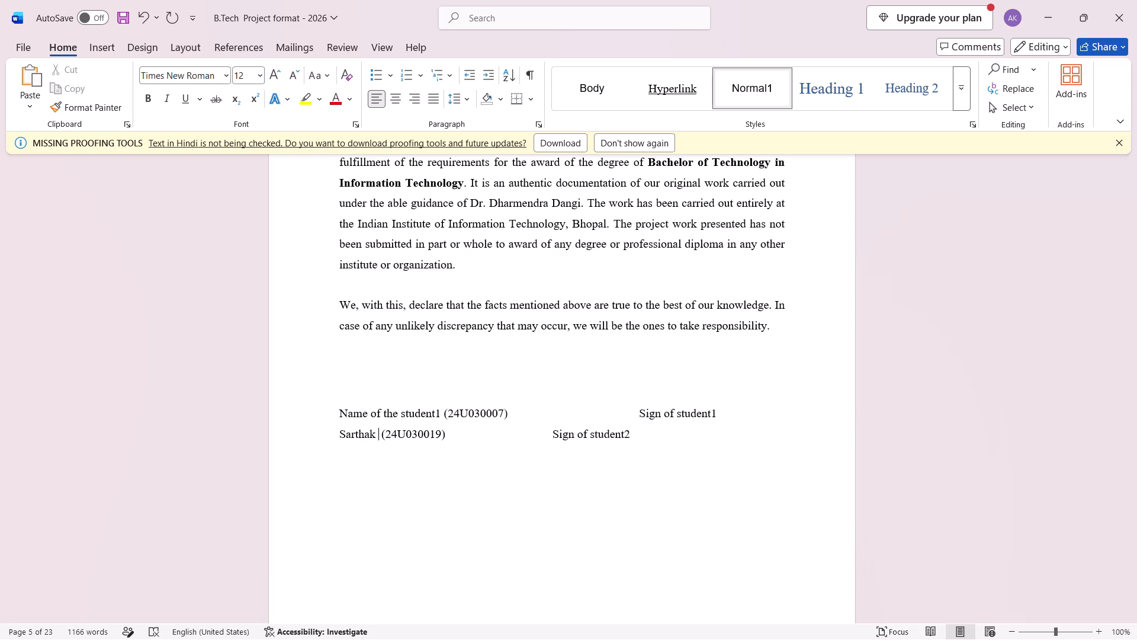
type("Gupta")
Replace "Name of the student1" in the declaration with the first student's full name.
left_click(437, 414)
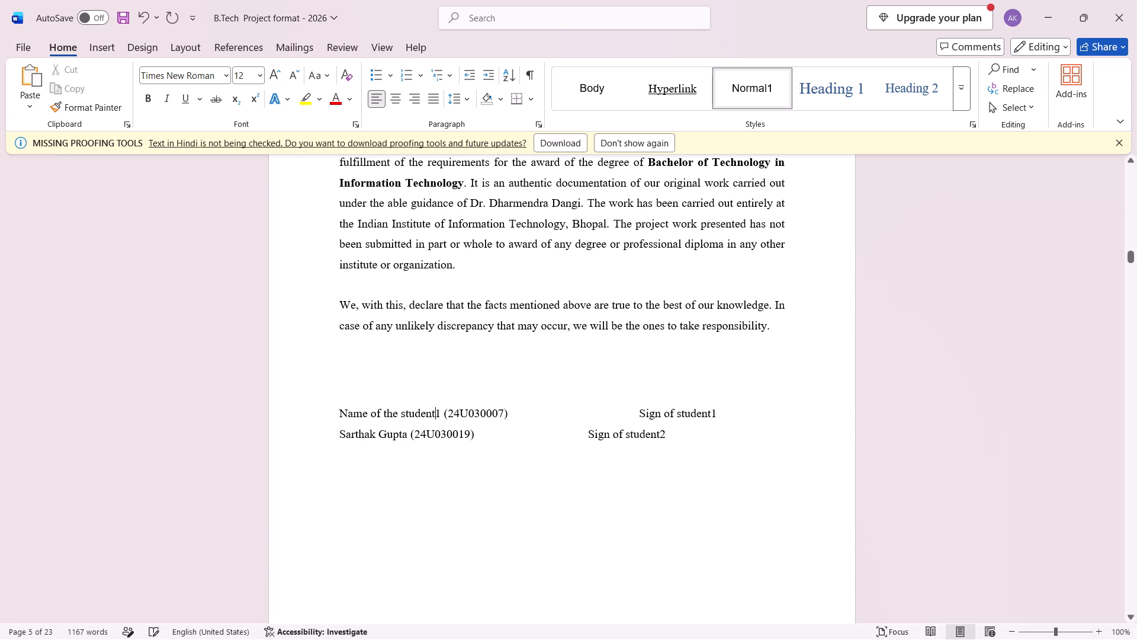
key("Right")
key("BackSpace")
key("BackSpace")
key("BackSpace")
key("BackSpace")
key("BackSpace")
key("BackSpace")
key("BackSpace")
key("BackSpace")
key("BackSpace")
key("BackSpace")
key("BackSpace")
key("BackSpace")
key("BackSpace")
key("BackSpace")
key("BackSpace")
key("BackSpace")
key("BackSpace")
key("BackSpace")
key("BackSpace")
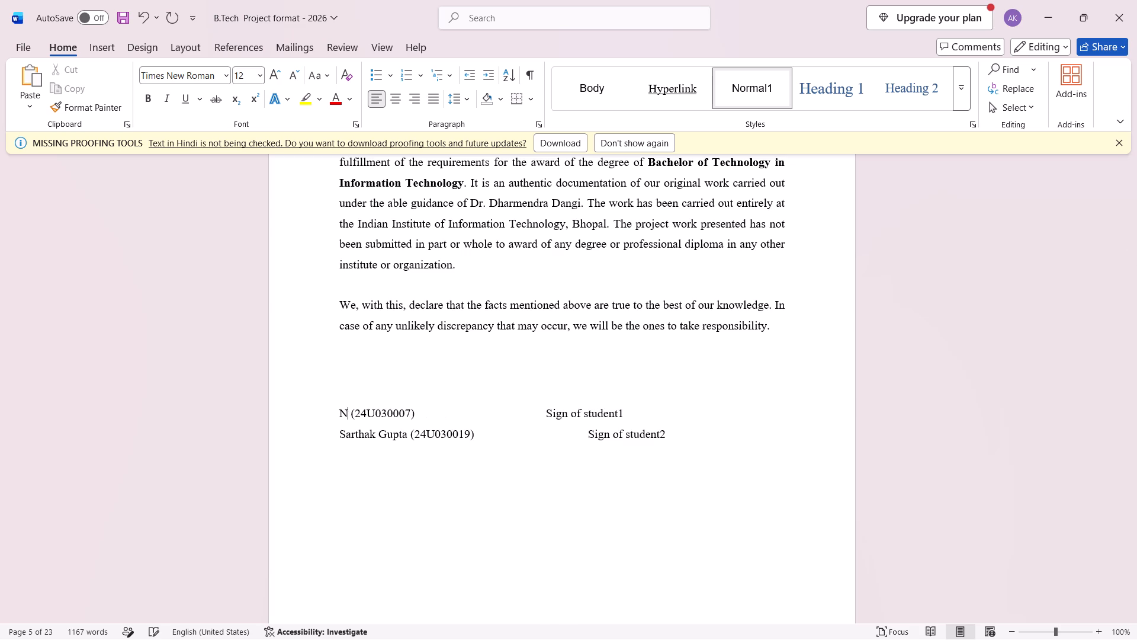
key("BackSpace")
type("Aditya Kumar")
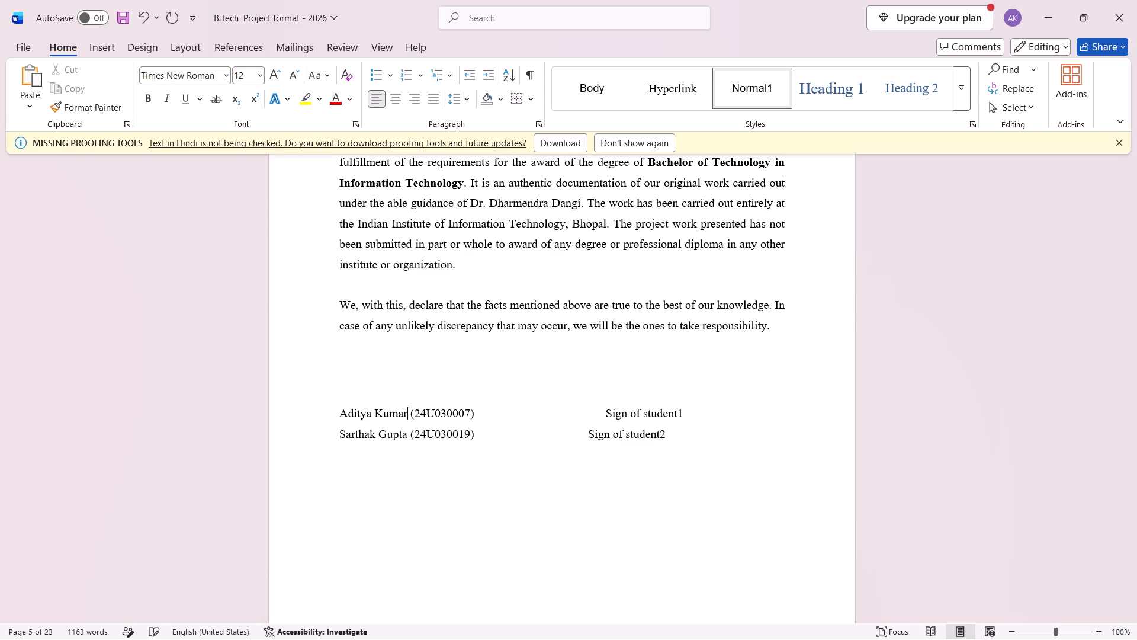
Add spacing before "Sign of student1" to move it close to the page's right margin.
left_click(605, 414)
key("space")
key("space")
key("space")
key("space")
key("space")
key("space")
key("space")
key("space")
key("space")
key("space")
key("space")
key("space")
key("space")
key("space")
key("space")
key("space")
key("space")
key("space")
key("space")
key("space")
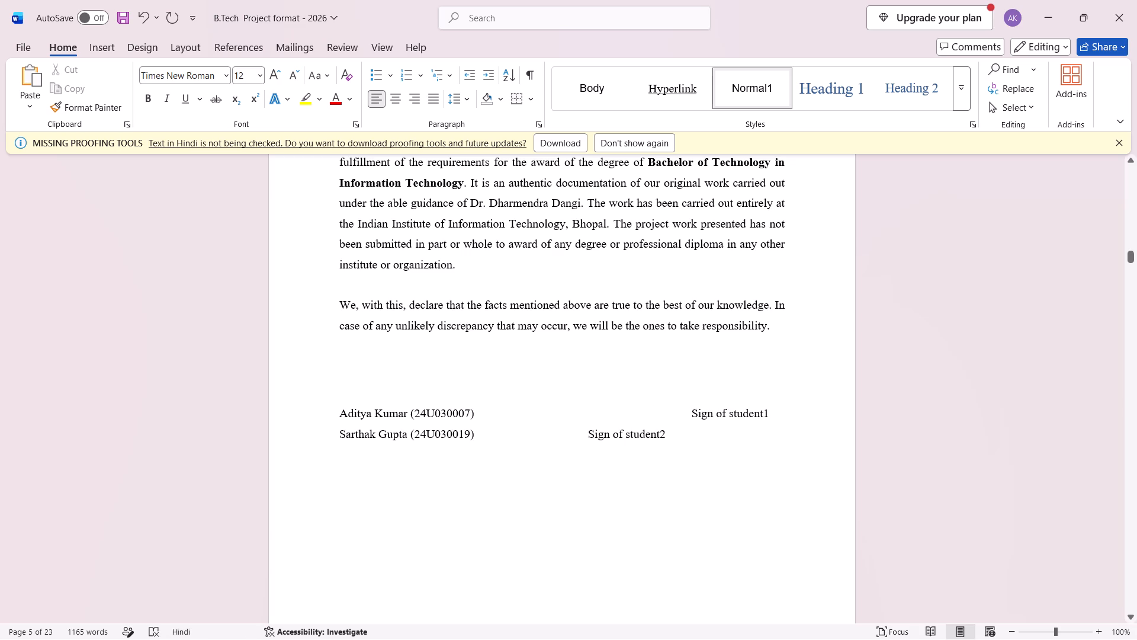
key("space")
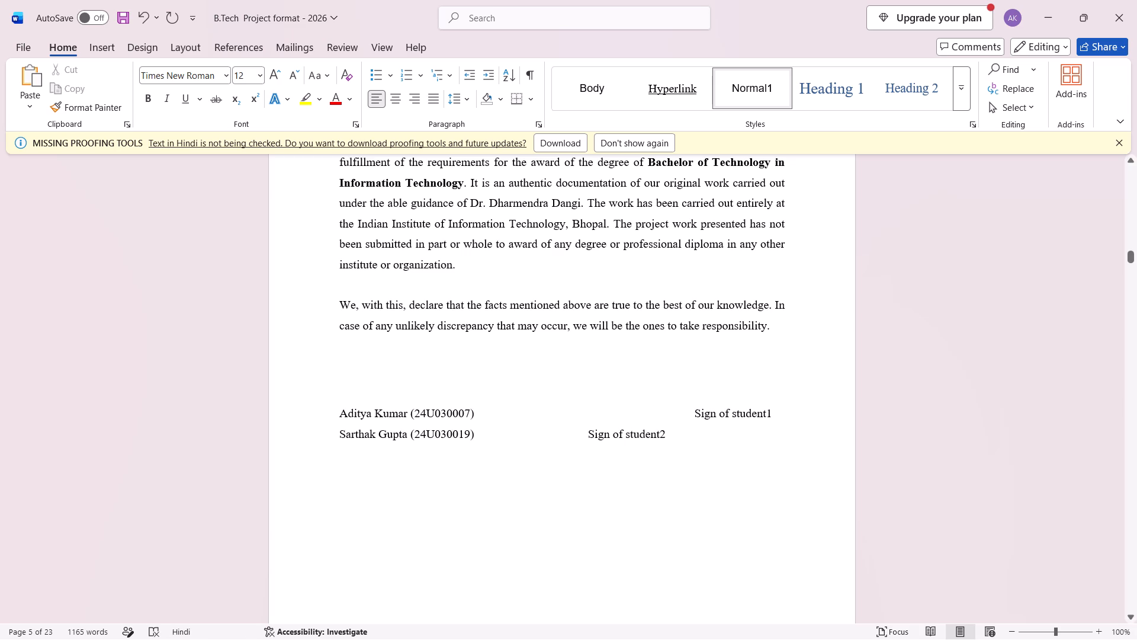
Add spacing before "Sign of student2" to align it directly beneath "Sign of student1".
left_click(586, 433)
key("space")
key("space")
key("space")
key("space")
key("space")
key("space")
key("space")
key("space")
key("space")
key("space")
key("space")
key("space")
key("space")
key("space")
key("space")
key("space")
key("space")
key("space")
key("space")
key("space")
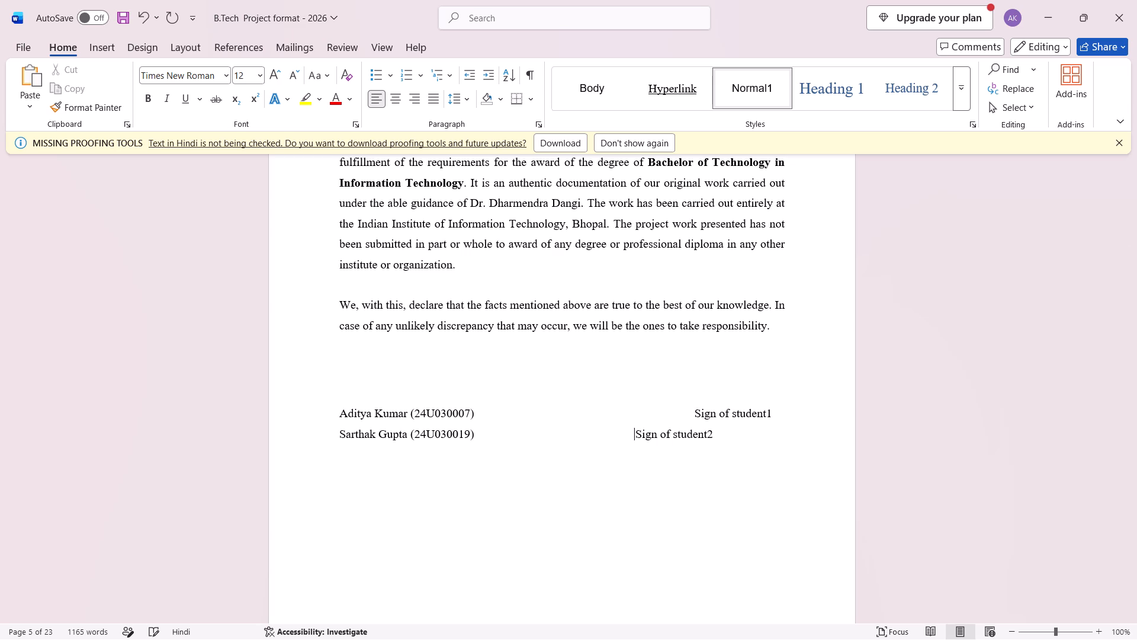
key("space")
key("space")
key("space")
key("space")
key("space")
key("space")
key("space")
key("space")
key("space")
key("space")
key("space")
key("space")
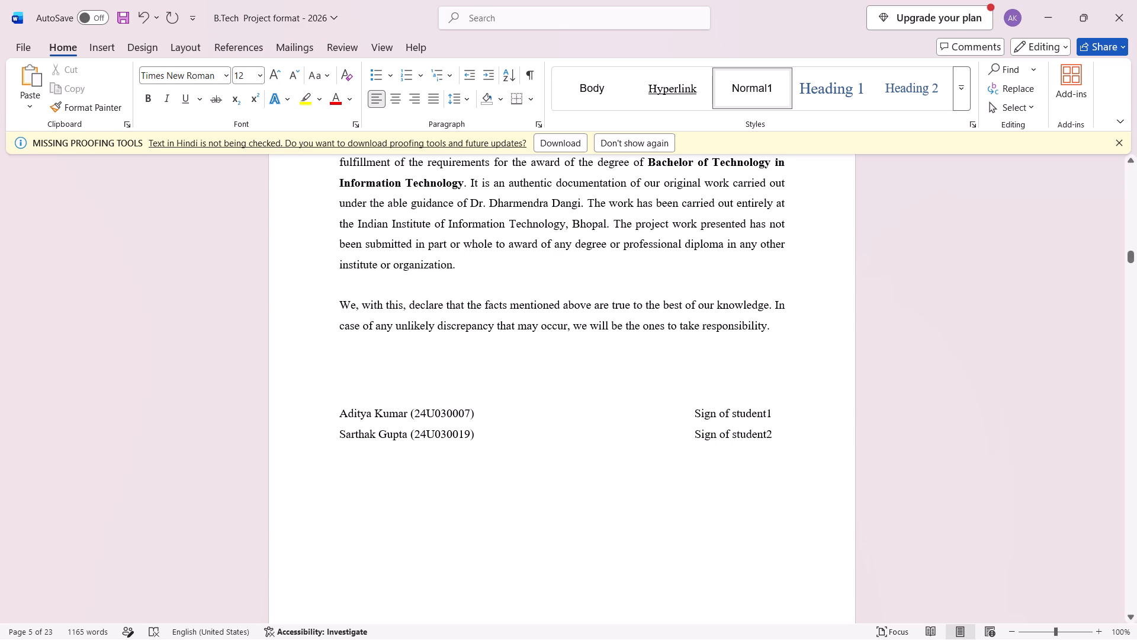
Replace "Sign of student1" in the declaration with a blank signature line made of underscores.
left_click(770, 413)
key("BackSpace")
key("BackSpace")
key("BackSpace")
key("BackSpace")
key("BackSpace")
key("BackSpace")
key("BackSpace")
key("BackSpace")
key("BackSpace")
key("BackSpace")
key("BackSpace")
key("BackSpace")
key("BackSpace")
key("BackSpace")
key("BackSpace")
key("BackSpace")
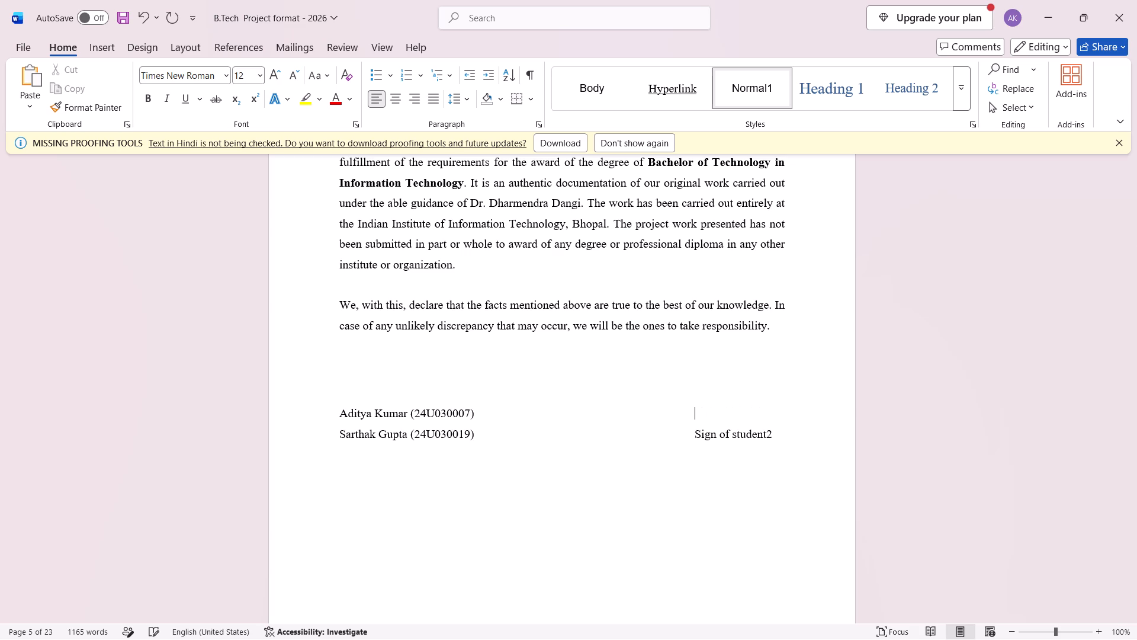
key("BackSpace")
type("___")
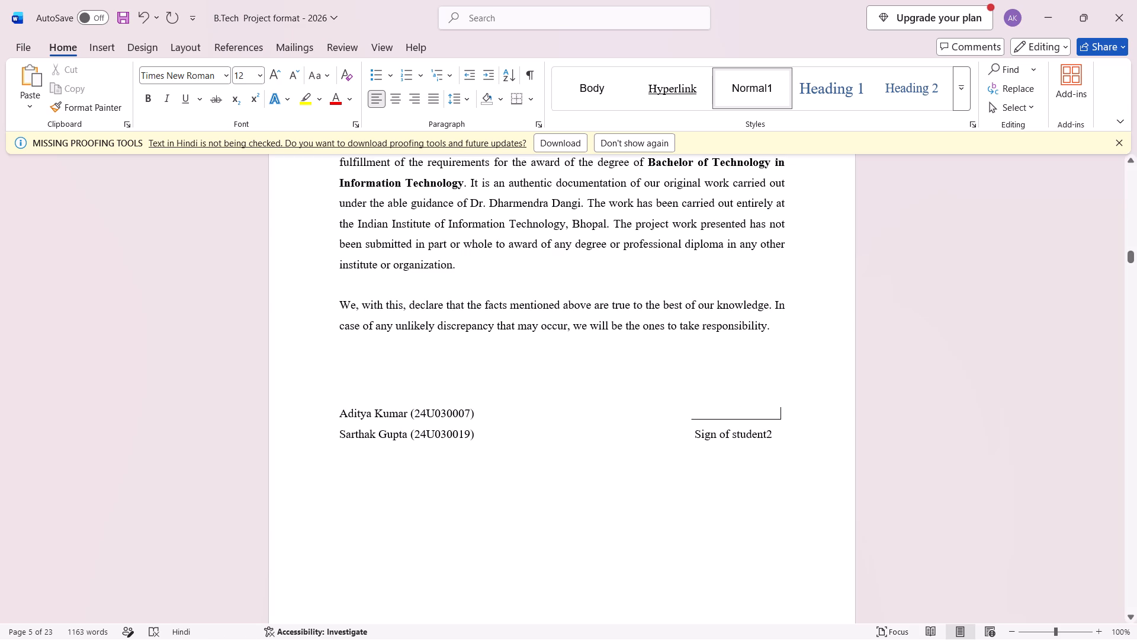
Replace "Sign of student2" in the declaration with a blank underscore signature line matching the one above it.
left_click(773, 433)
key("BackSpace")
key("BackSpace")
key("BackSpace")
key("BackSpace")
key("BackSpace")
key("BackSpace")
key("BackSpace")
key("BackSpace")
key("BackSpace")
key("BackSpace")
key("BackSpace")
key("BackSpace")
key("BackSpace")
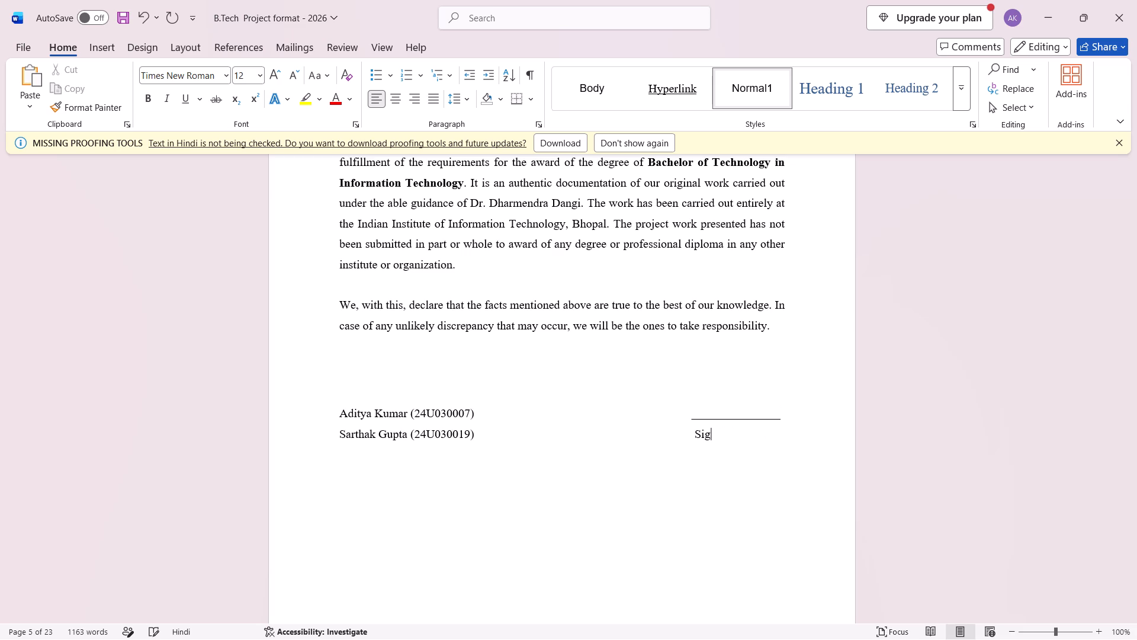
key("BackSpace")
key("BackSpace")
key("BackSpace")
key("BackSpace")
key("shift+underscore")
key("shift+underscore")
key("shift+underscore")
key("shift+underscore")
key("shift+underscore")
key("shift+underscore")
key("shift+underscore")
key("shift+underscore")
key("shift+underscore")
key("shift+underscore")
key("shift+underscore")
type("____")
left_click(728, 576)
Add a period and a space after the second student's closing roll-number parenthesis in the certificate paragraph.
scroll(582, 526, "up", 1)
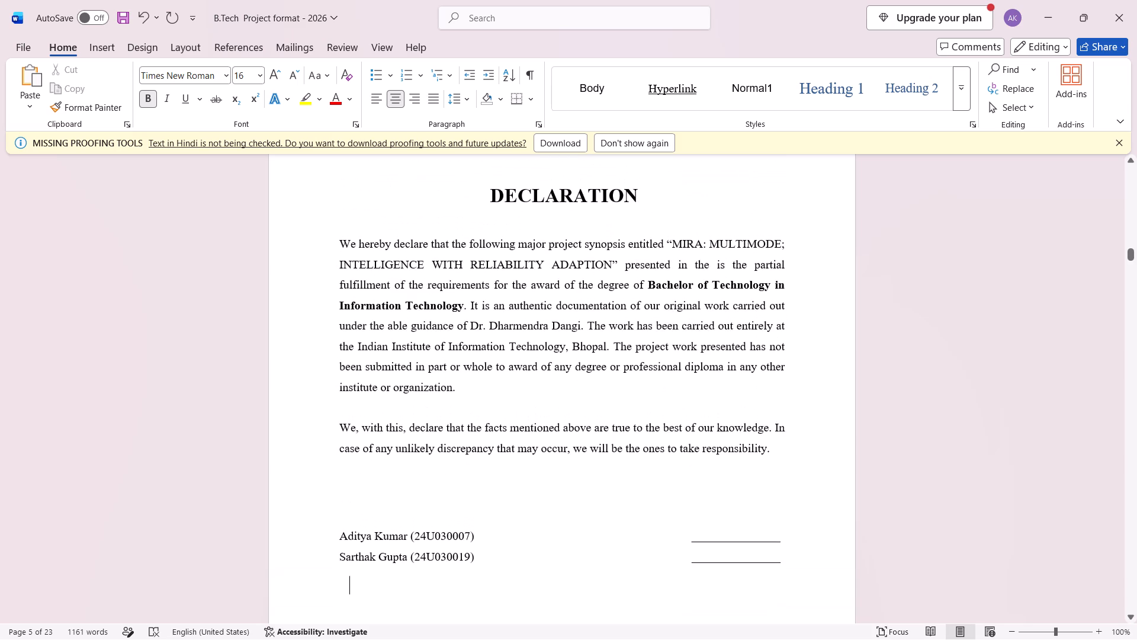
scroll(582, 526, "down", 5)
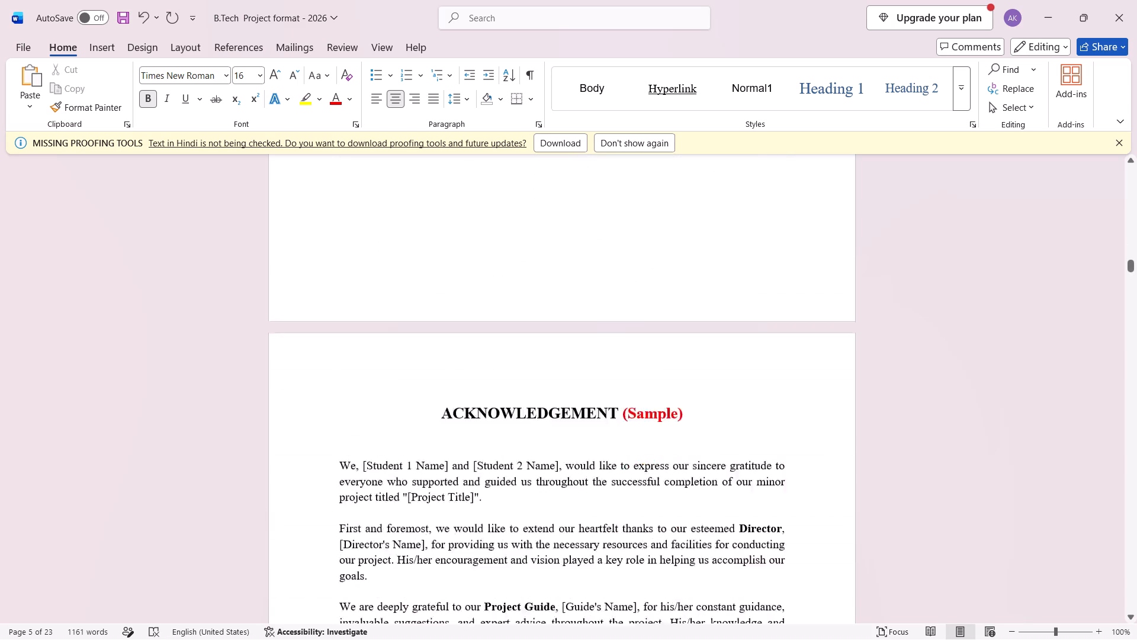
scroll(582, 526, "down", 4)
scroll(582, 526, "up", 2)
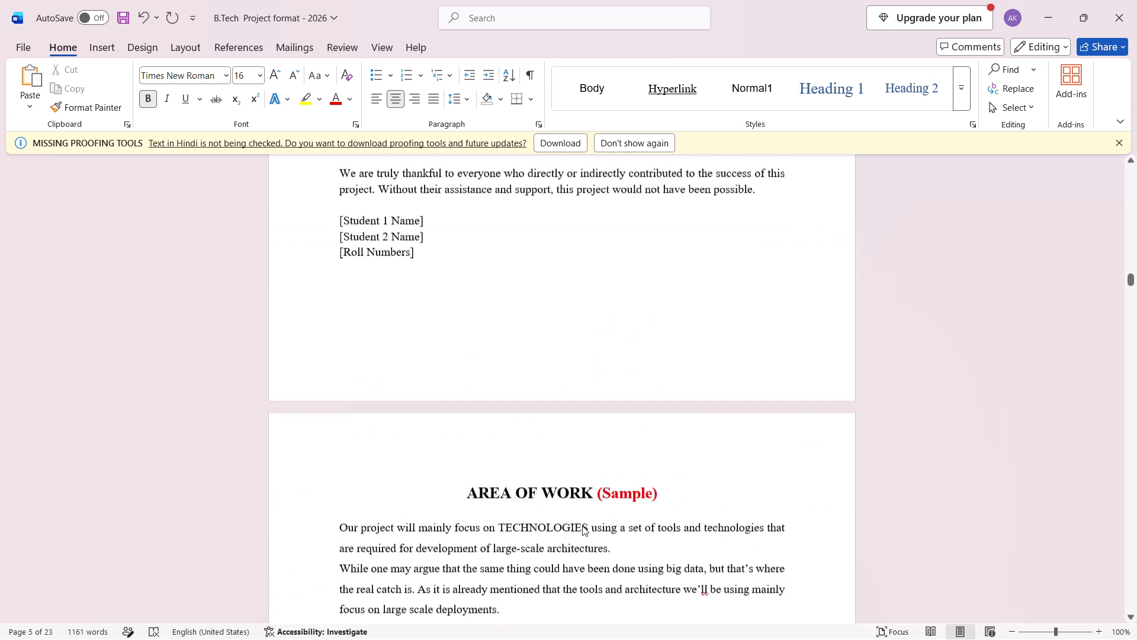
scroll(582, 526, "up", 12)
scroll(582, 526, "down", 2)
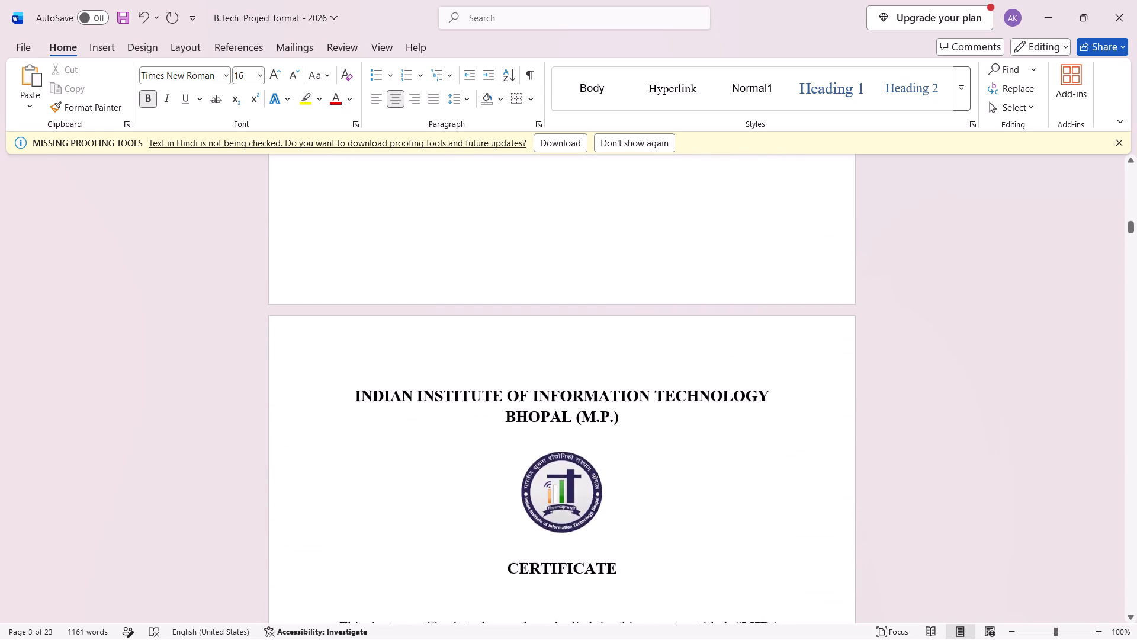
scroll(582, 526, "down", 3)
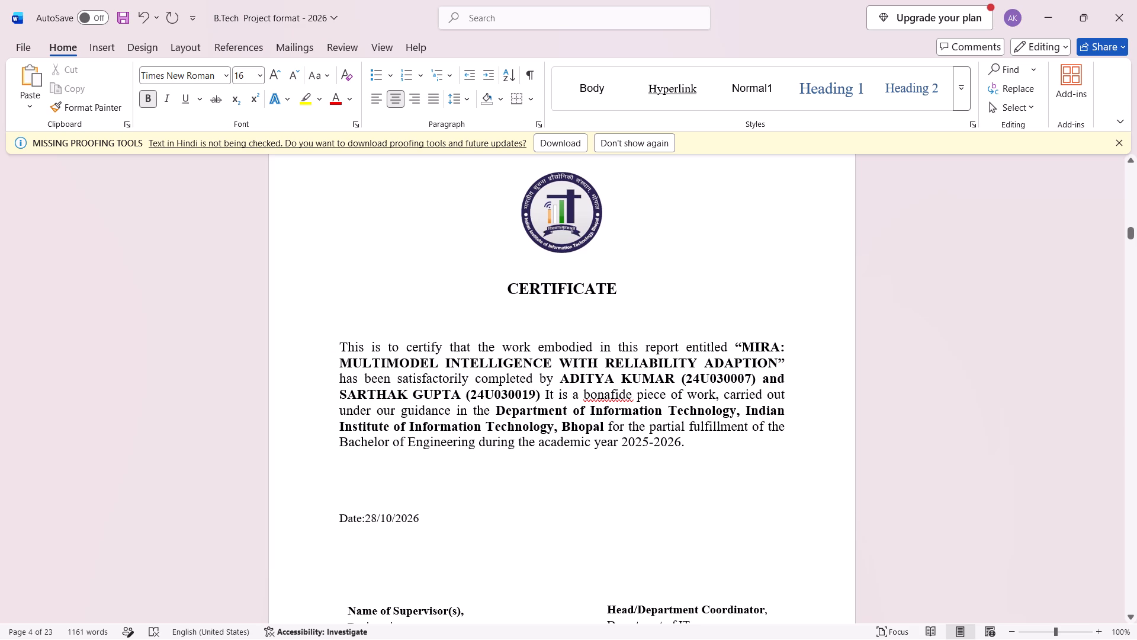
left_click(543, 399)
key("BackSpace")
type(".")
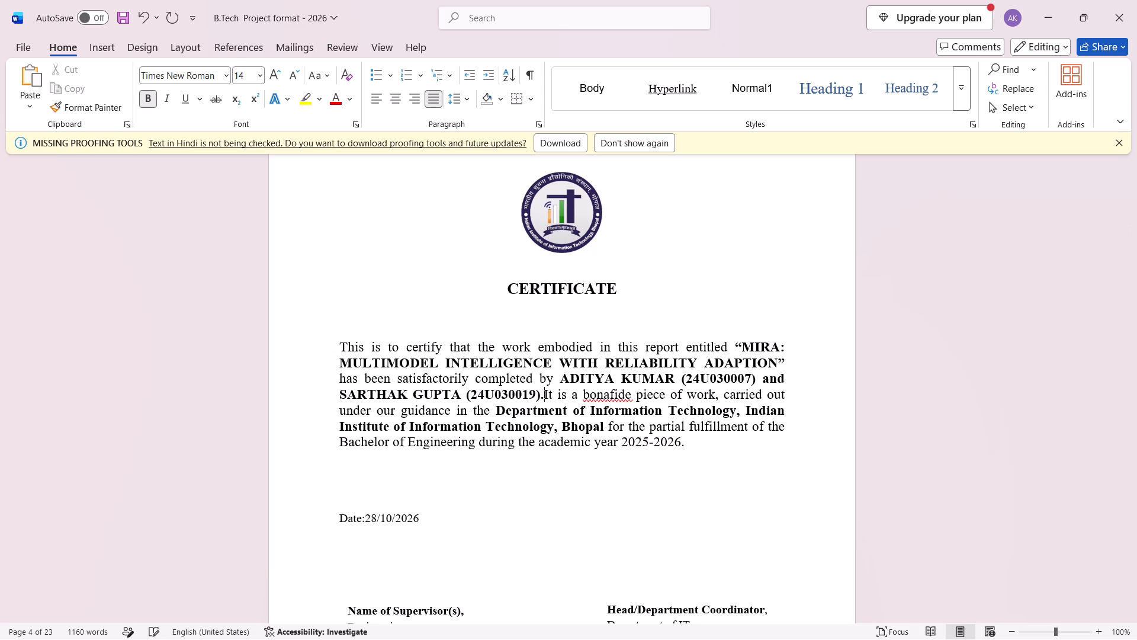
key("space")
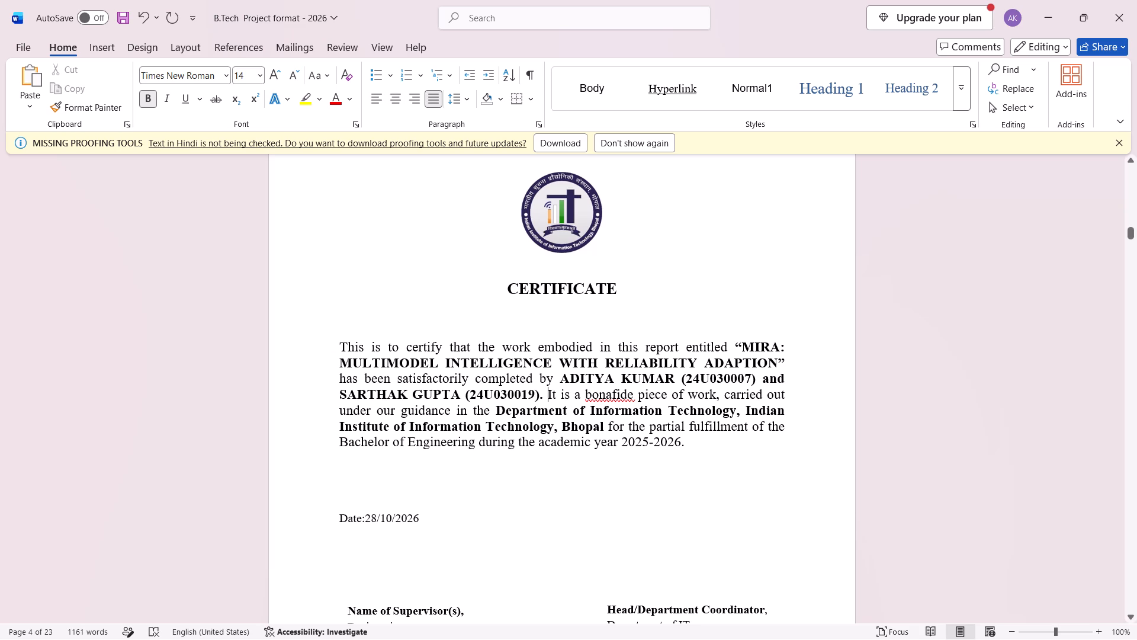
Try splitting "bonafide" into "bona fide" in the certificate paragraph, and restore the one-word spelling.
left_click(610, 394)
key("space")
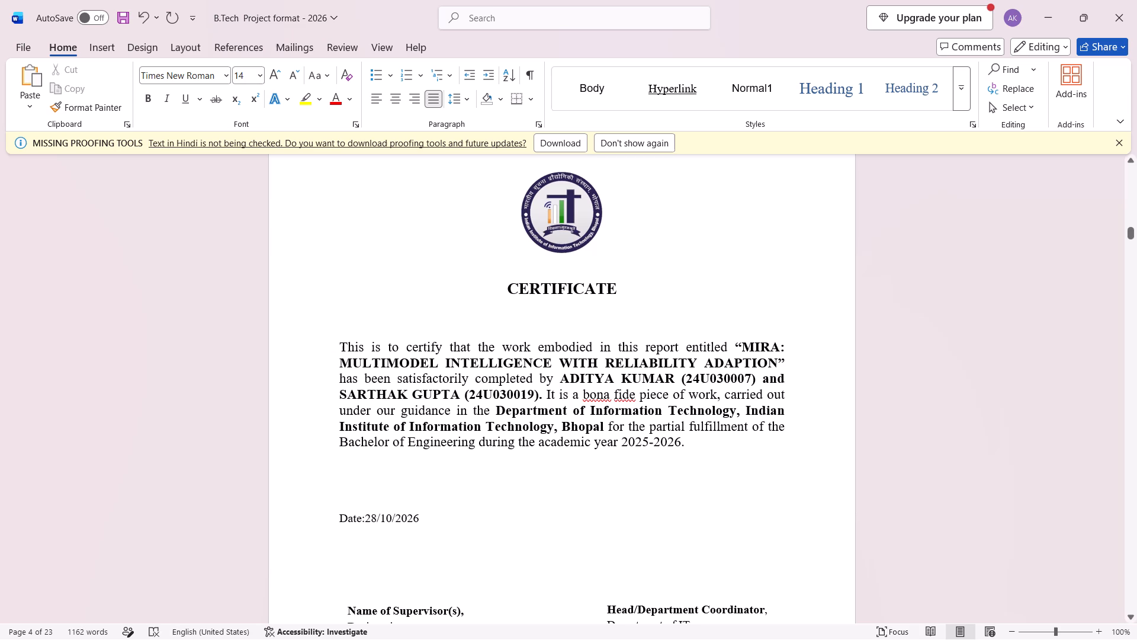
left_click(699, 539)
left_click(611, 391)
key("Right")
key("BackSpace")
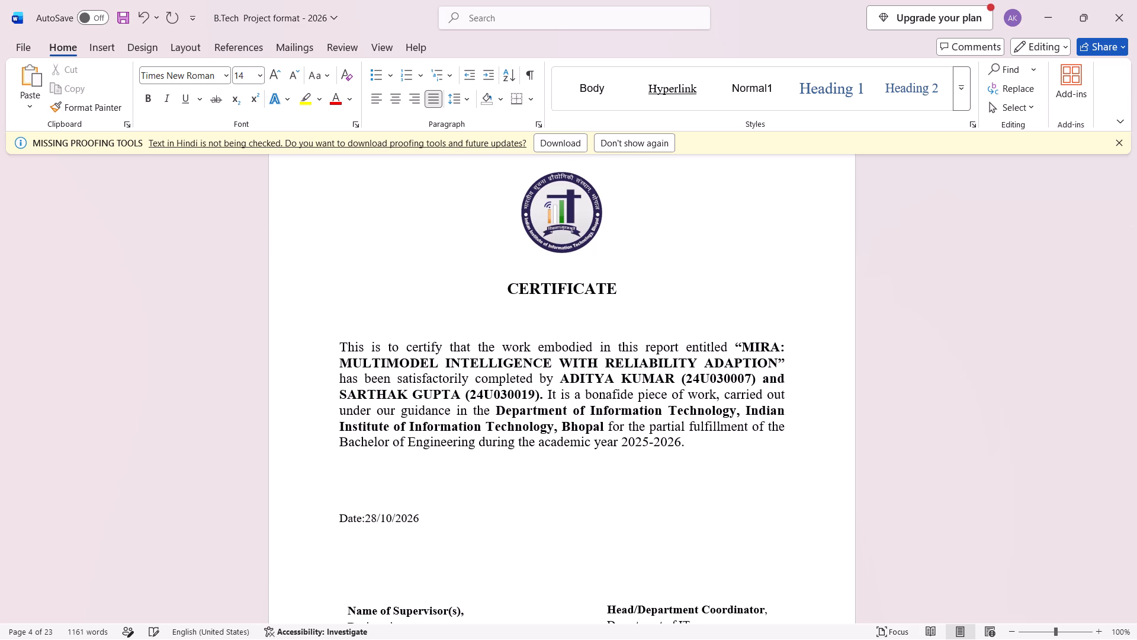
Review the title page, certificate and declaration pages for the filled-in project, student and supervisor details.
scroll(592, 476, "down", 1)
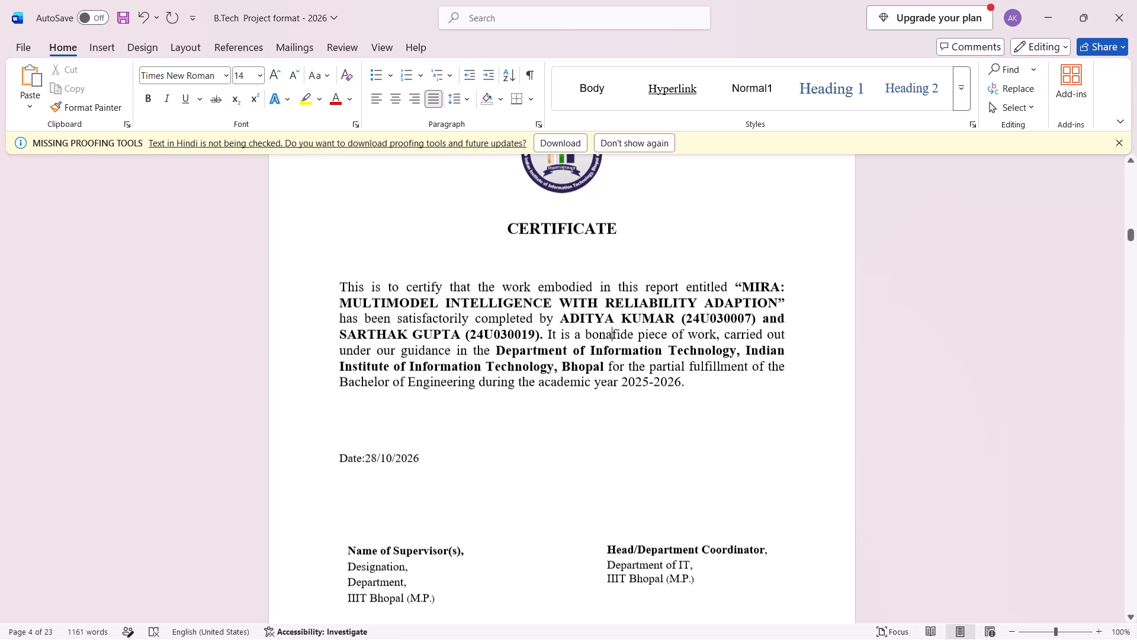
scroll(600, 531, "up", 2)
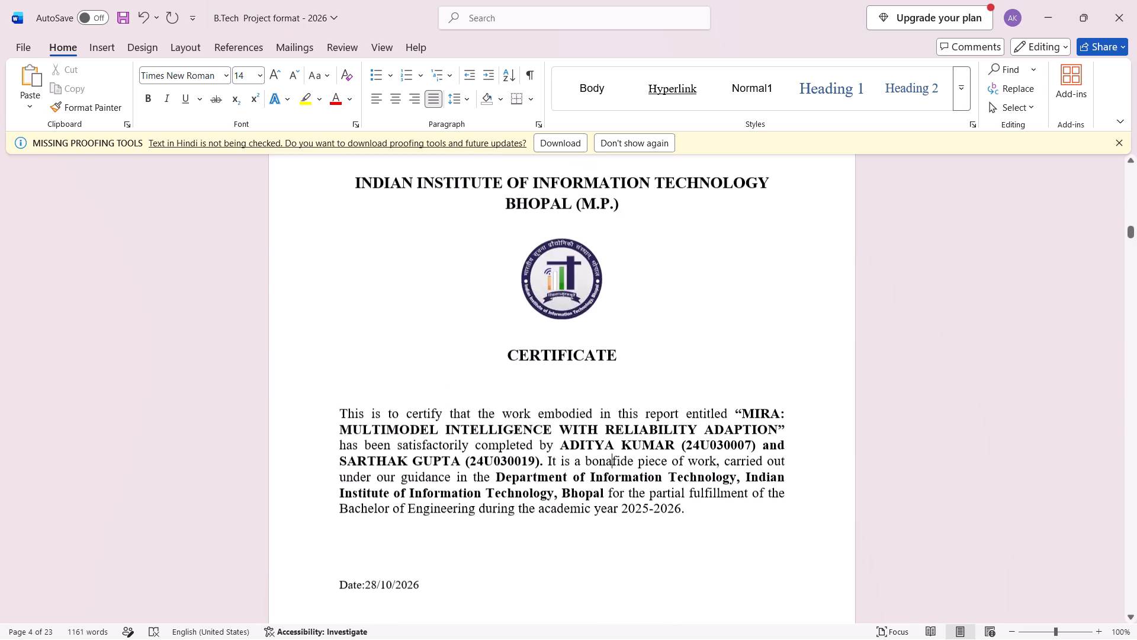
scroll(600, 531, "up", 8)
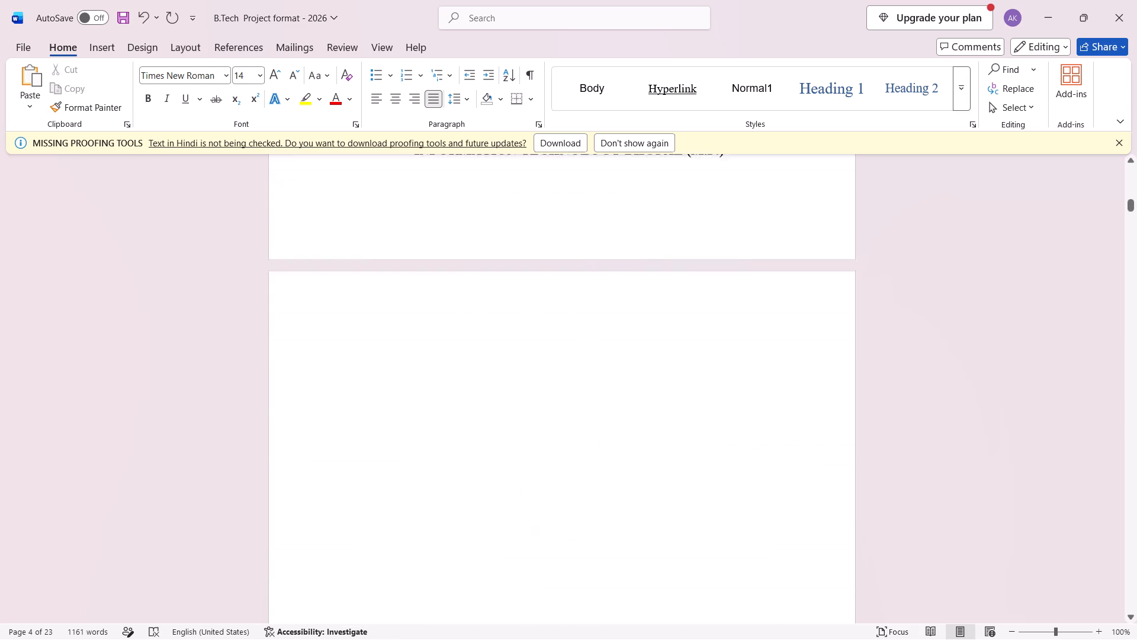
scroll(600, 531, "up", 3)
scroll(600, 531, "right", 1)
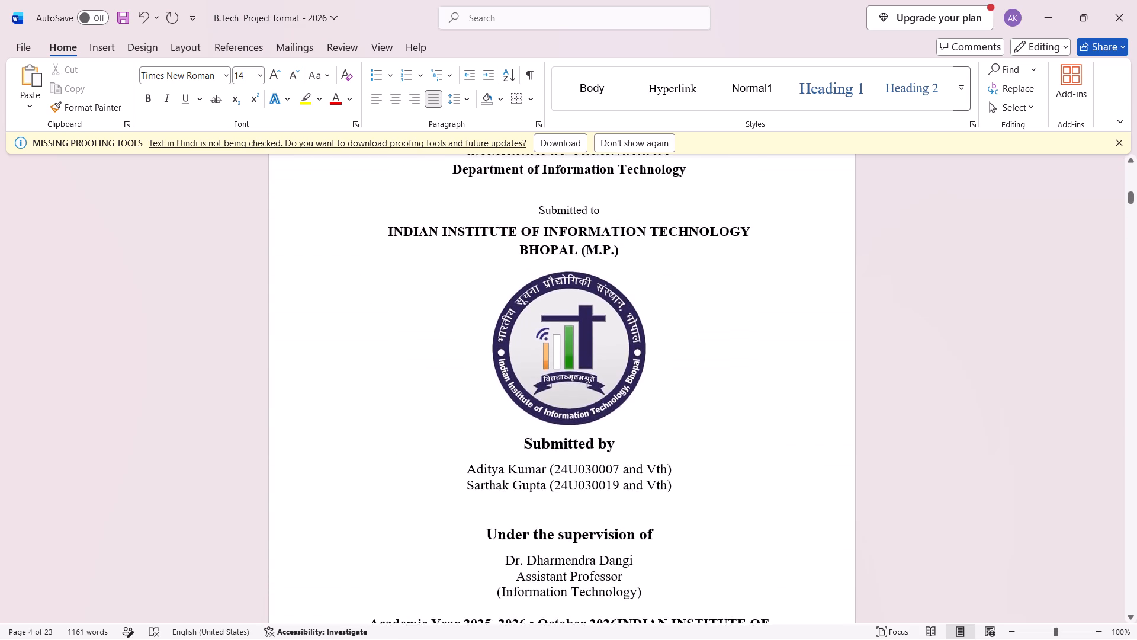
scroll(600, 531, "right", 1)
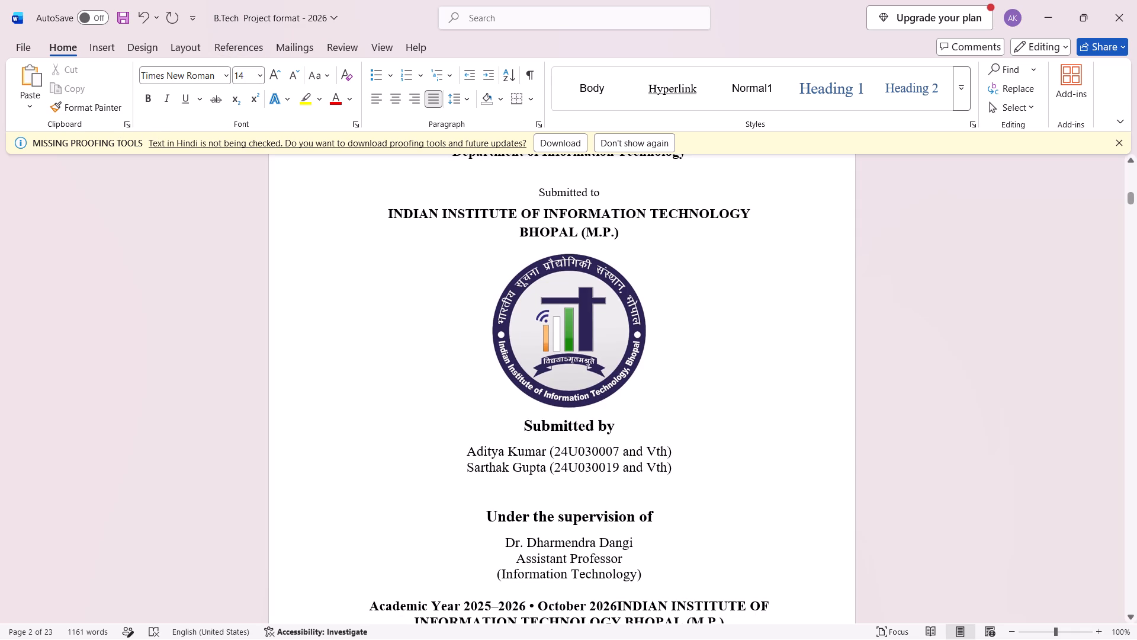
scroll(457, 412, "down", 7)
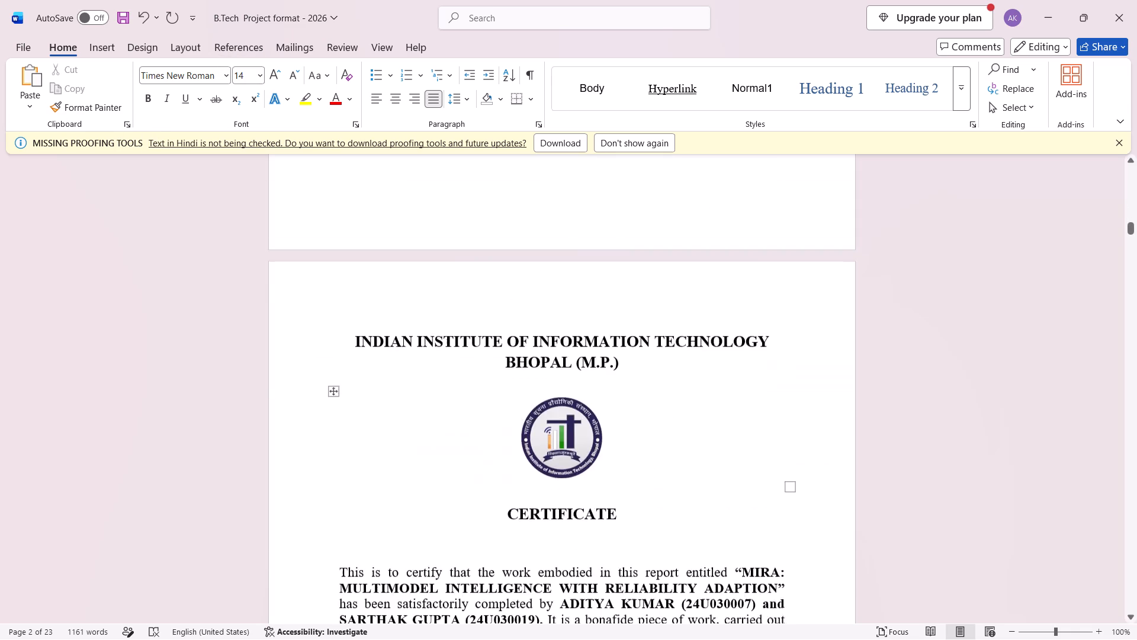
scroll(457, 412, "down", 7)
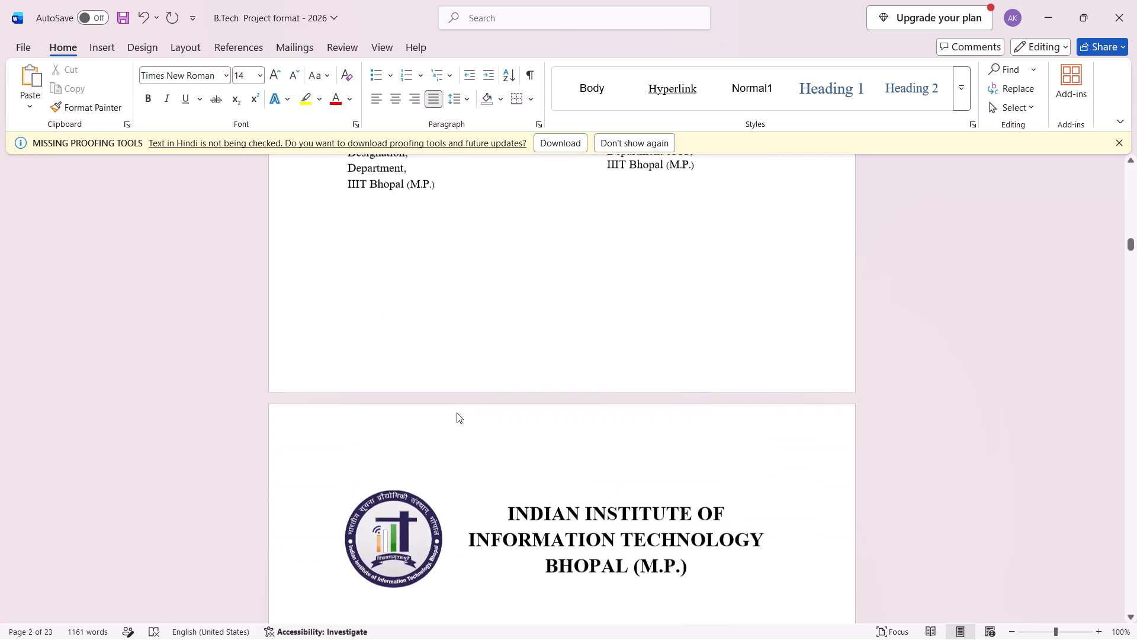
scroll(457, 412, "down", 3)
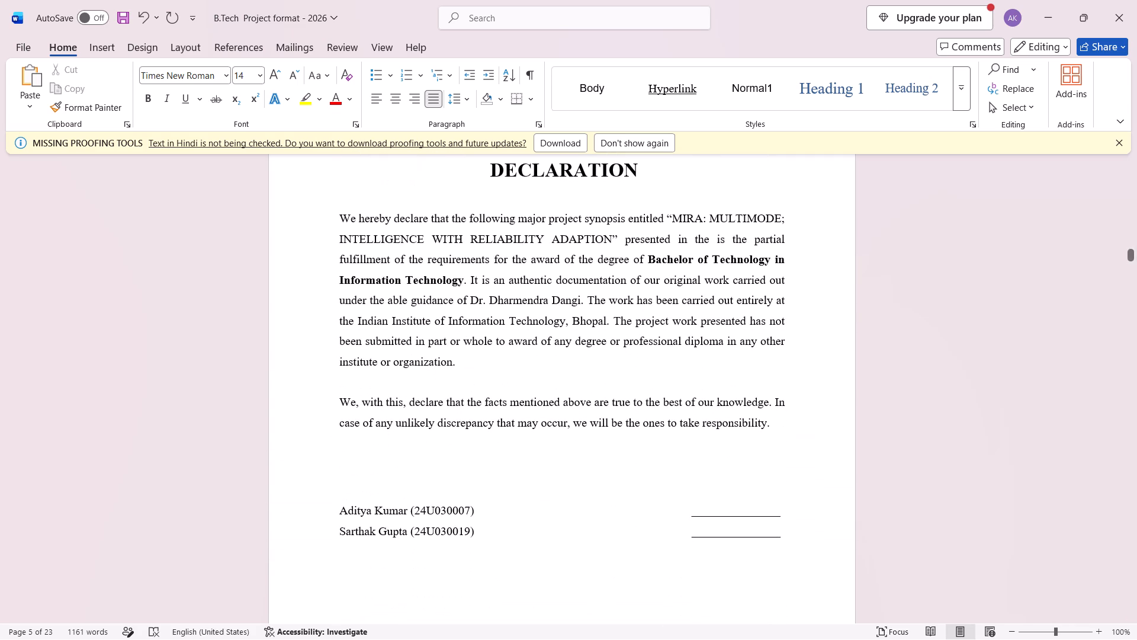
scroll(457, 412, "down", 2)
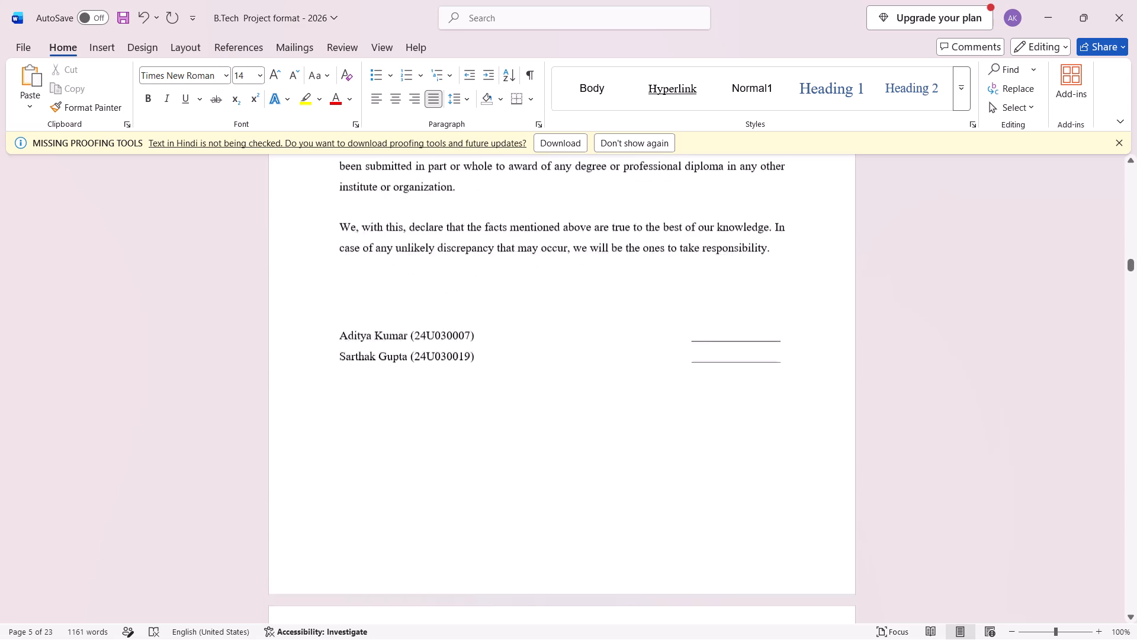
scroll(457, 412, "down", 1)
scroll(457, 412, "up", 19)
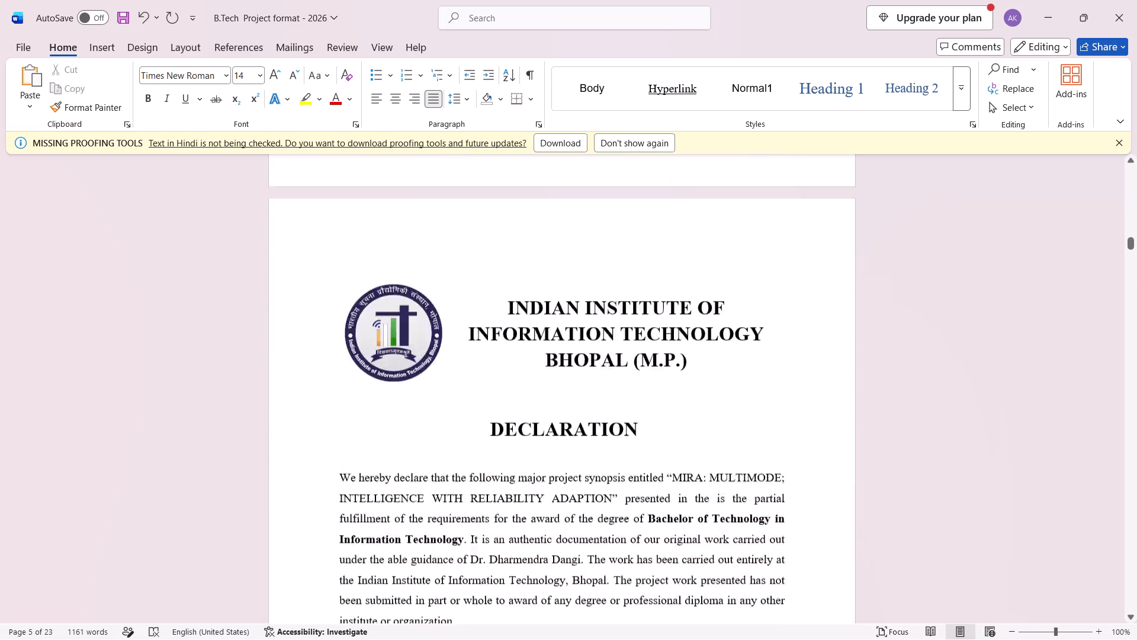
scroll(457, 412, "up", 4)
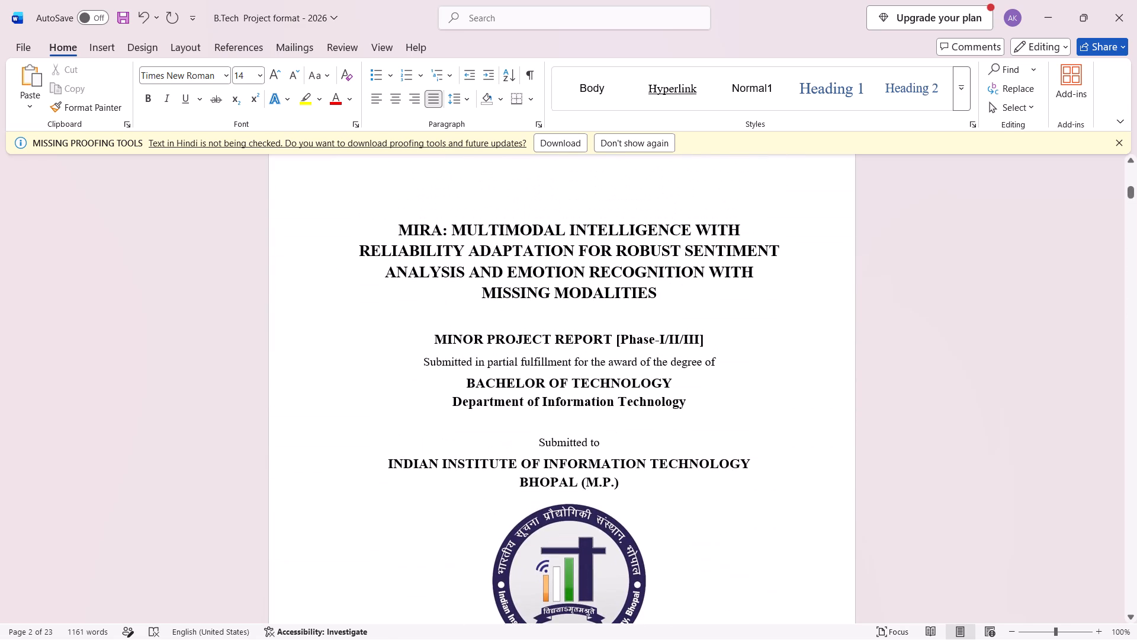
Save the report to the Desktop as a Word Document, keeping the file name "B.Tech Project format - 2026".
left_click(27, 53)
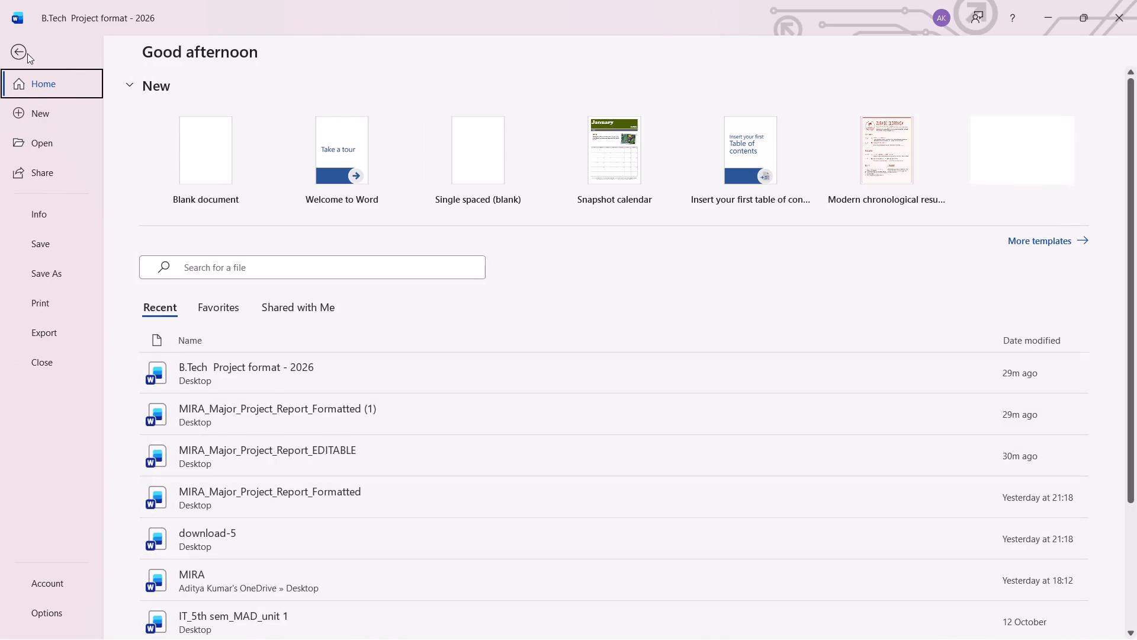
left_click(60, 274)
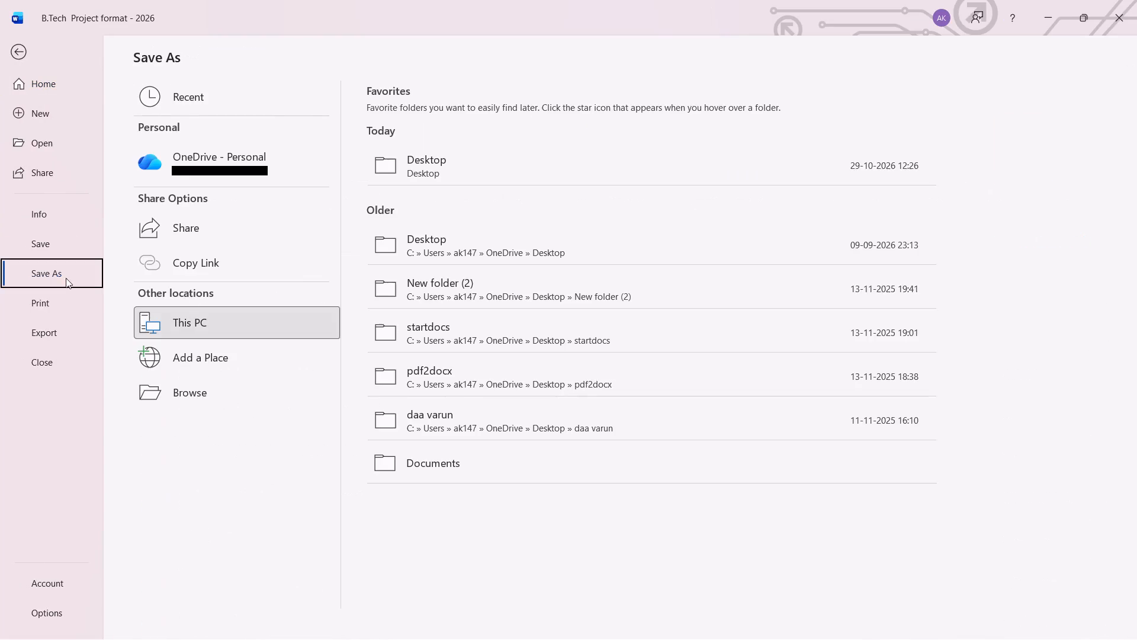
left_click(473, 177)
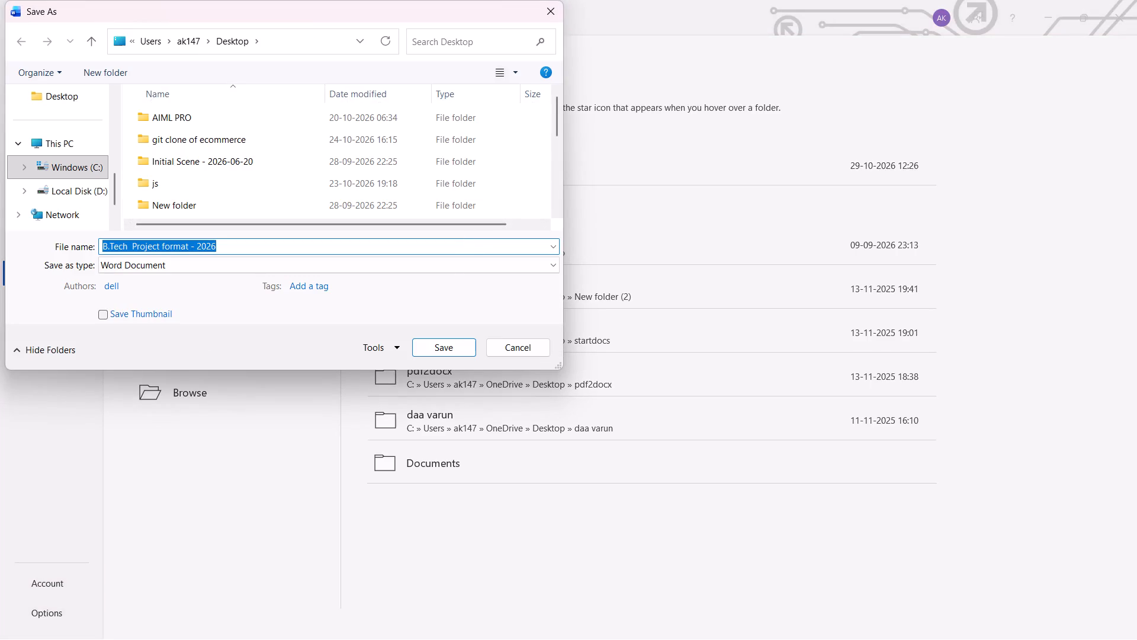
left_click(448, 338)
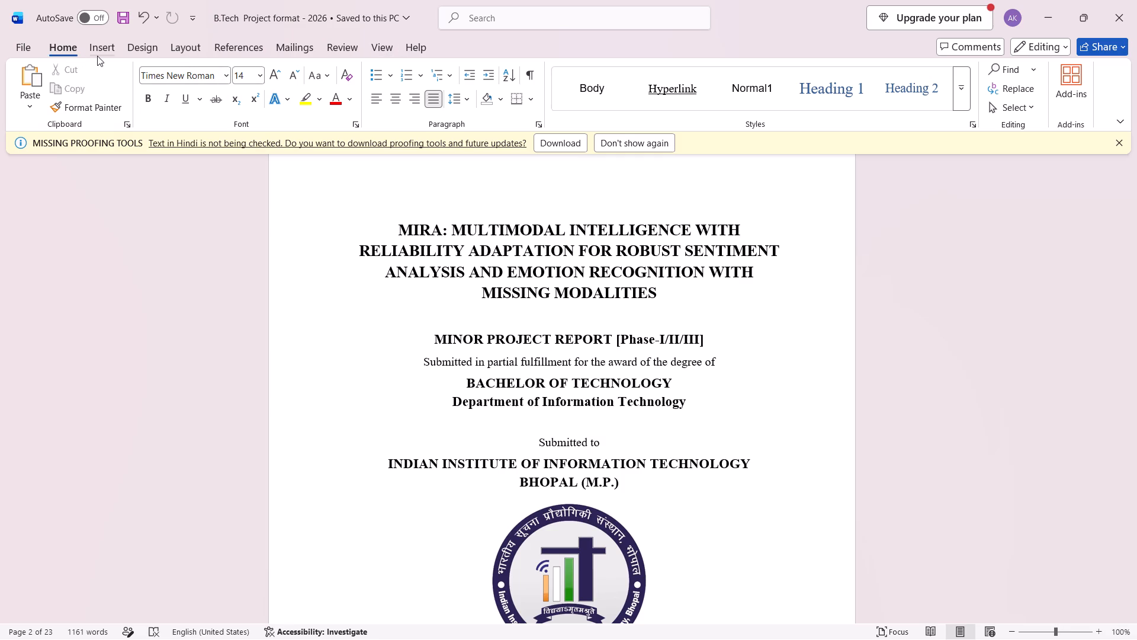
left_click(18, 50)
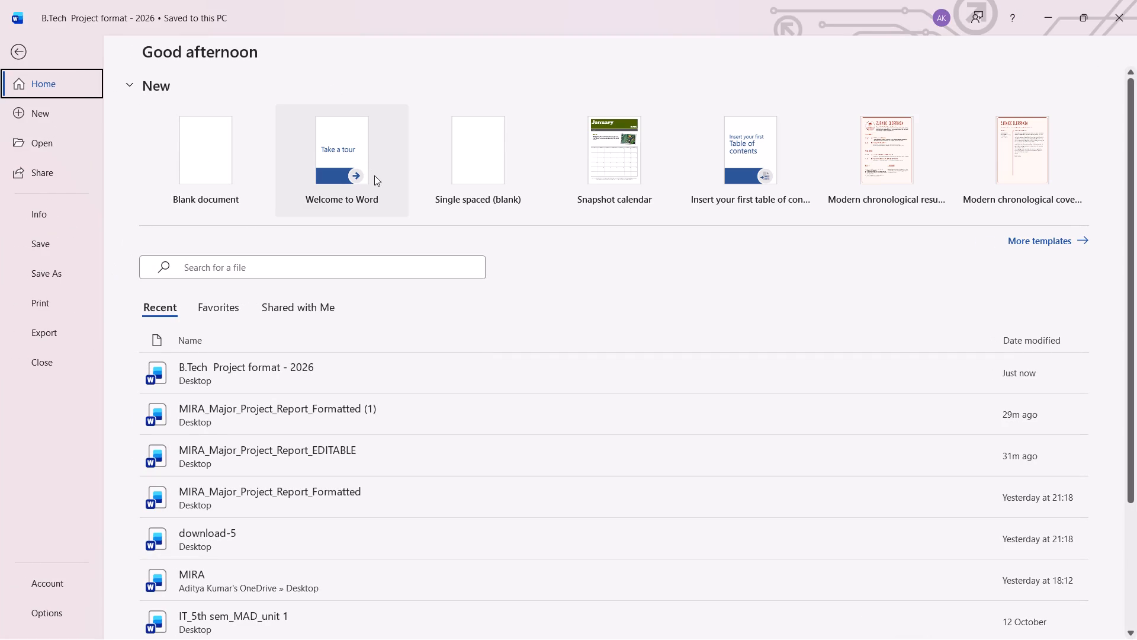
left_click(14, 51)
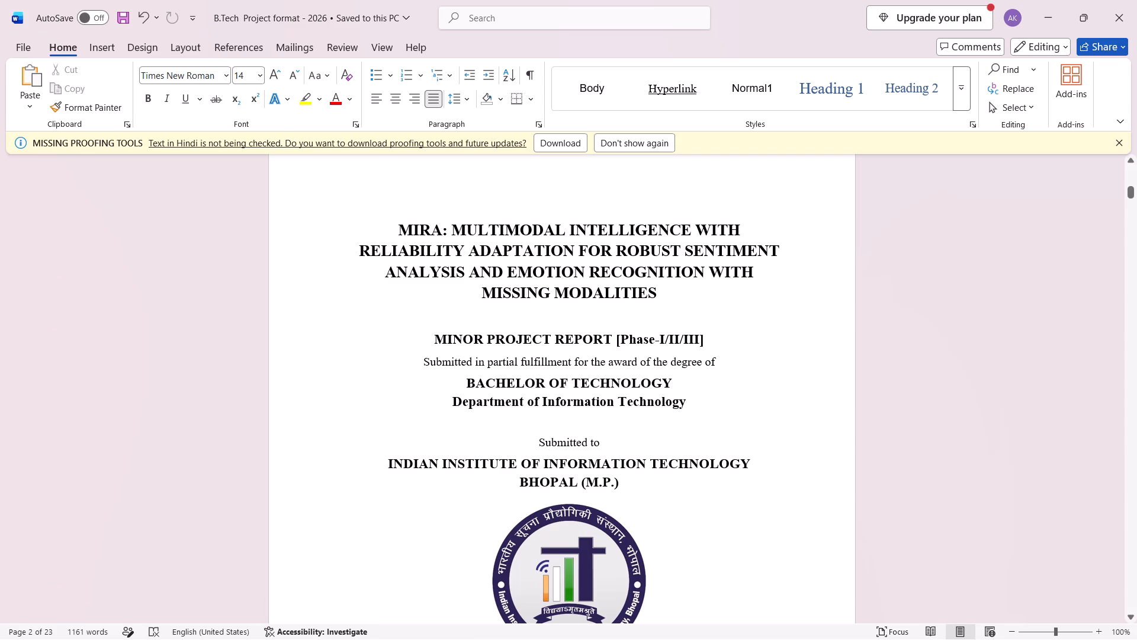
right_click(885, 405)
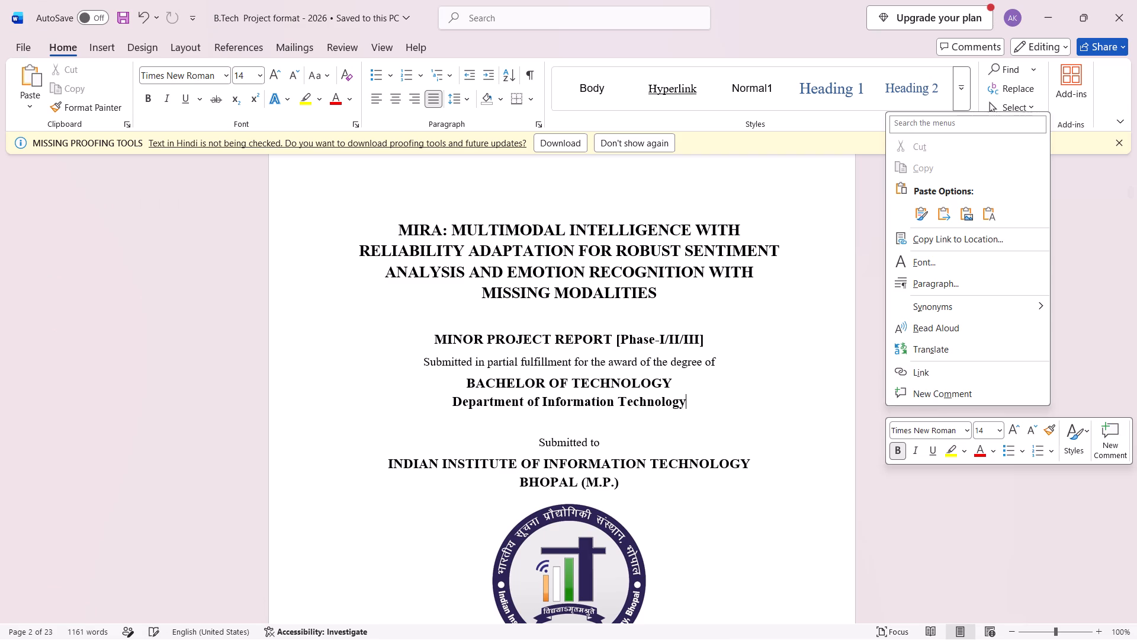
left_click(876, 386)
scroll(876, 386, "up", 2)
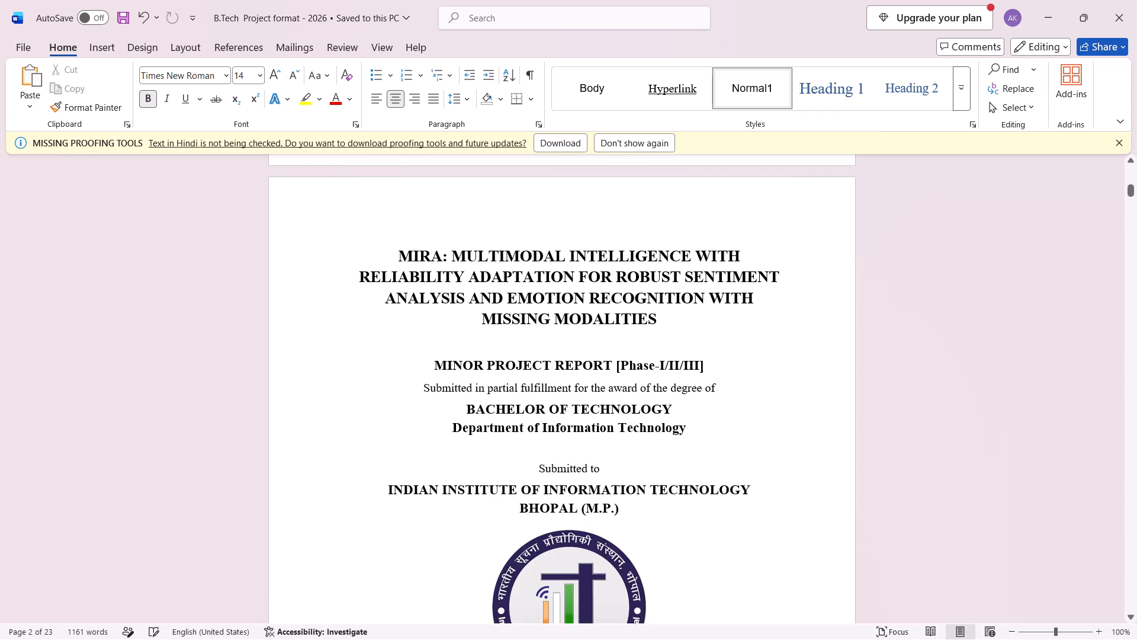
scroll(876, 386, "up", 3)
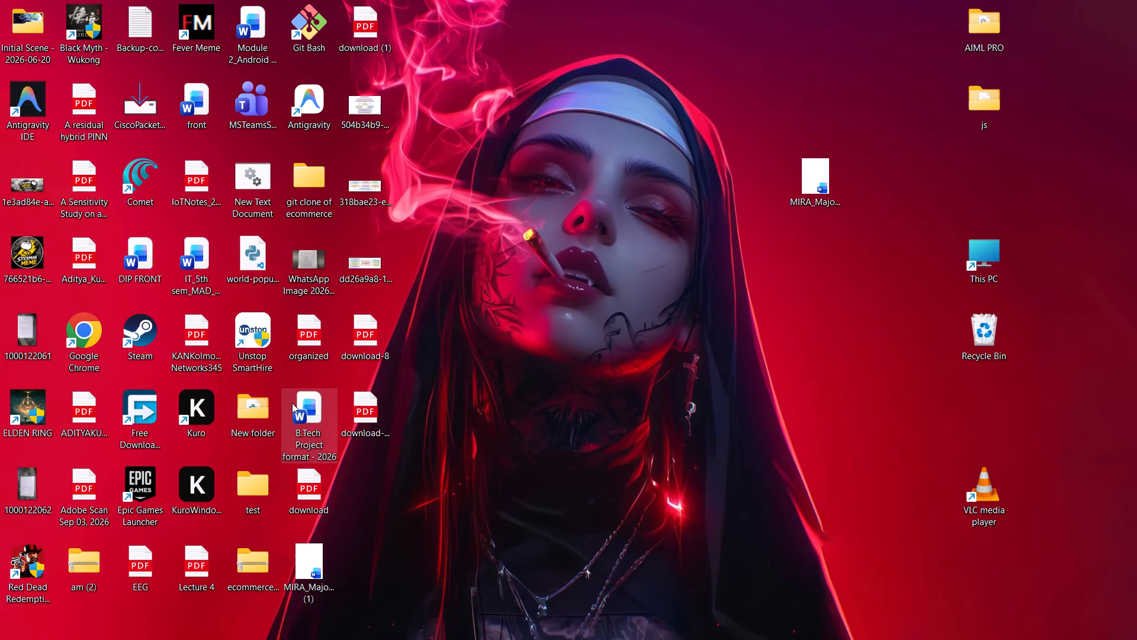
Open the saved "B.Tech Project format - 2026" document from the Desktop, check its title page and certificate, and close it.
double_click(292, 403)
scroll(497, 440, "down", 4)
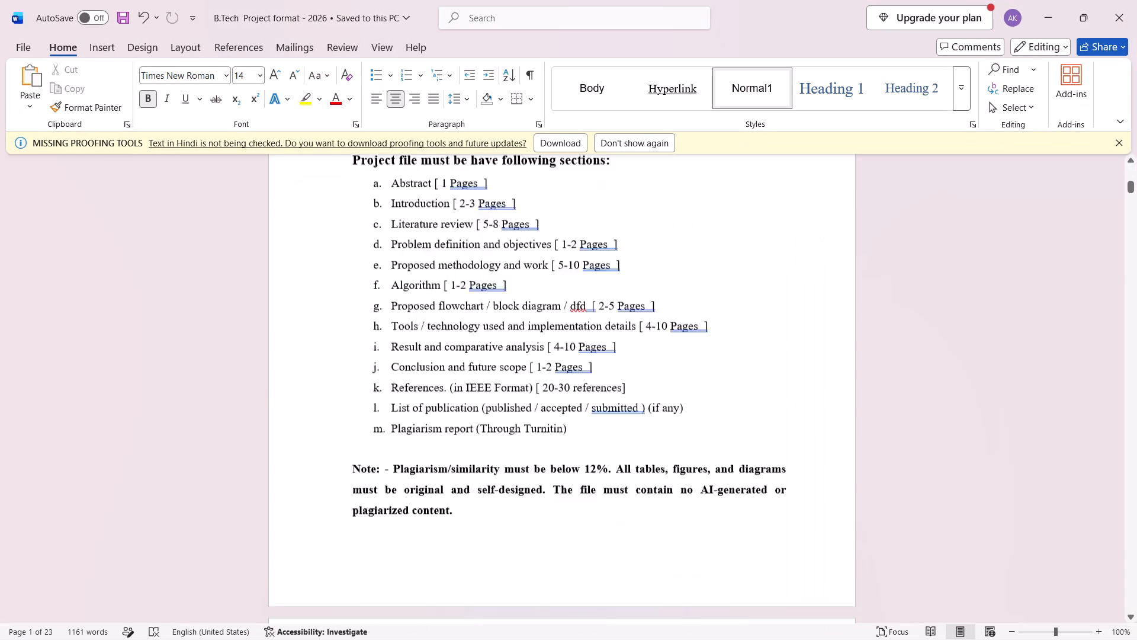
scroll(497, 440, "down", 5)
scroll(497, 440, "up", 6)
scroll(497, 440, "down", 1)
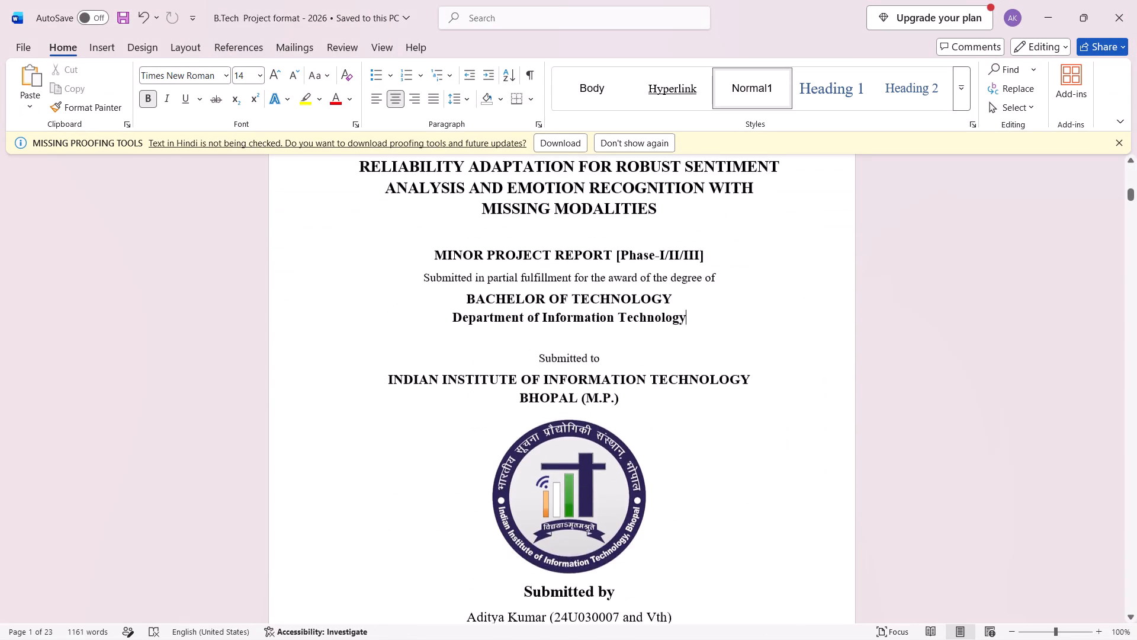
scroll(497, 440, "down", 2)
scroll(497, 440, "up", 2)
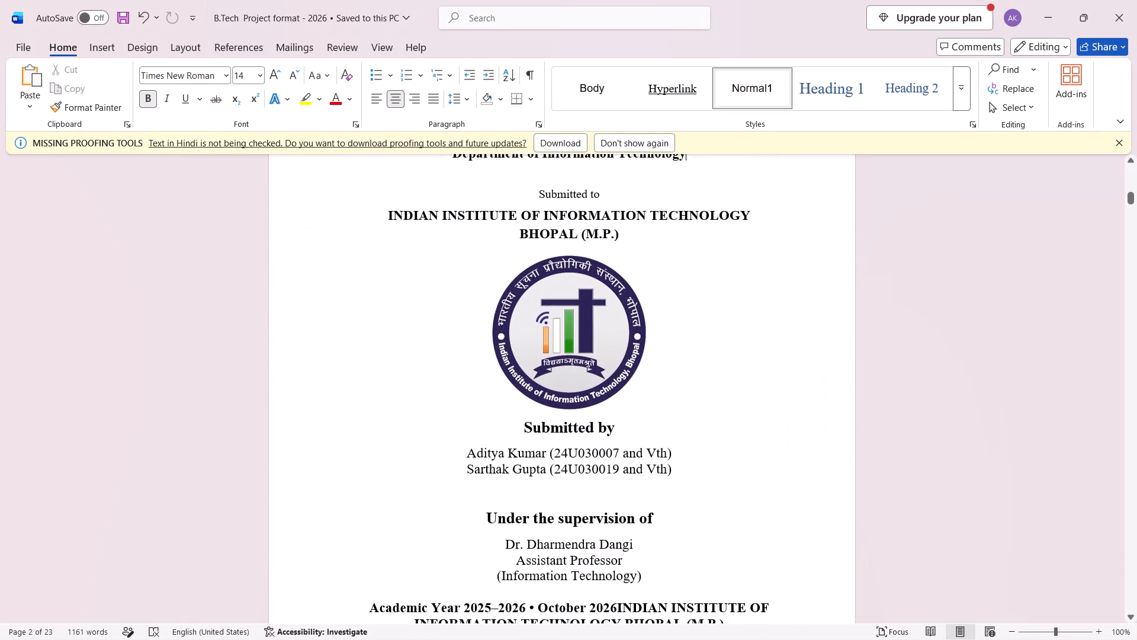
scroll(497, 440, "up", 2)
scroll(497, 440, "down", 3)
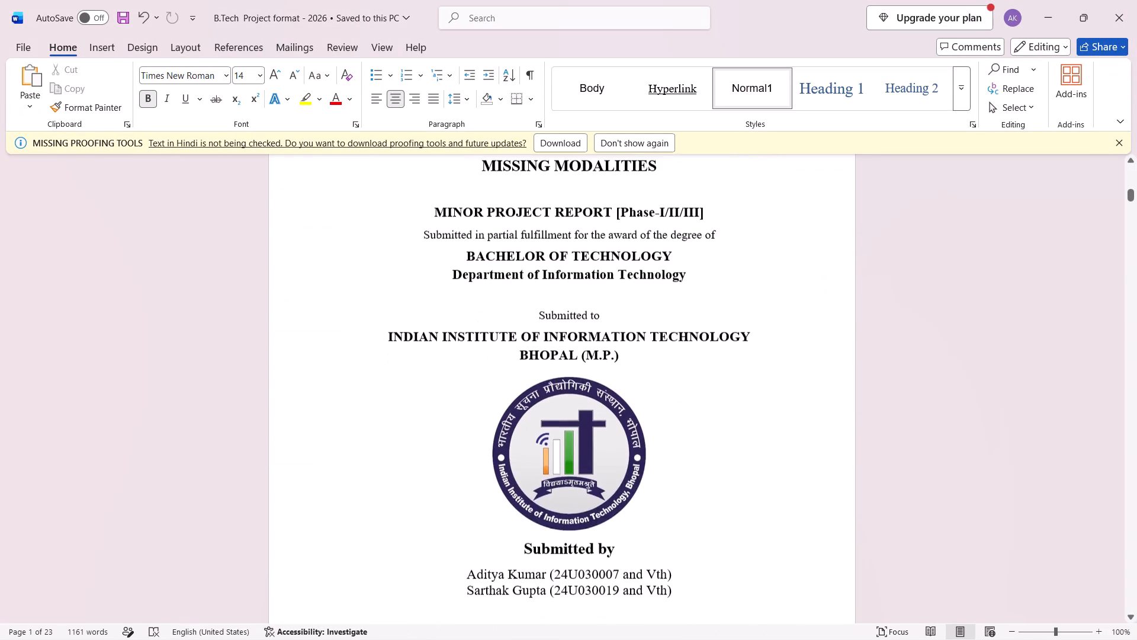
scroll(497, 440, "down", 8)
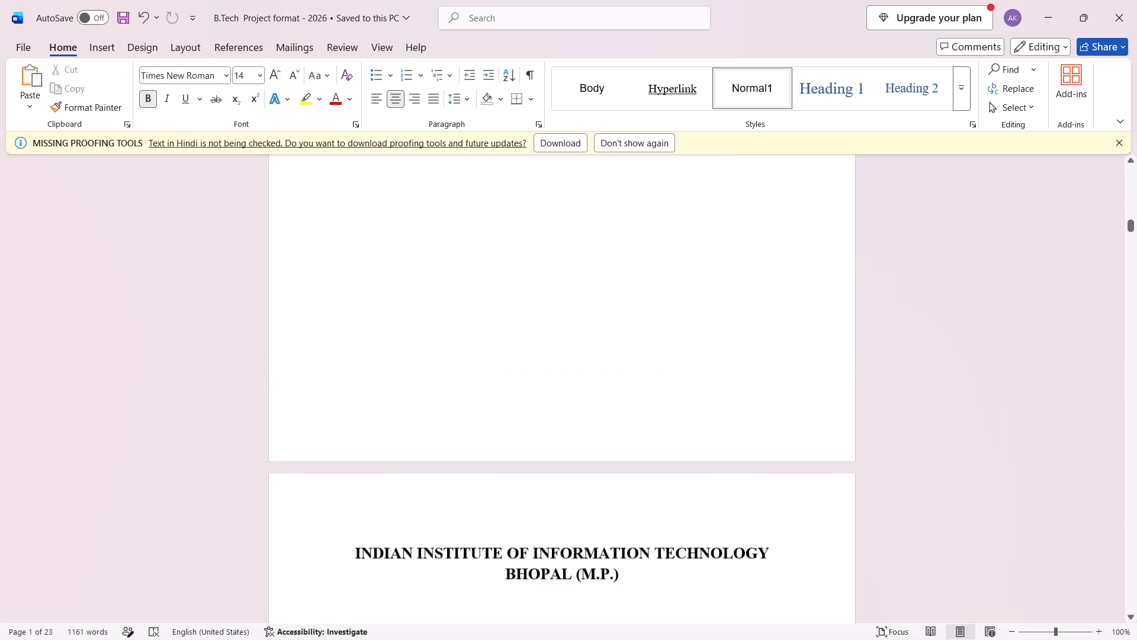
scroll(497, 440, "down", 4)
scroll(497, 440, "right", 1)
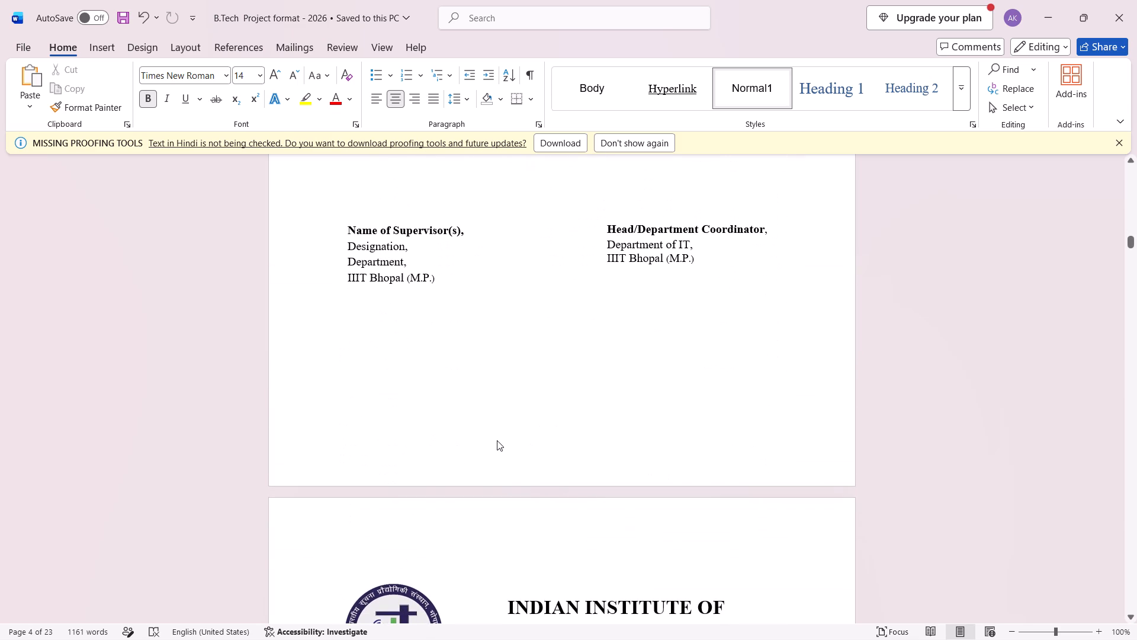
scroll(497, 440, "right", 1)
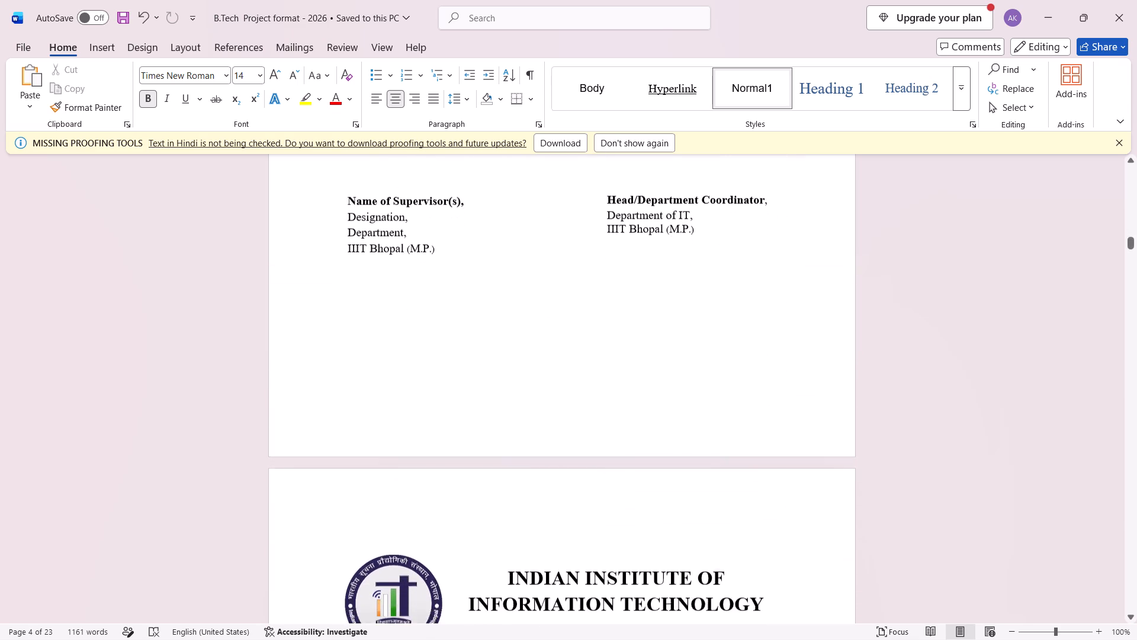
scroll(497, 440, "right", 1)
scroll(497, 440, "down", 1)
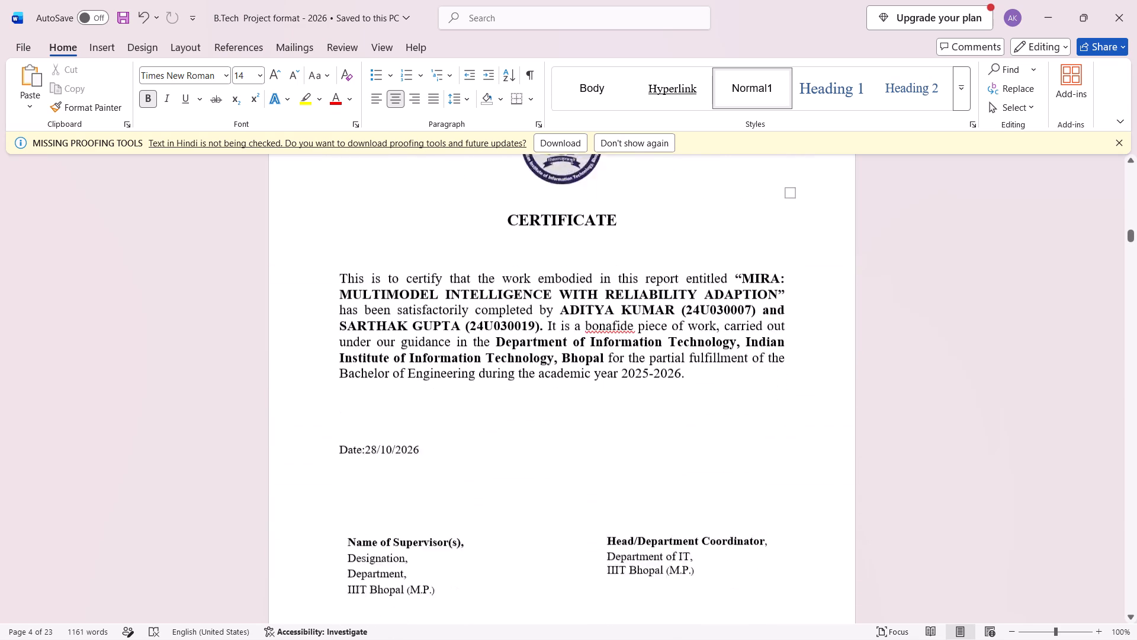
scroll(497, 440, "down", 2)
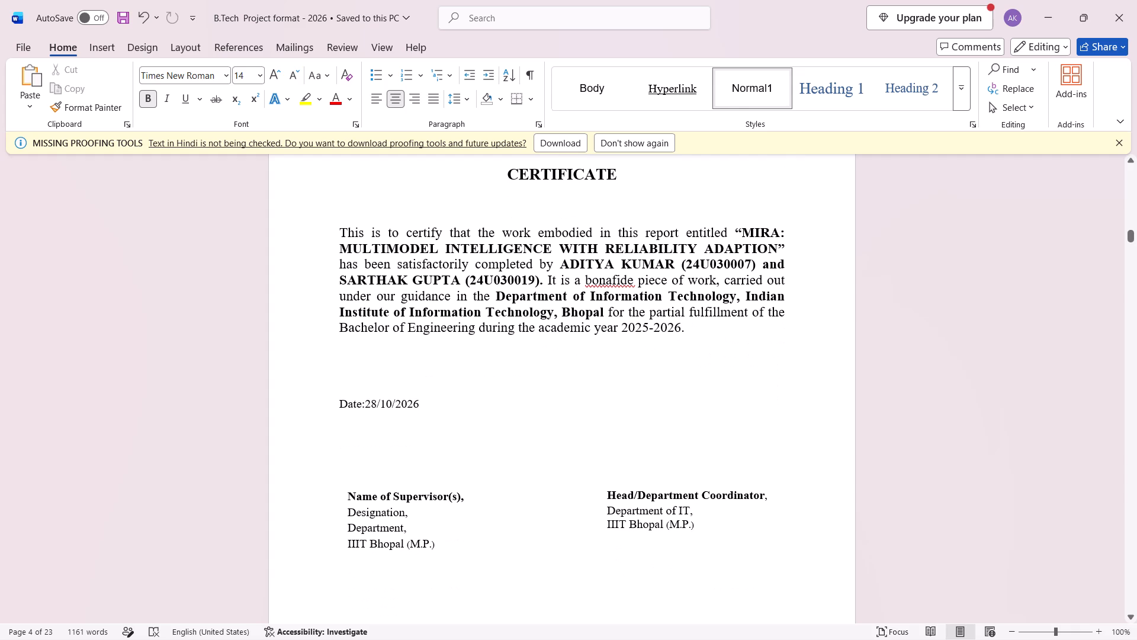
left_click(1136, 0)
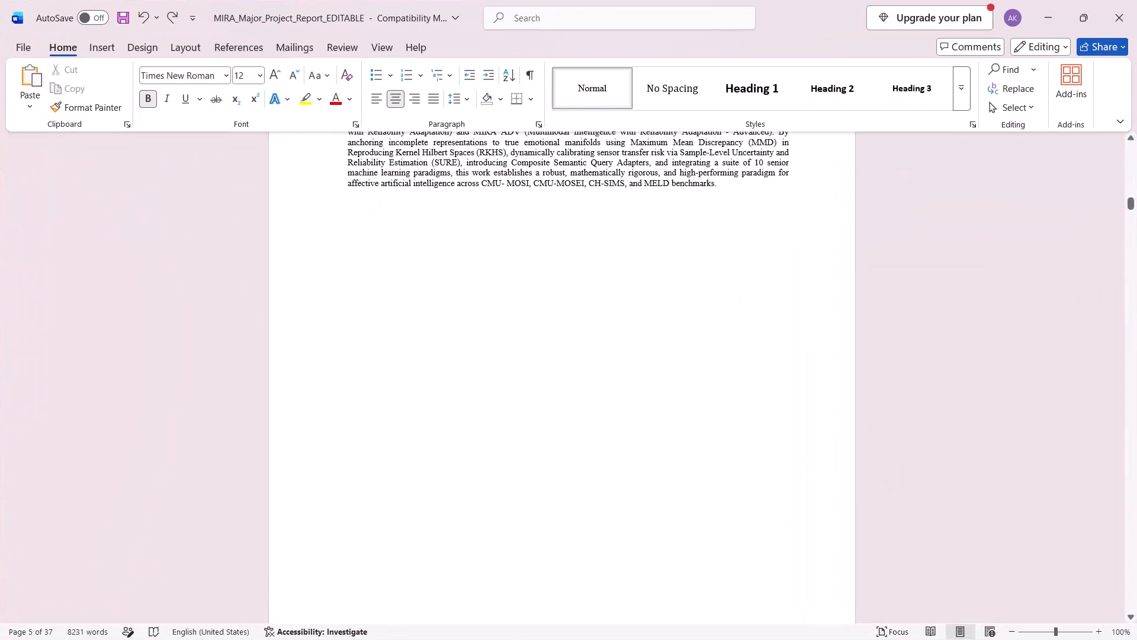
Close the MIRA_Major_Project_Report_EDITABLE document without saving its changes.
scroll(754, 306, "up", 20)
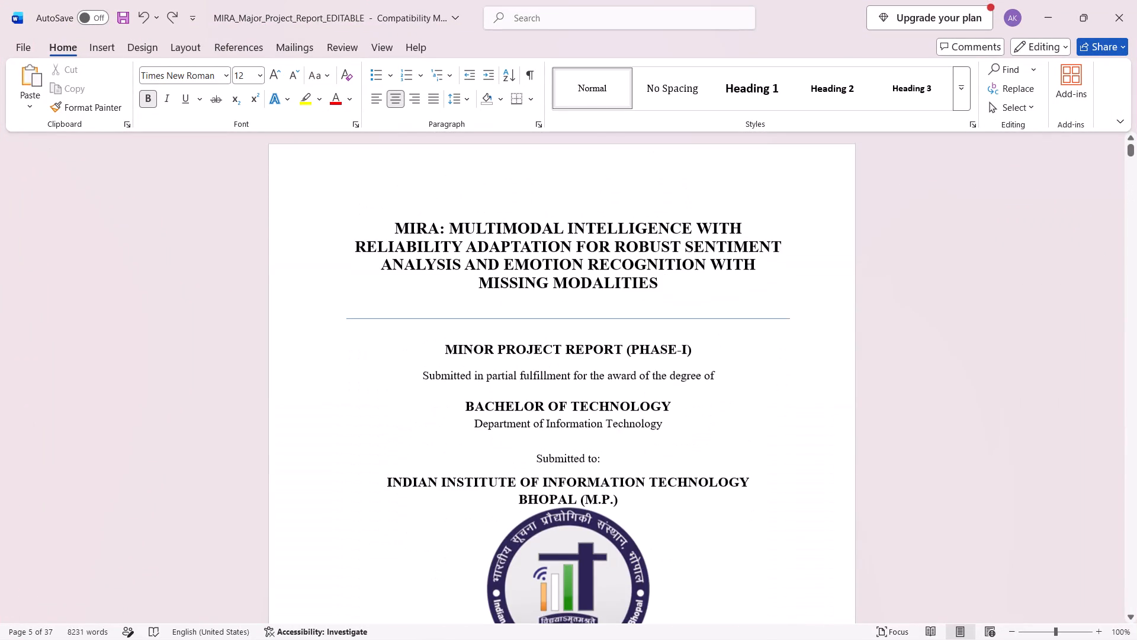
left_click(1135, 0)
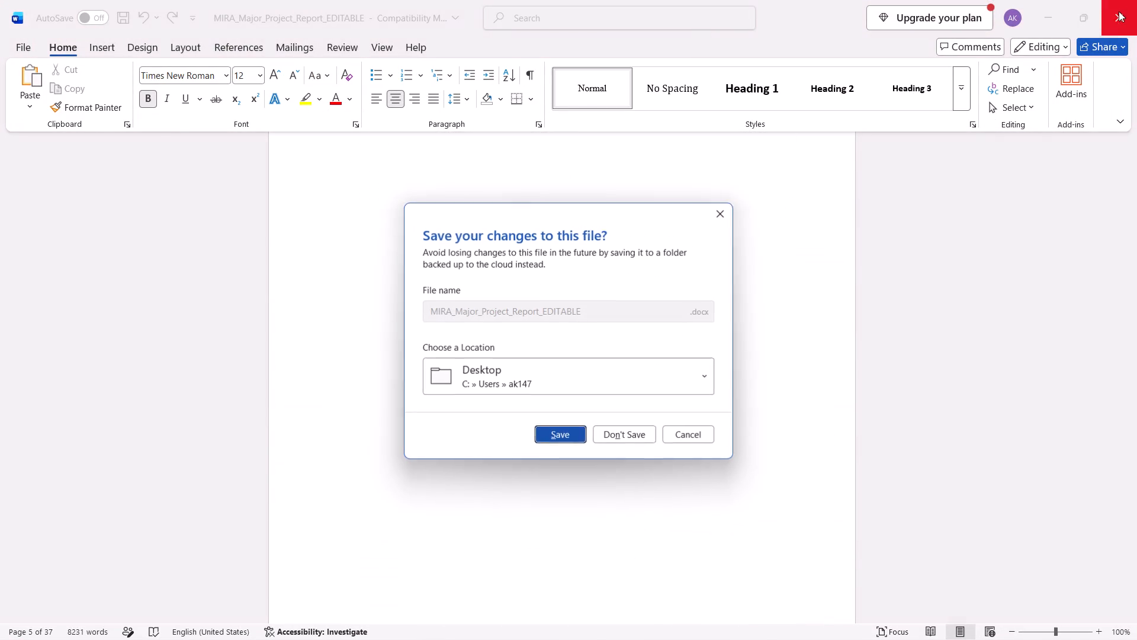
left_click(628, 436)
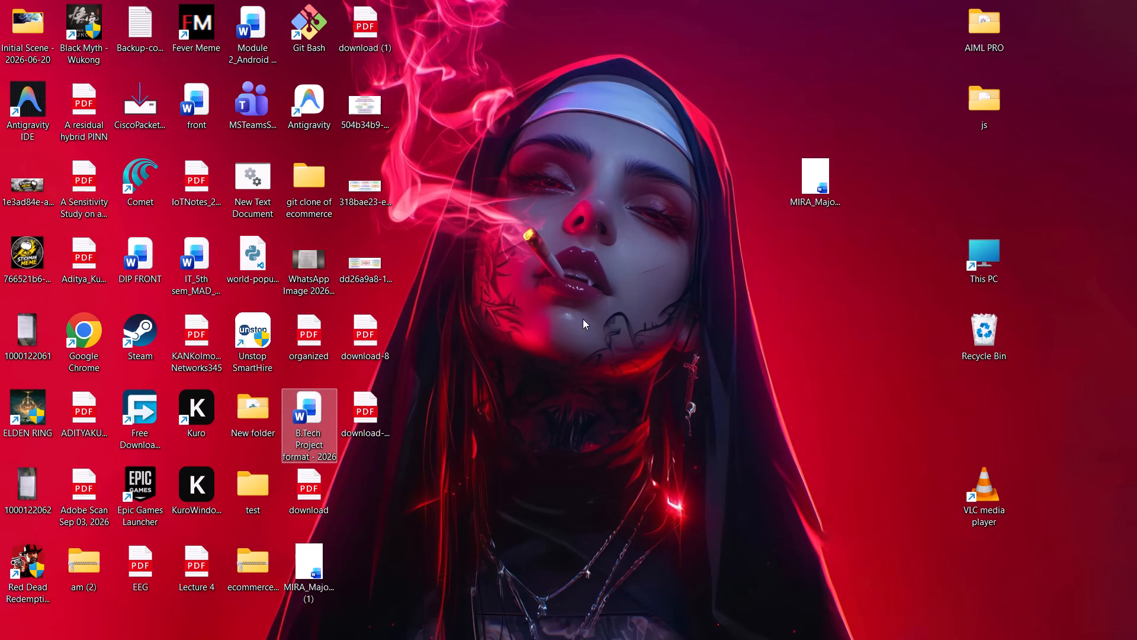
Reopen "B.Tech Project format - 2026" from the Desktop and look over its opening formatting guidelines.
double_click(310, 436)
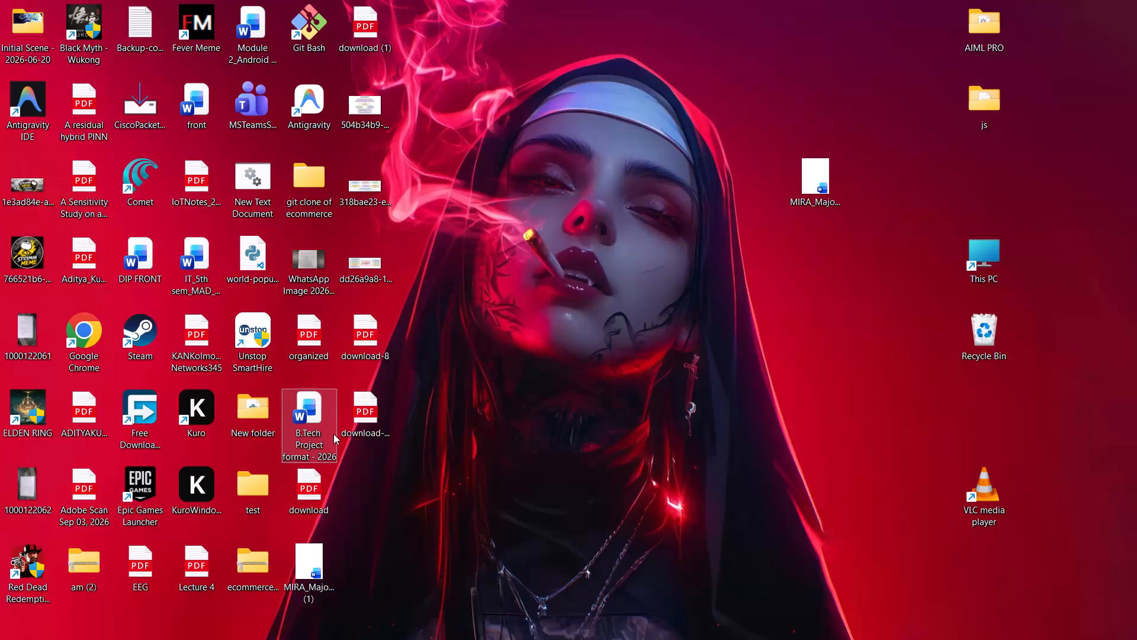
scroll(468, 462, "down", 1)
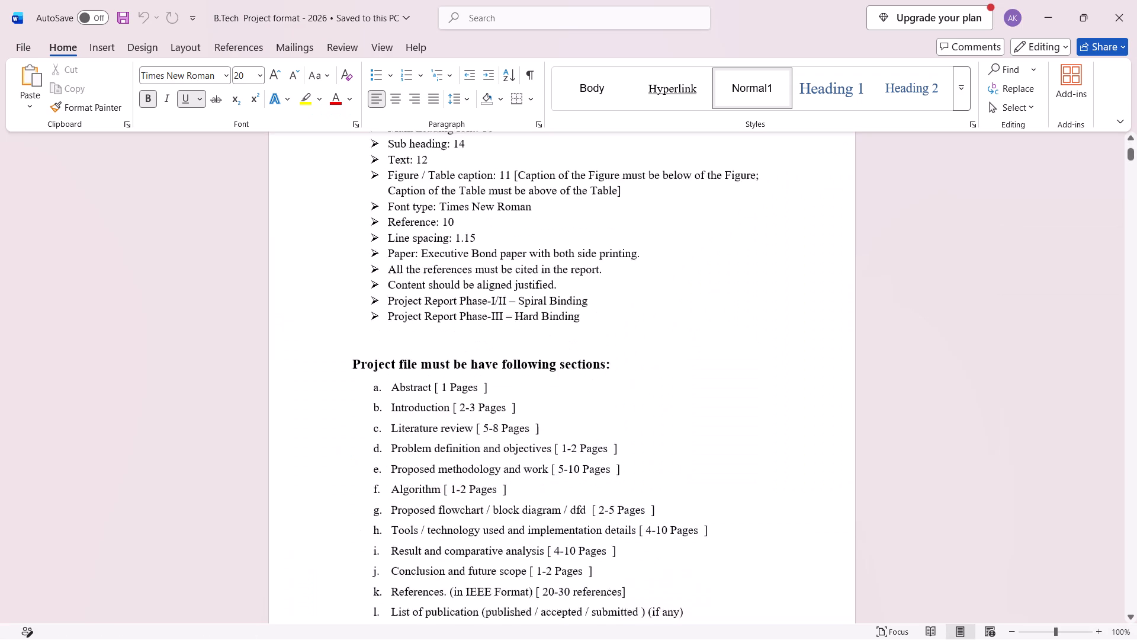
scroll(468, 462, "down", 2)
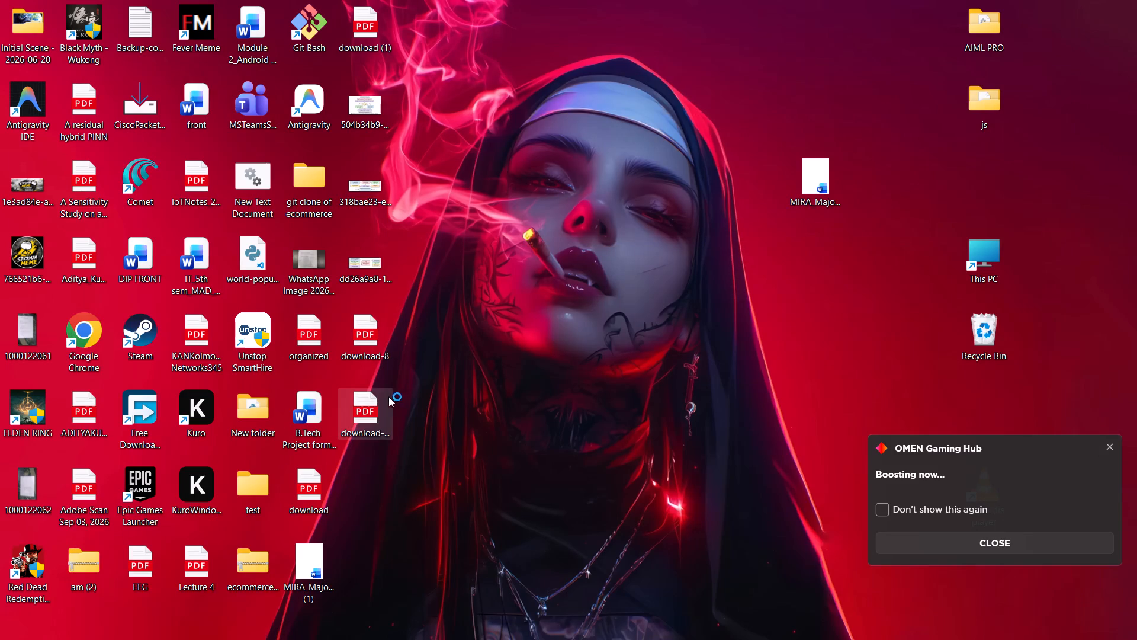
Open the Desktop file download-8.pdf.pdf, view its flowchart and DFD section, and close it.
double_click(365, 399)
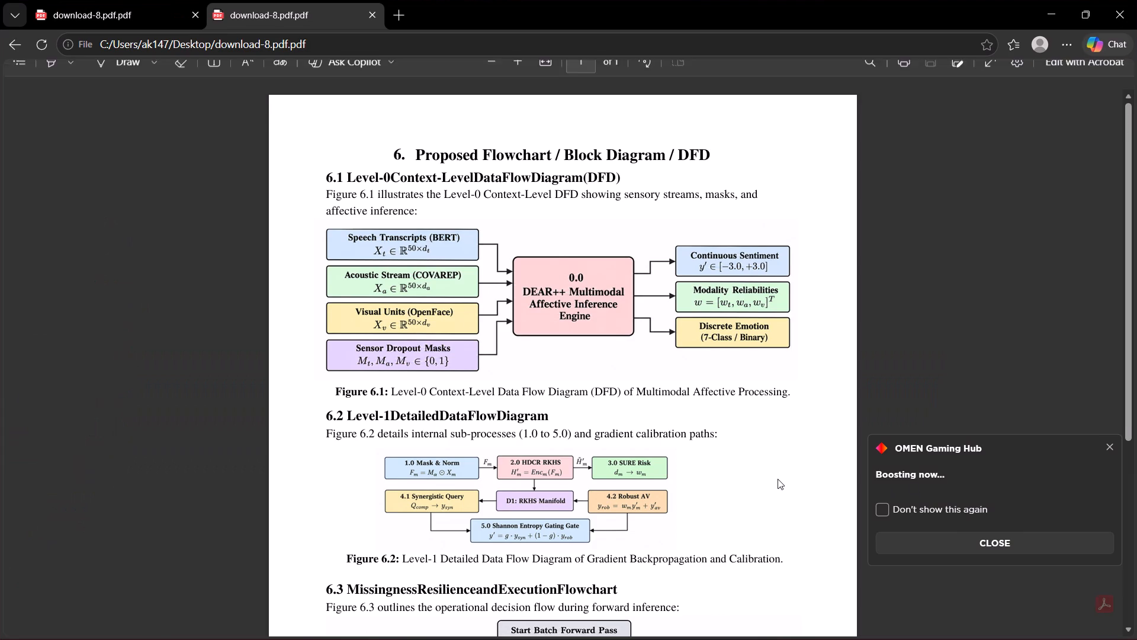
scroll(778, 479, "up", 1)
left_click(1136, 0)
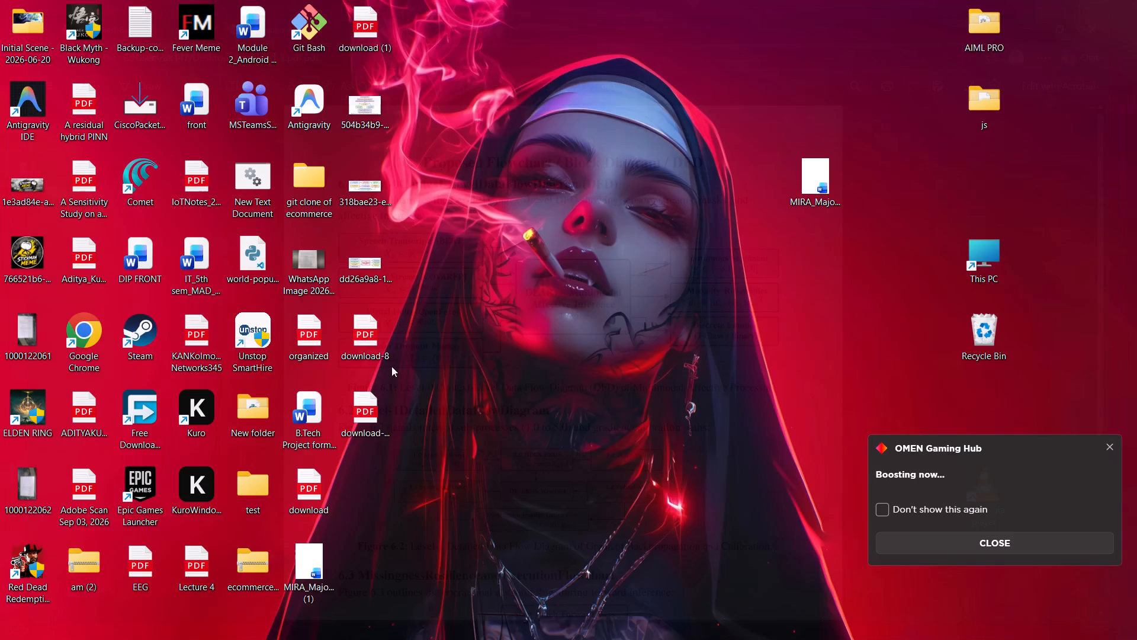
Open the "download-8" PDF from the Desktop.
double_click(356, 345)
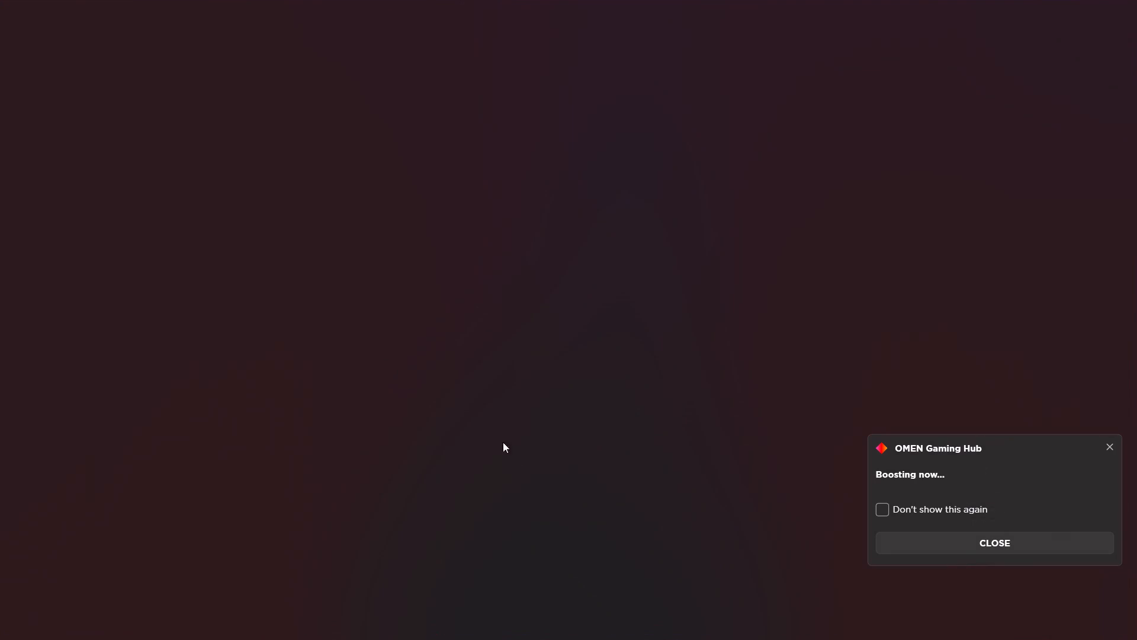
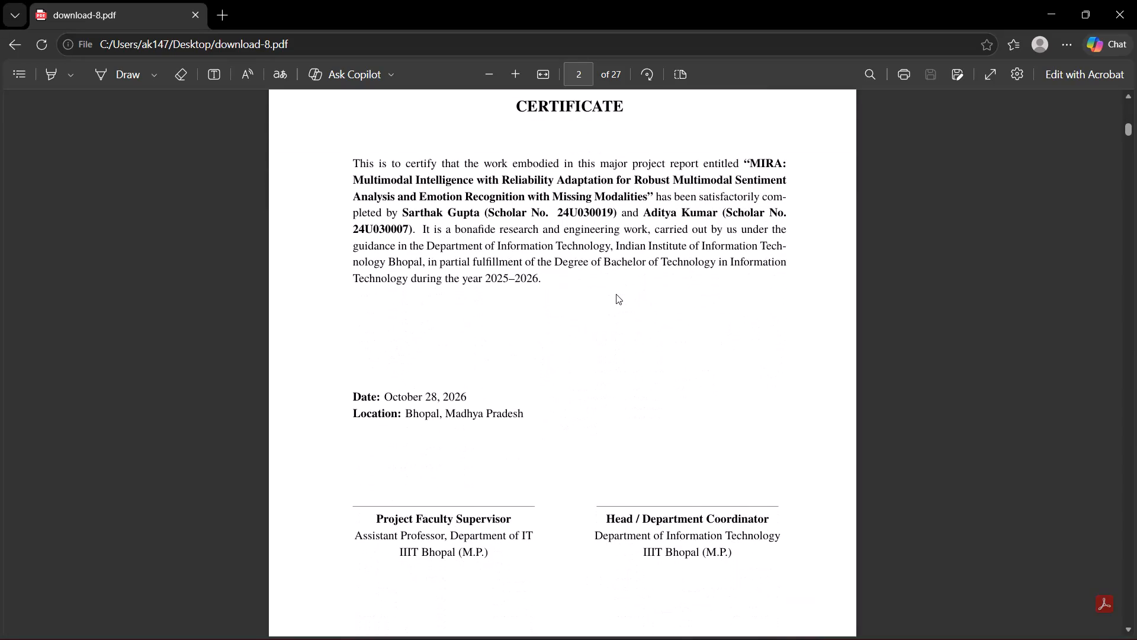
Read through the MIRA report's front matter in download-8.pdf, from the Certificate through the Declaration and Acknowledgement to Area of Work.
scroll(616, 294, "down", 3)
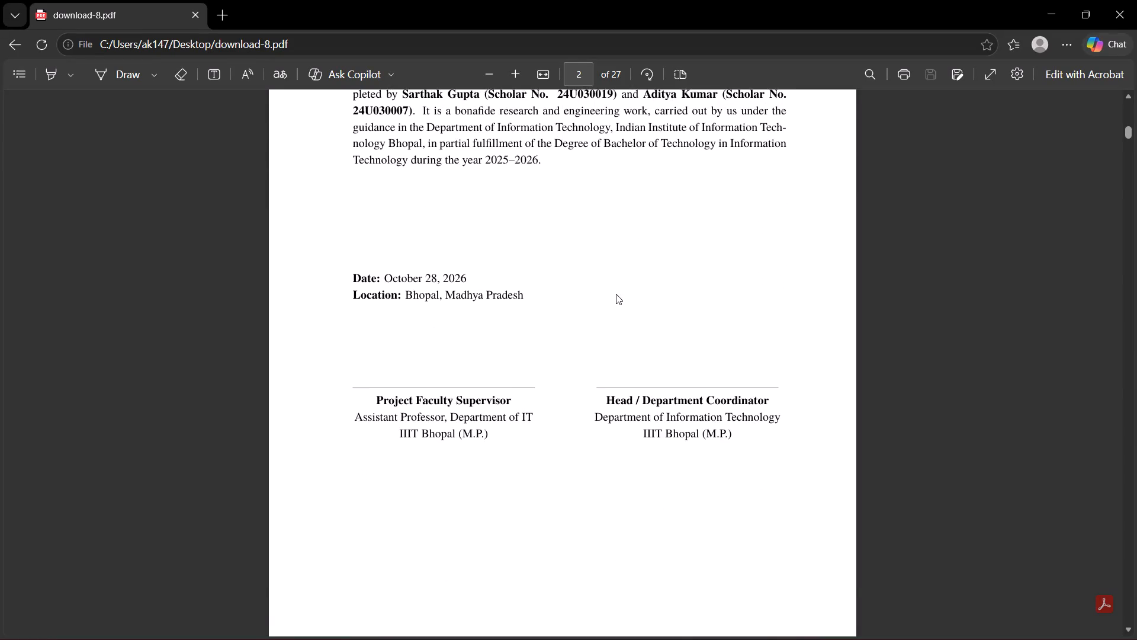
scroll(616, 294, "down", 4)
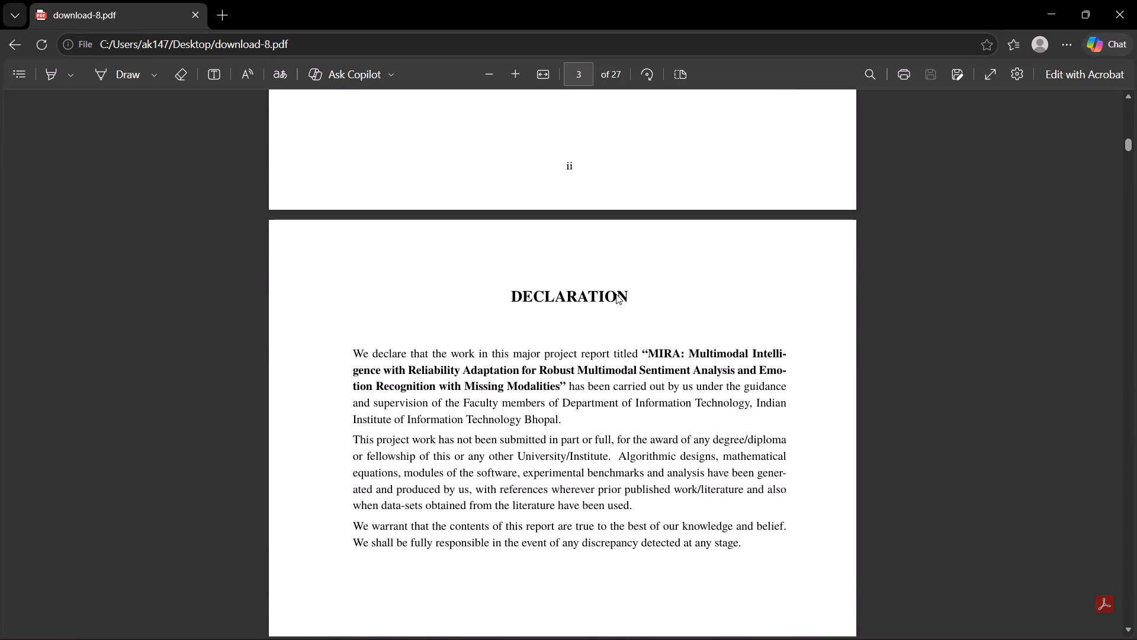
scroll(616, 294, "down", 4)
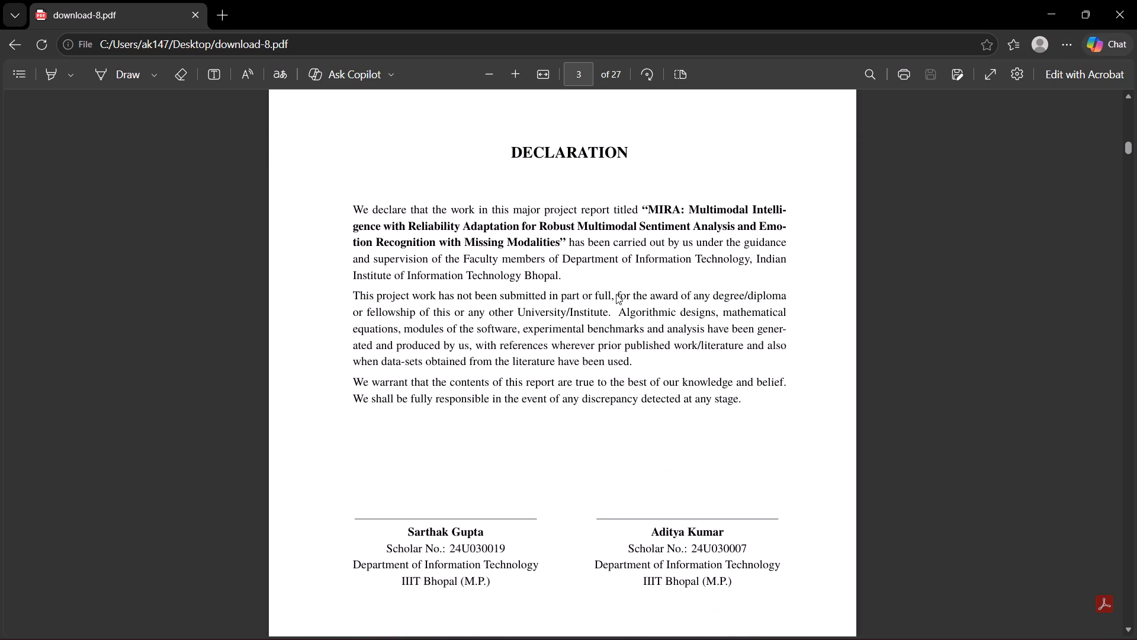
scroll(616, 294, "down", 2)
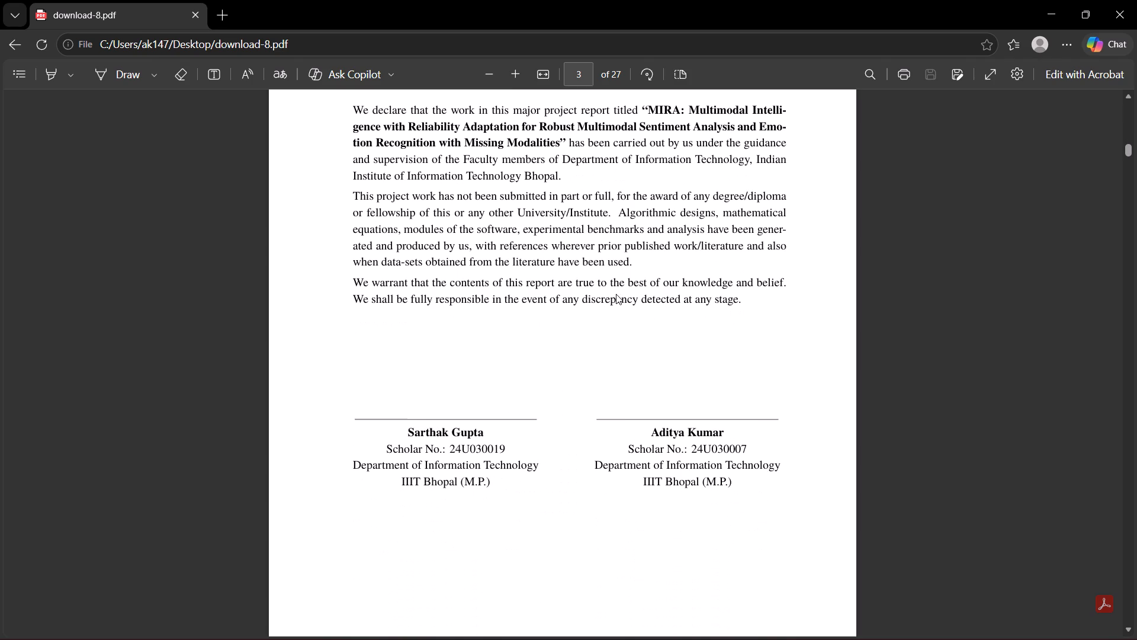
scroll(616, 294, "down", 1)
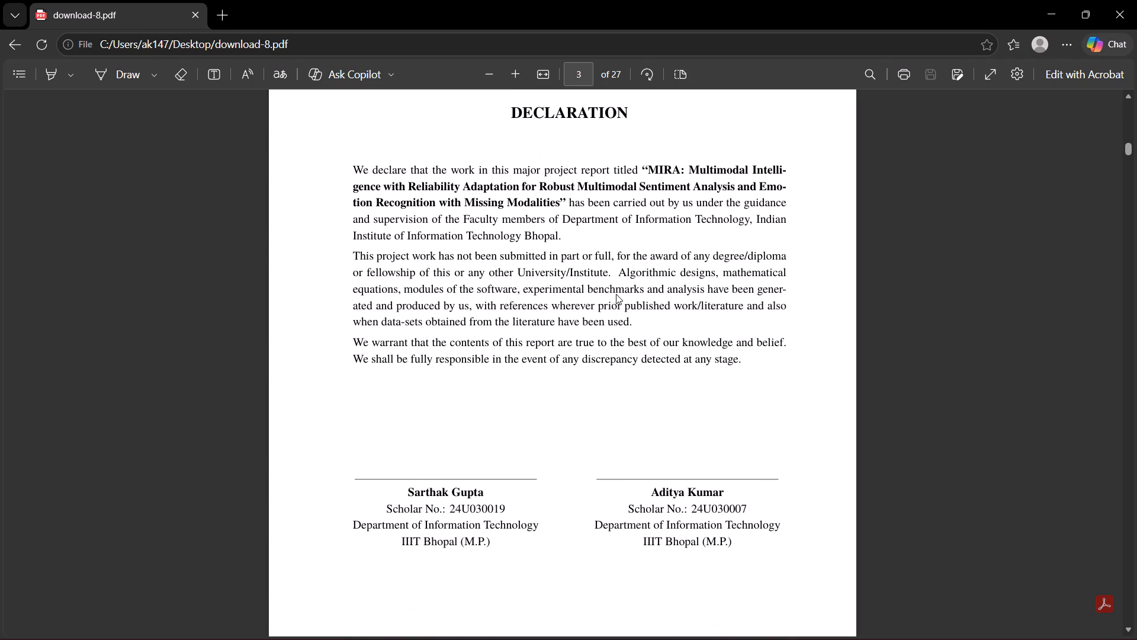
scroll(616, 294, "down", 6)
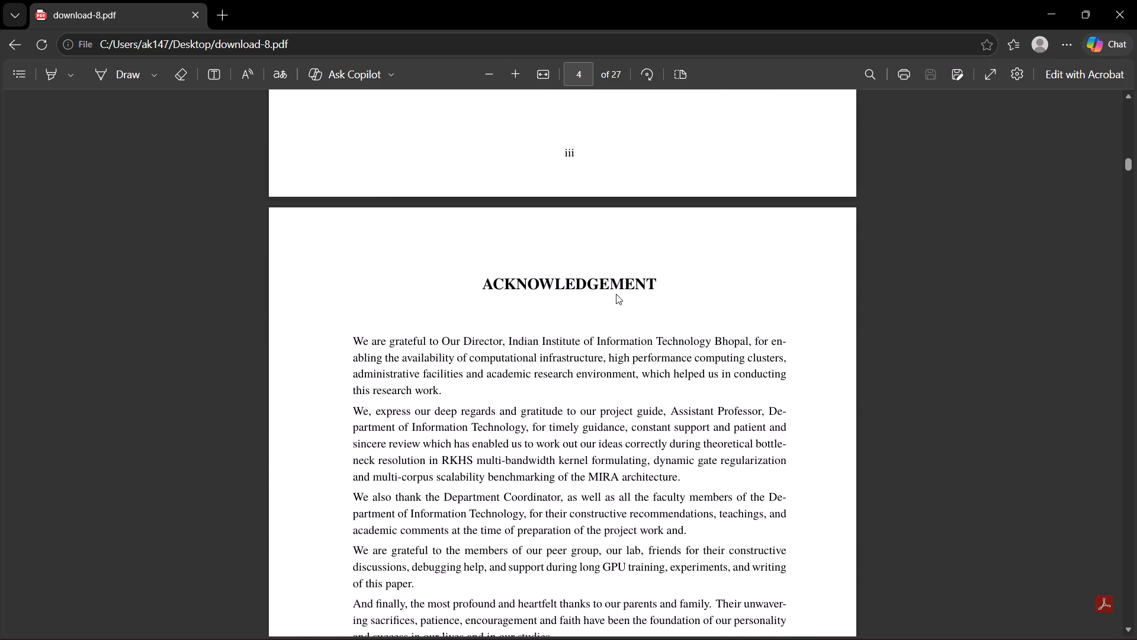
scroll(616, 294, "down", 4)
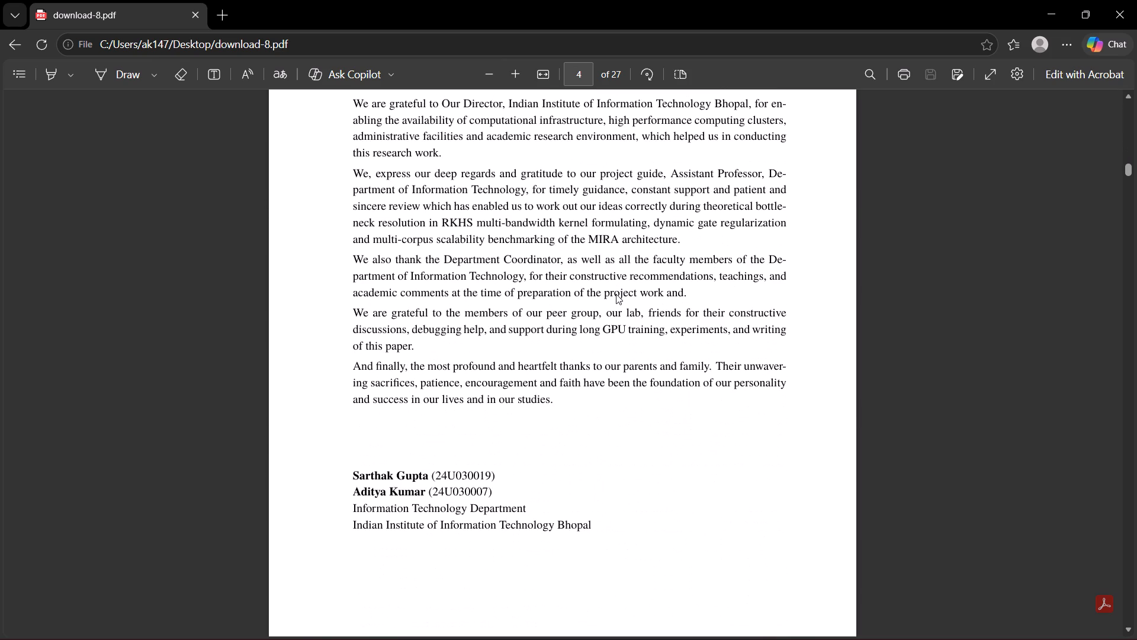
scroll(616, 294, "down", 8)
scroll(616, 294, "up", 1)
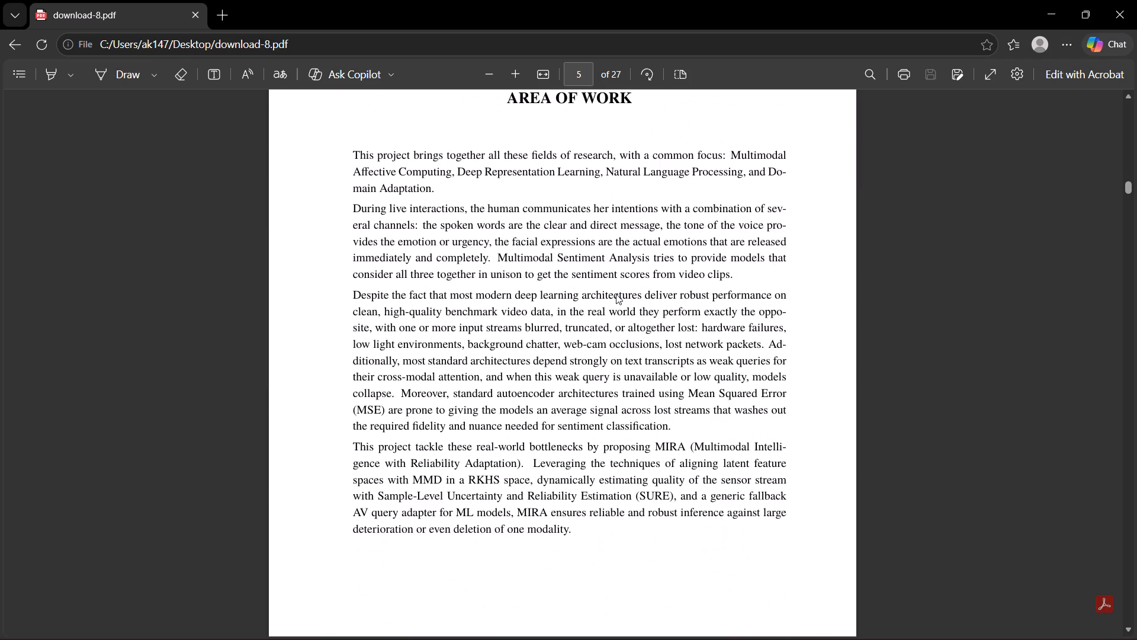
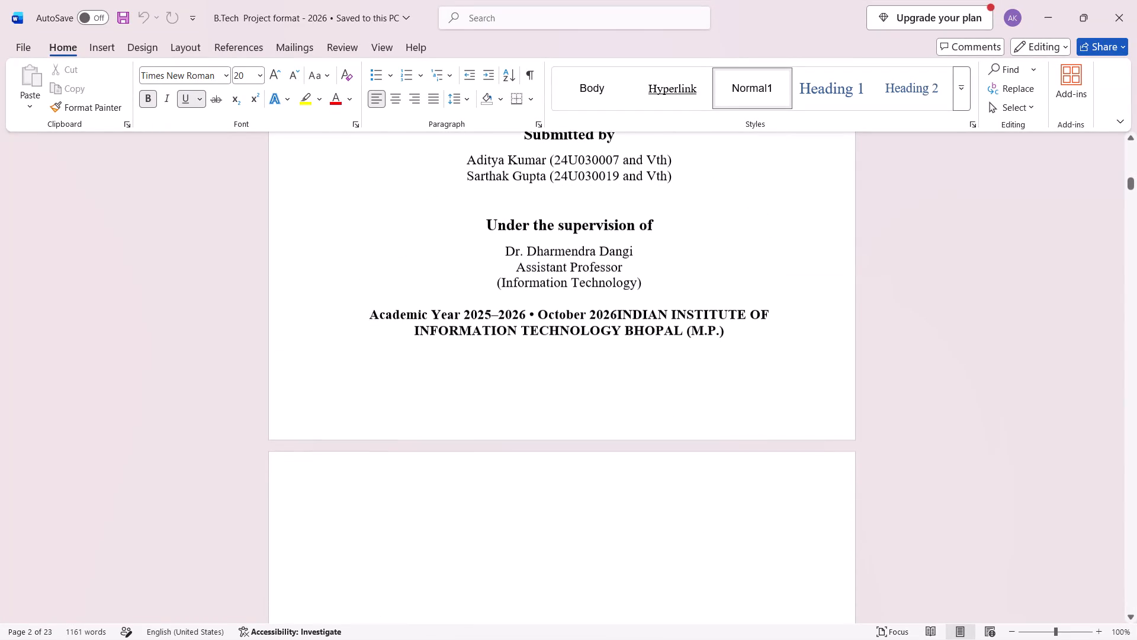
Replace the "Name of Supervisor(s)" placeholder in the certificate page's signature block with the supervisor's name, including the Dr. title.
scroll(555, 322, "down", 7)
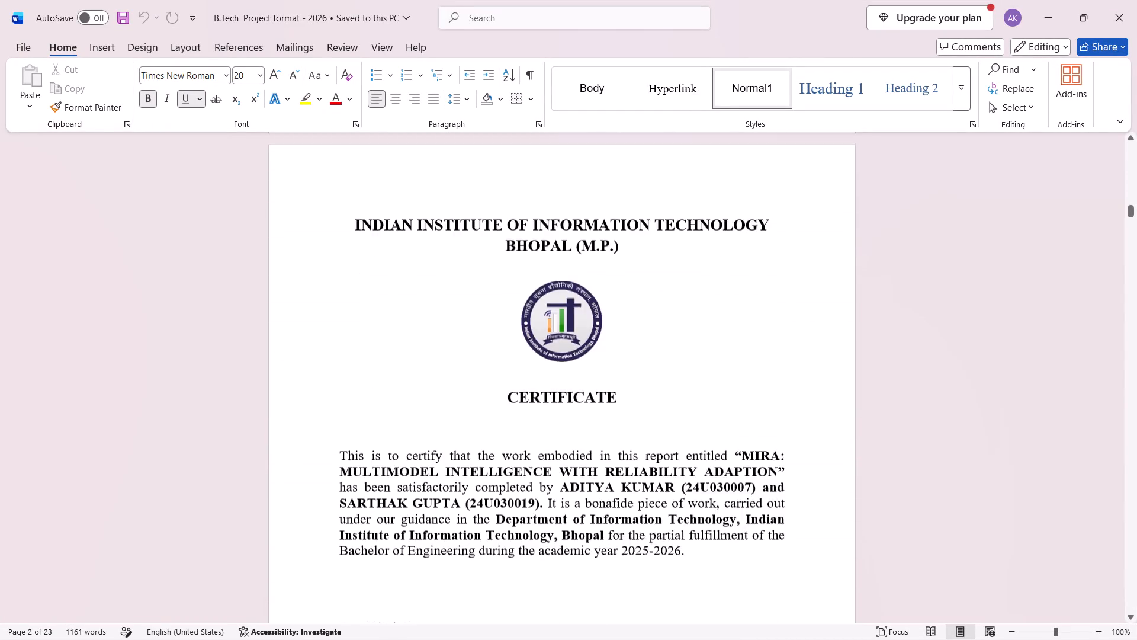
scroll(555, 322, "down", 3)
left_click(535, 344)
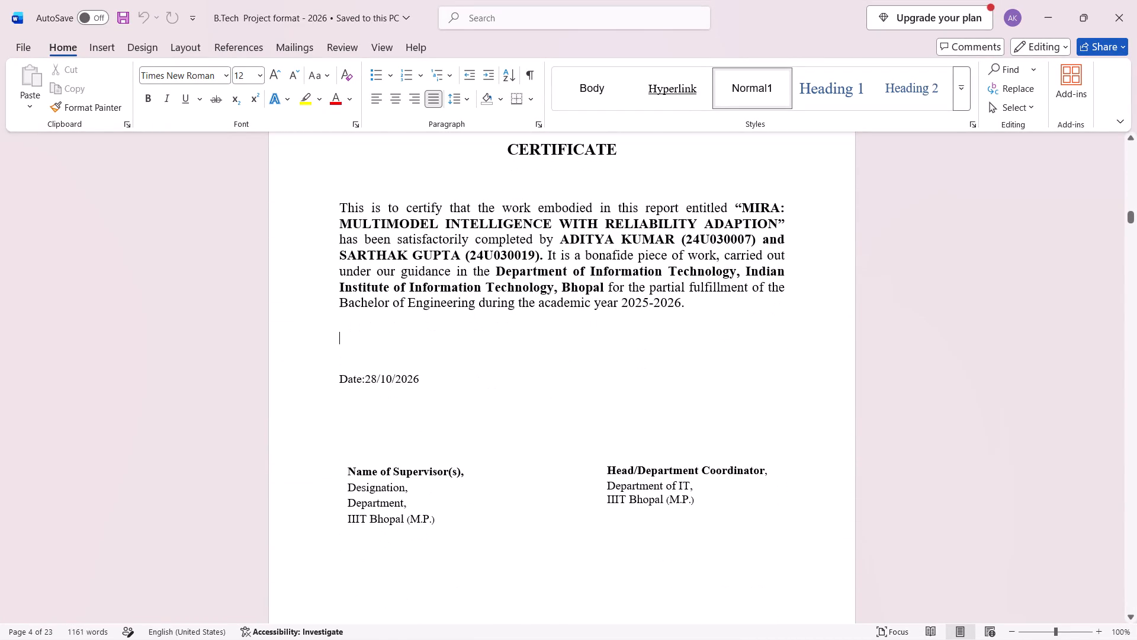
left_click(458, 471)
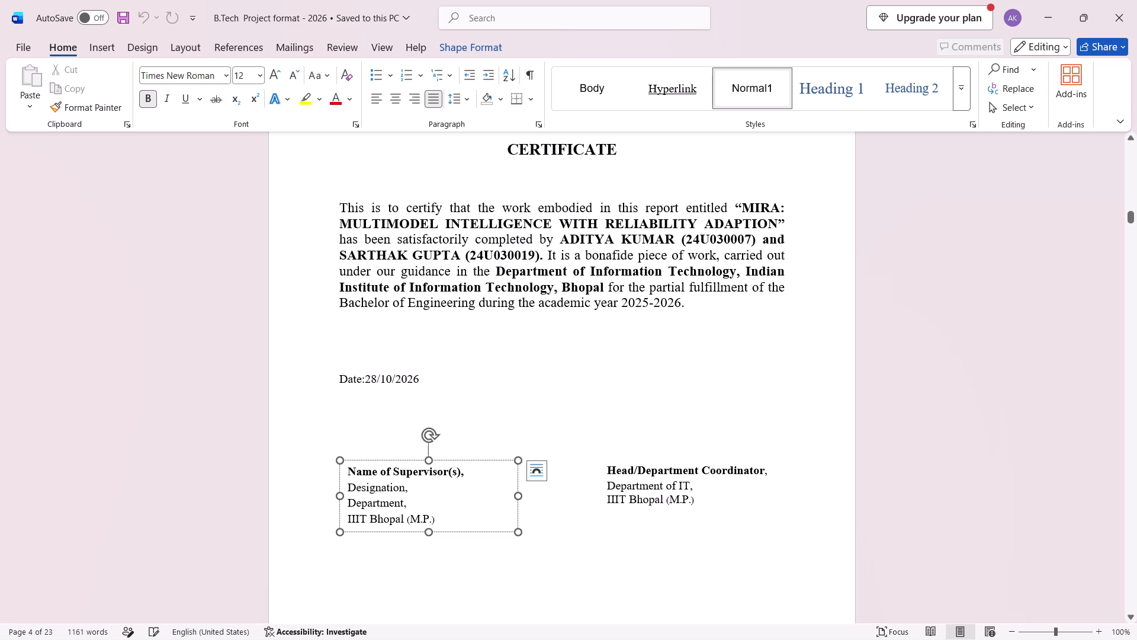
key("Right")
key("BackSpace")
key("BackSpace")
key("BackSpace")
key("BackSpace")
key("BackSpace")
key("BackSpace")
key("BackSpace")
key("BackSpace")
key("BackSpace")
key("BackSpace")
key("BackSpace")
key("BackSpace")
key("BackSpace")
key("BackSpace")
key("BackSpace")
key("BackSpace")
key("BackSpace")
key("BackSpace")
key("BackSpace")
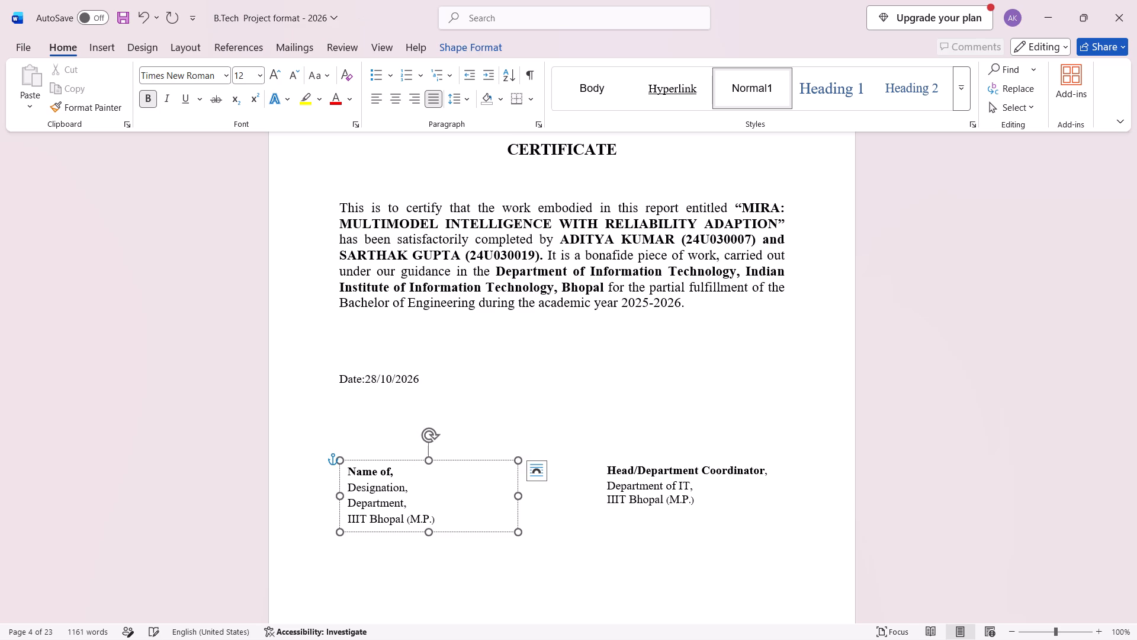
key("BackSpace")
key("BackSpace")
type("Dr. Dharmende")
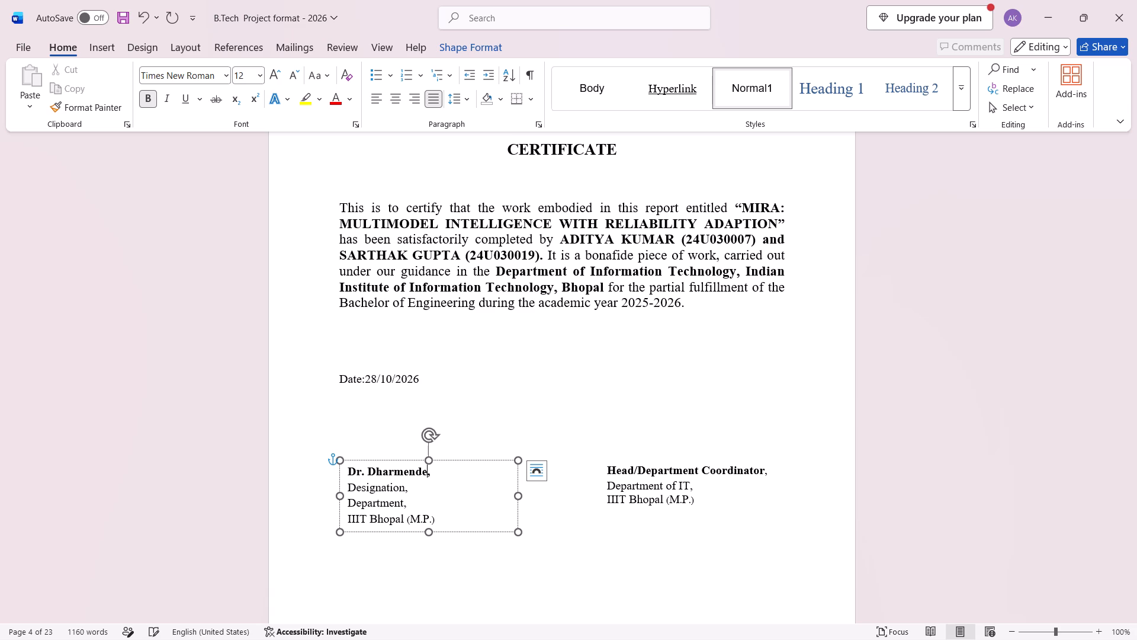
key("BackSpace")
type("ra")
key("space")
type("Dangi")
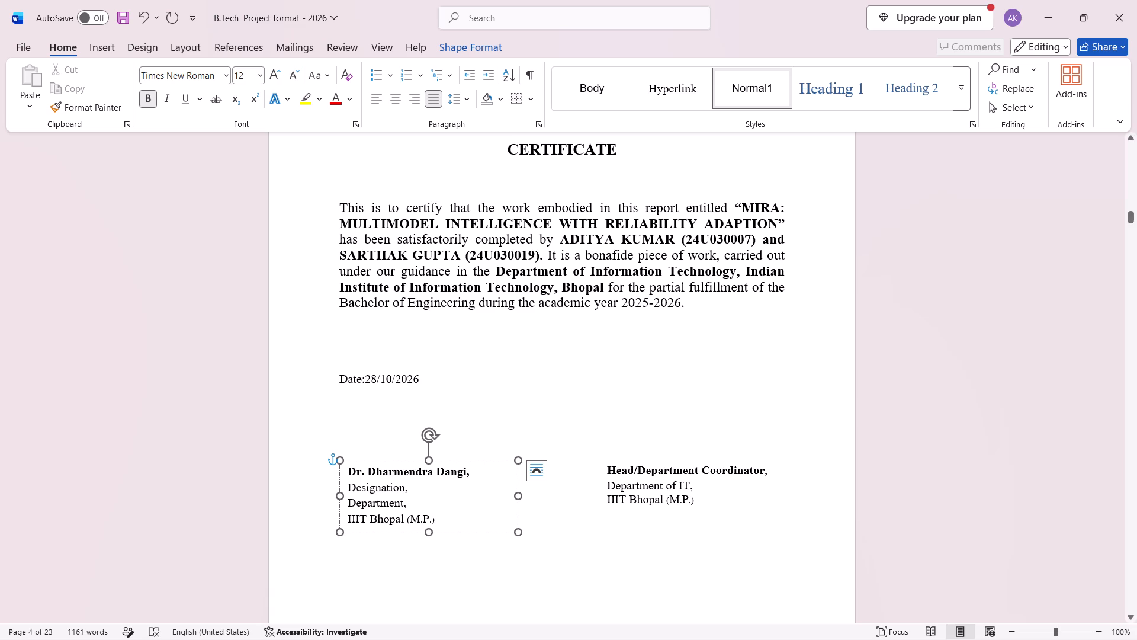
Replace the "Designation" placeholder in the certificate's supervisor signature block with "Assistant Professor", keeping the trailing comma.
left_click(410, 488)
key("Left")
key("Left")
key("BackSpace")
key("BackSpace")
key("BackSpace")
key("BackSpace")
key("BackSpace")
key("BackSpace")
key("BackSpace")
key("BackSpace")
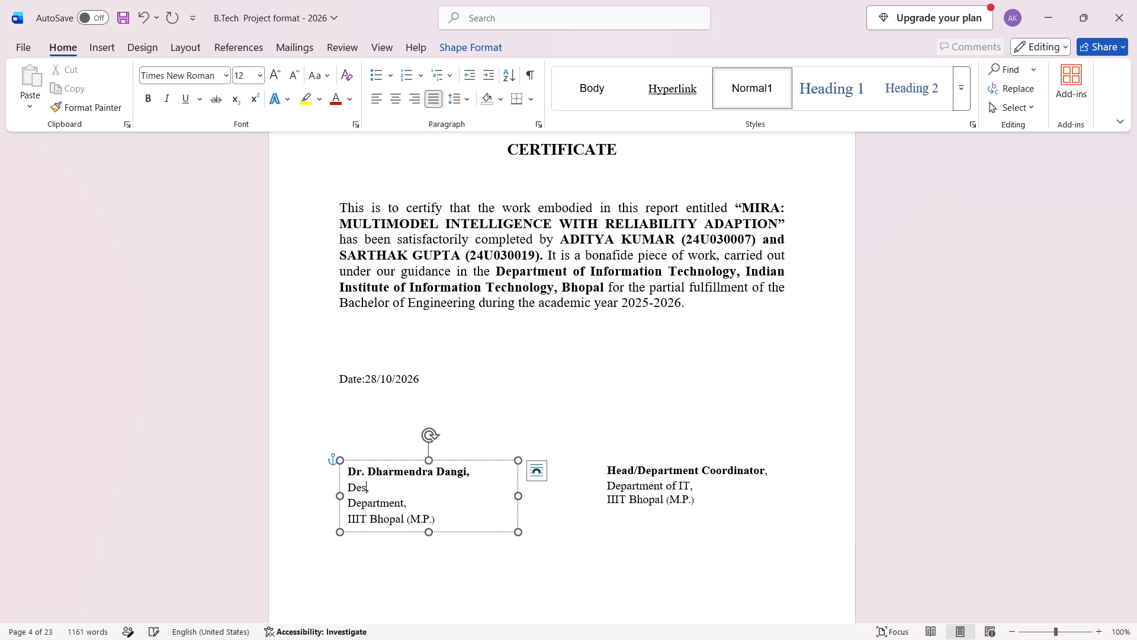
key("BackSpace")
key("BackSpace")
key("BackSpace")
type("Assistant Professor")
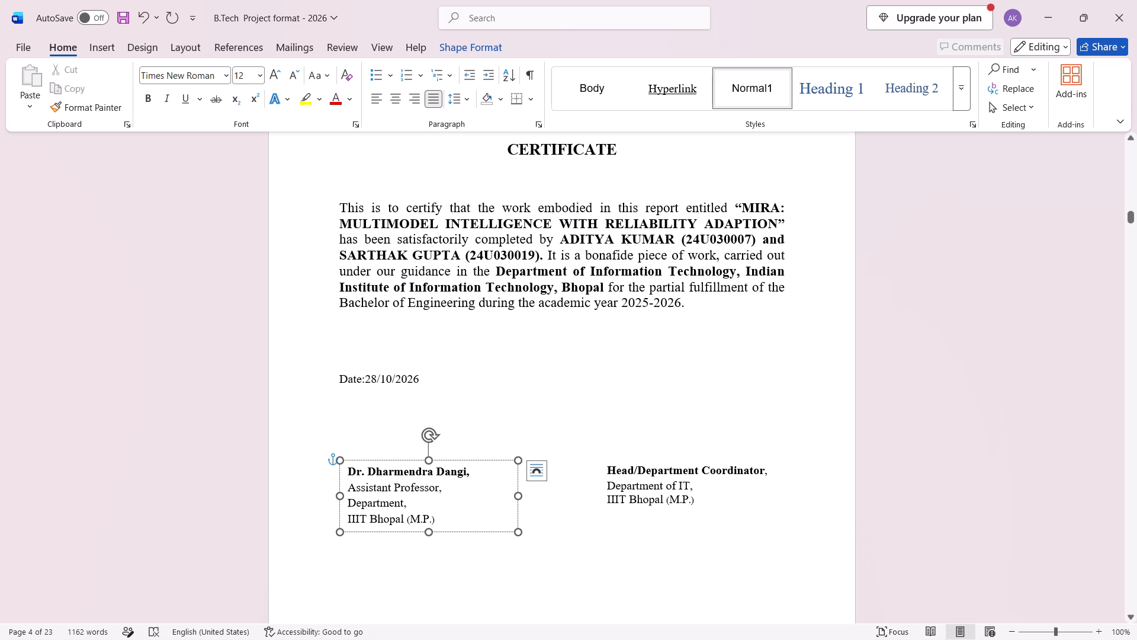
Replace the "Department" placeholder in the certificate's supervisor signature block with "Information Technology", keeping the trailing comma.
left_click(400, 504)
key("Right")
key("BackSpace")
key("BackSpace")
key("BackSpace")
key("BackSpace")
key("BackSpace")
key("BackSpace")
key("BackSpace")
key("BackSpace")
key("BackSpace")
key("BackSpace")
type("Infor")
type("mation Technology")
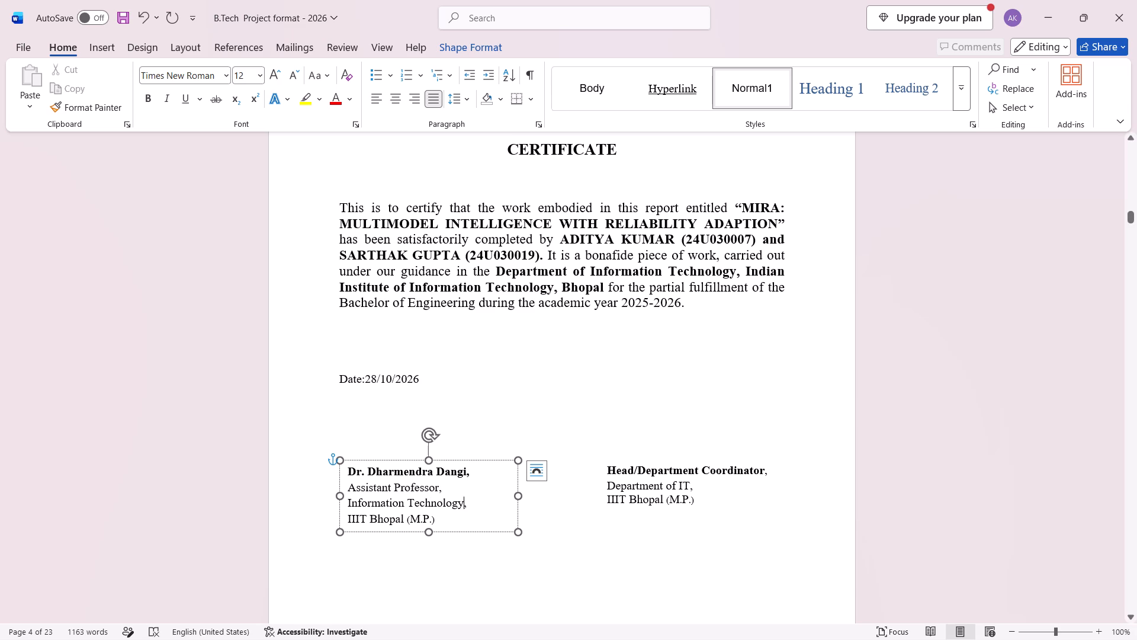
left_click(716, 493)
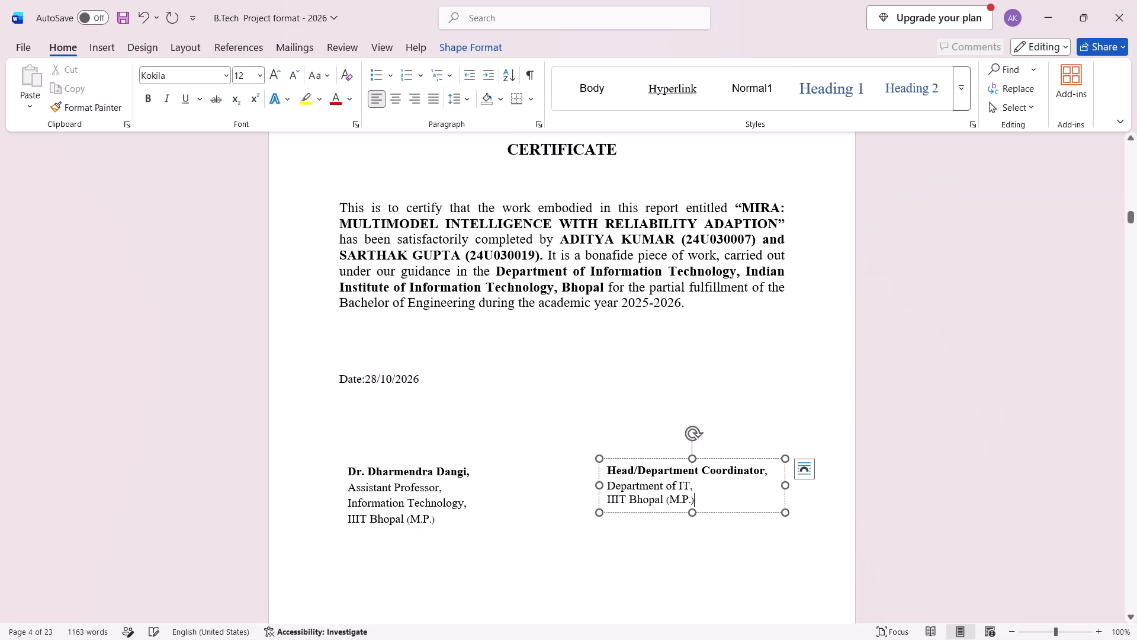
left_click(705, 543)
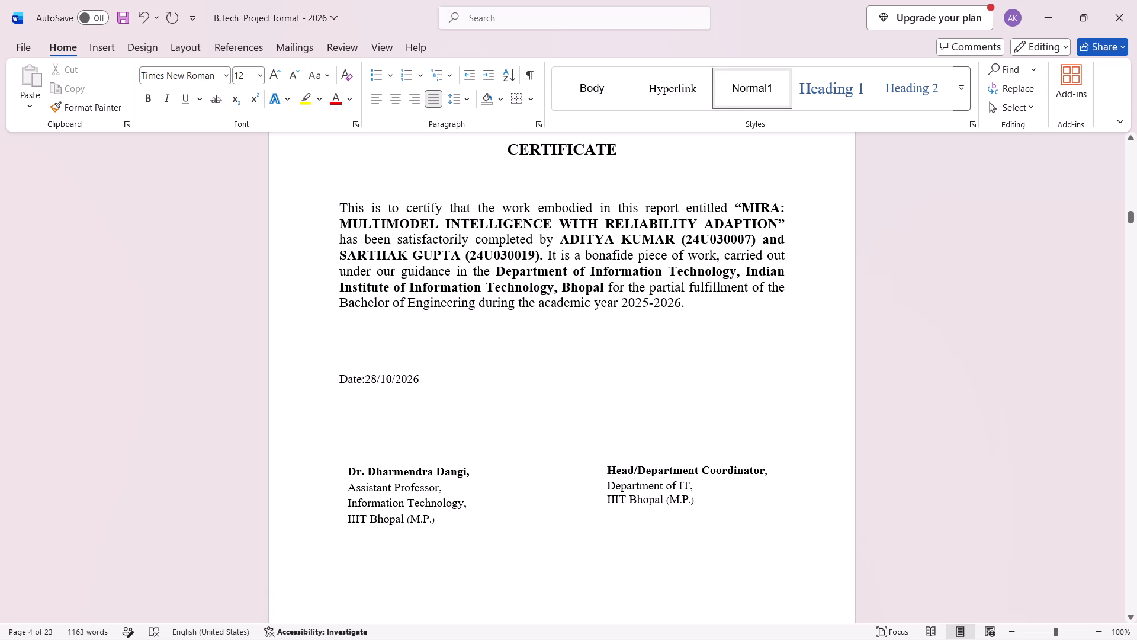
Review the Certificate, Declaration and Acknowledgement pages of the B.Tech project format document.
scroll(501, 527, "down", 1)
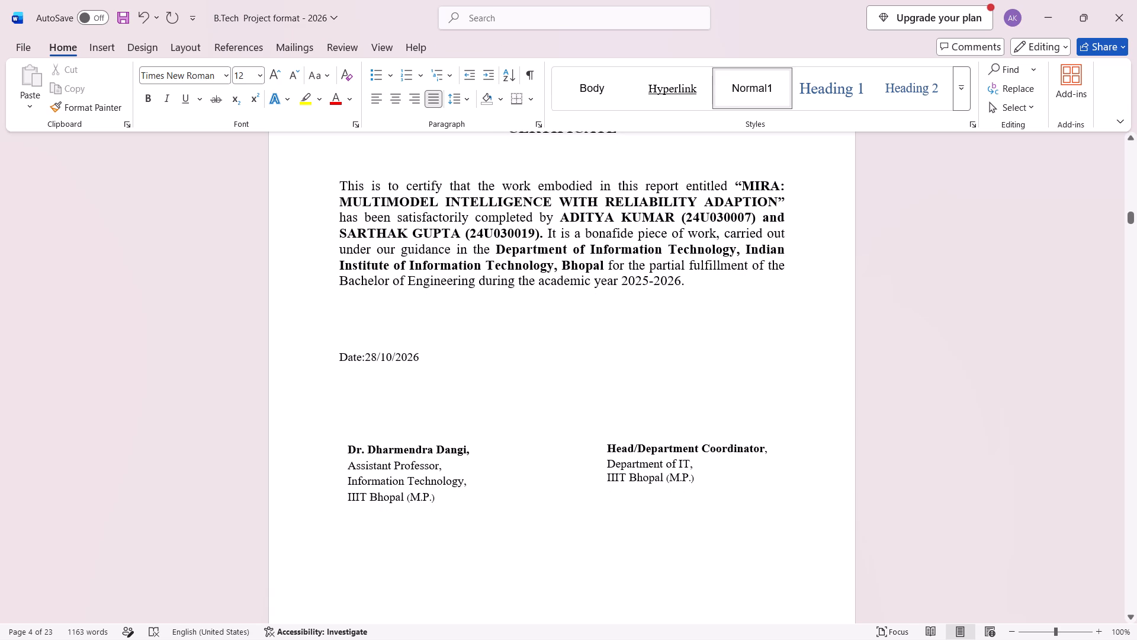
scroll(501, 527, "down", 1)
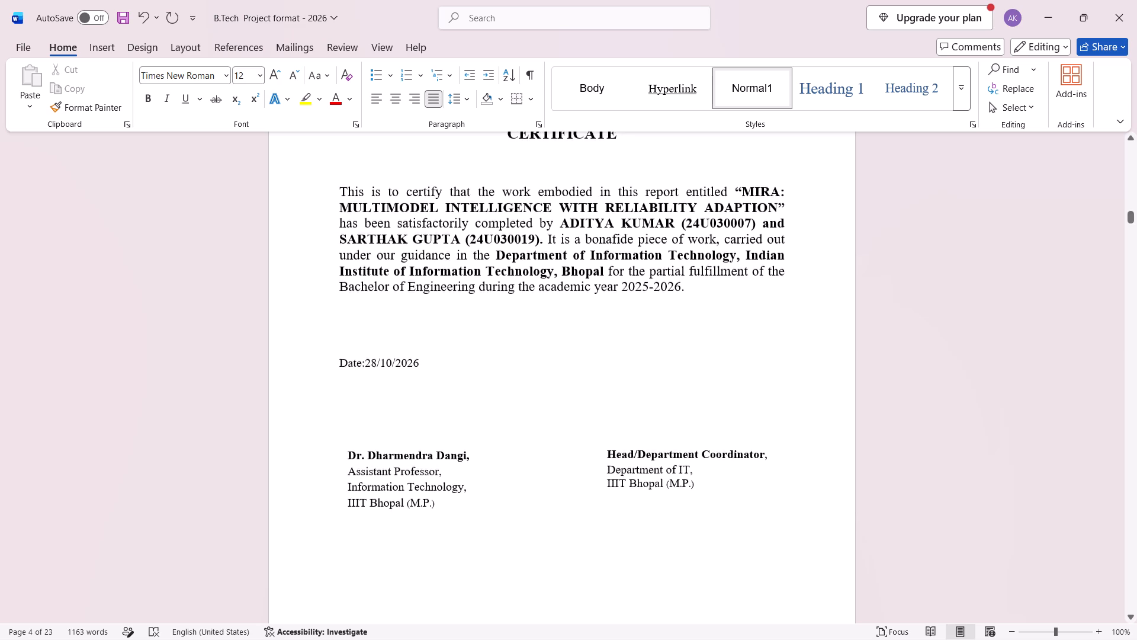
scroll(501, 527, "down", 2)
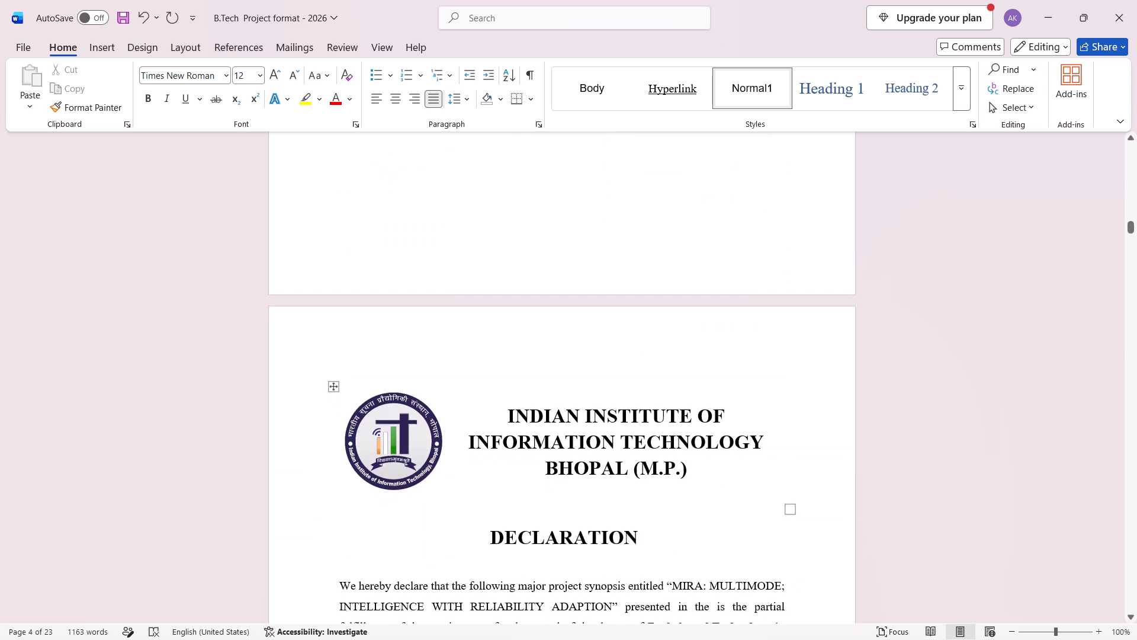
scroll(501, 527, "down", 1)
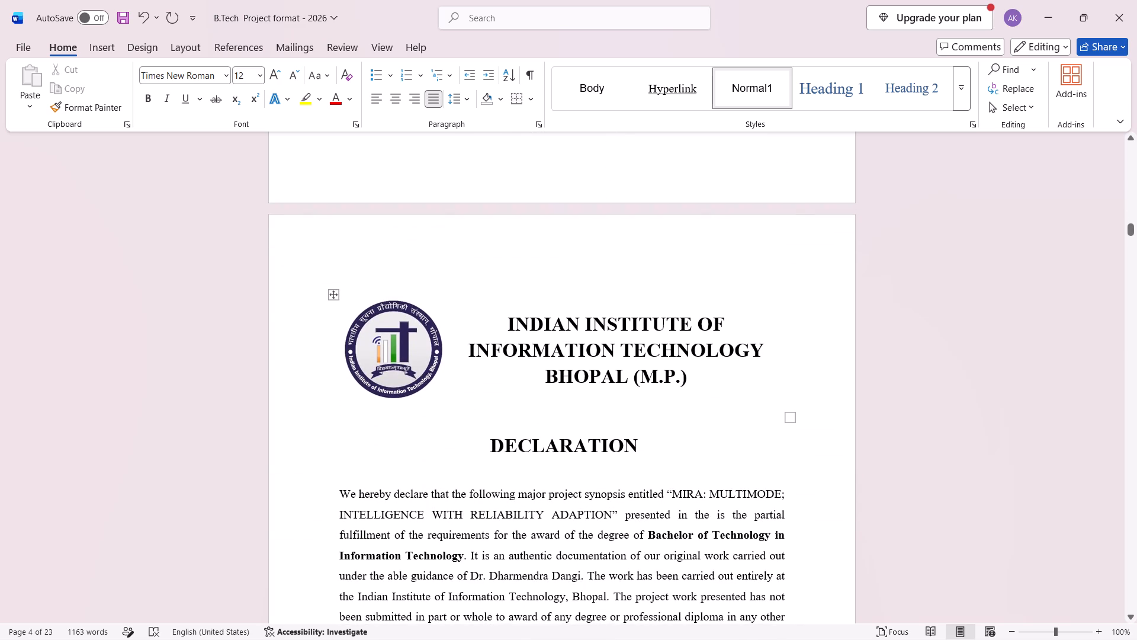
scroll(501, 527, "down", 2)
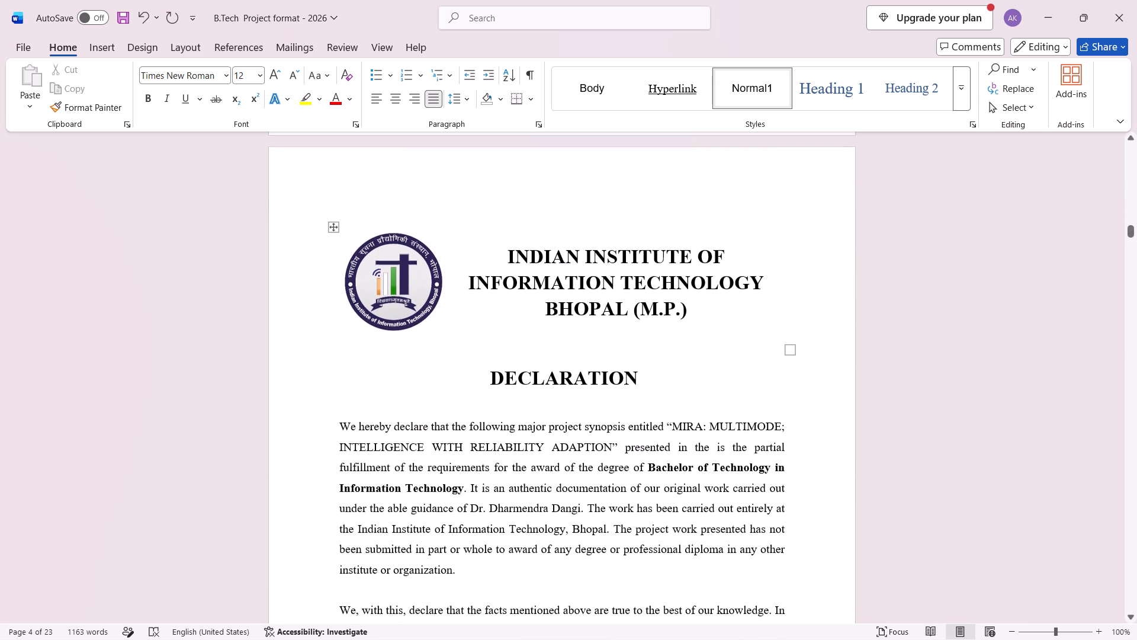
scroll(469, 529, "down", 1)
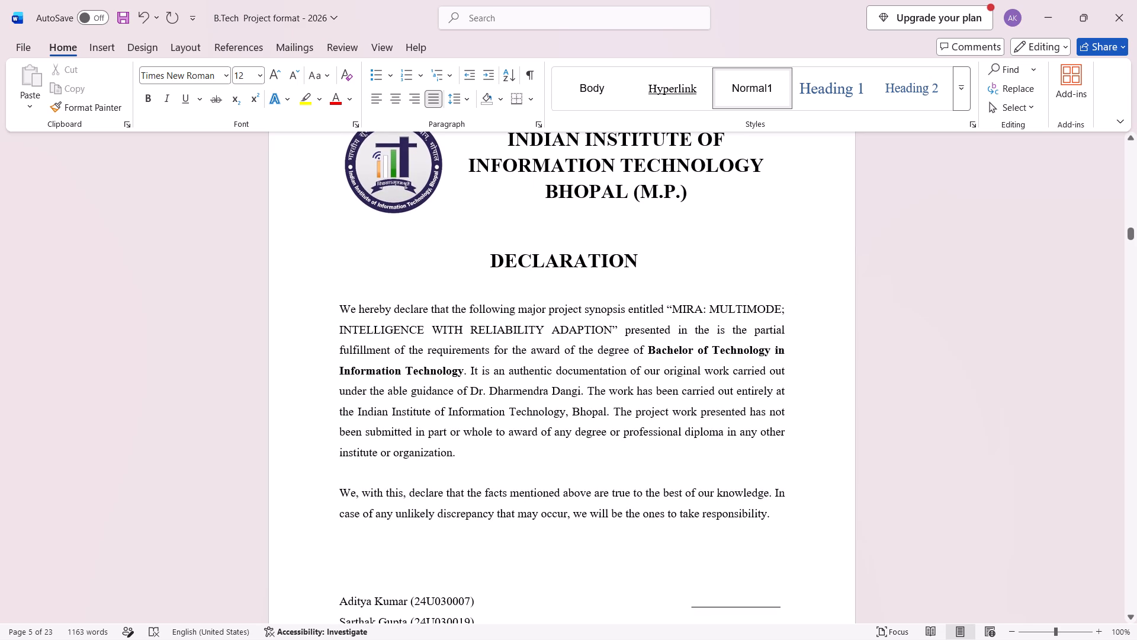
scroll(583, 423, "down", 2)
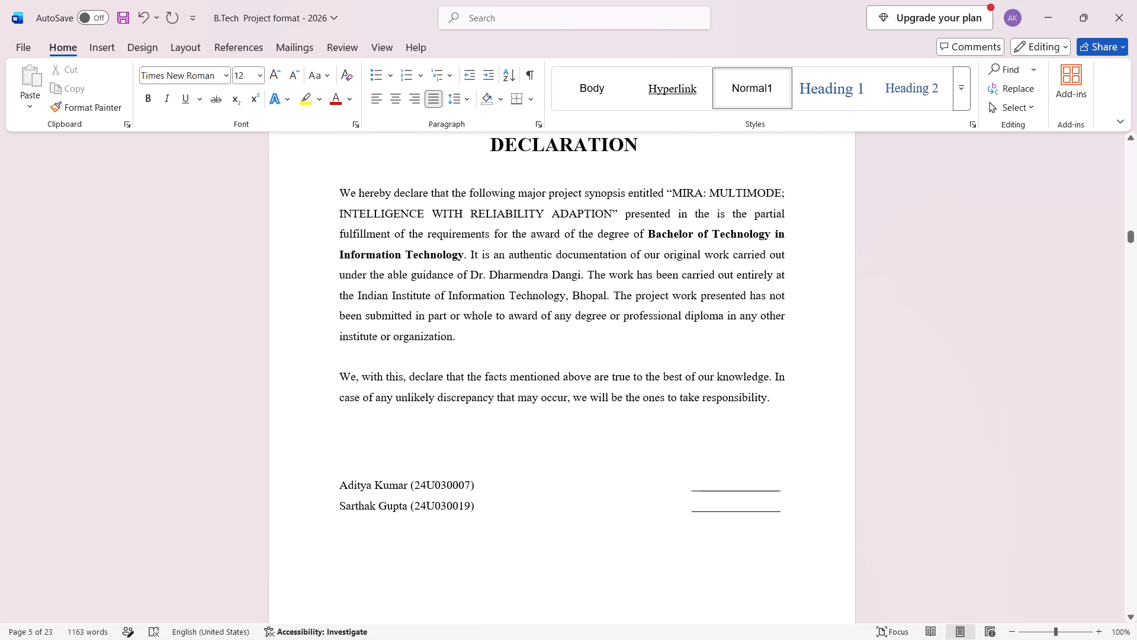
scroll(583, 423, "down", 2)
scroll(583, 423, "up", 1)
scroll(583, 423, "down", 2)
scroll(583, 423, "up", 2)
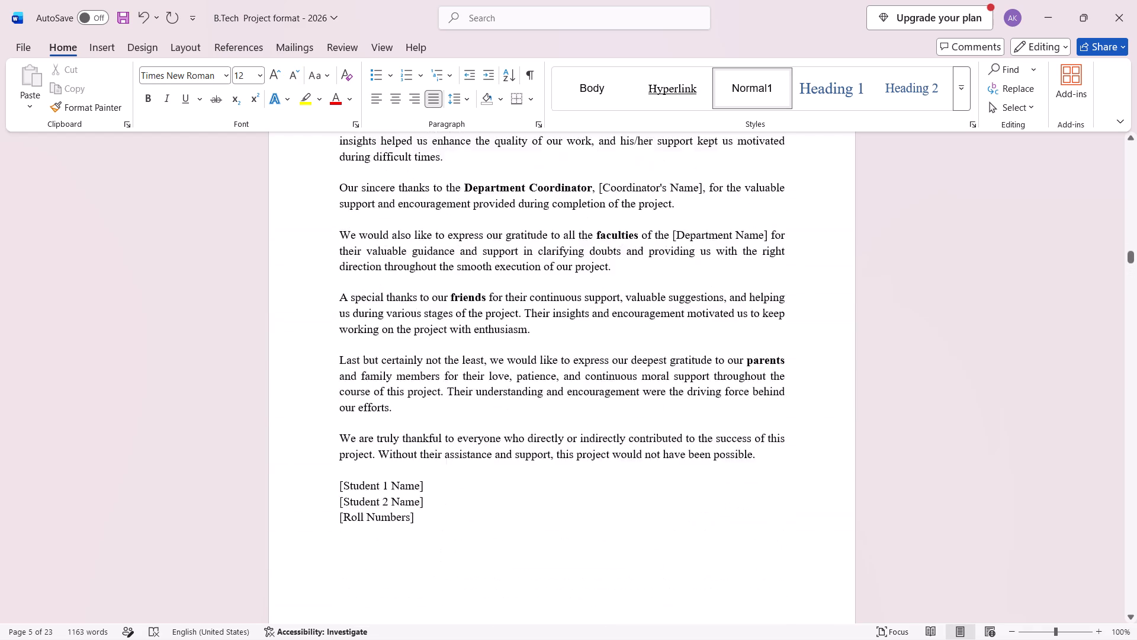
scroll(583, 423, "up", 9)
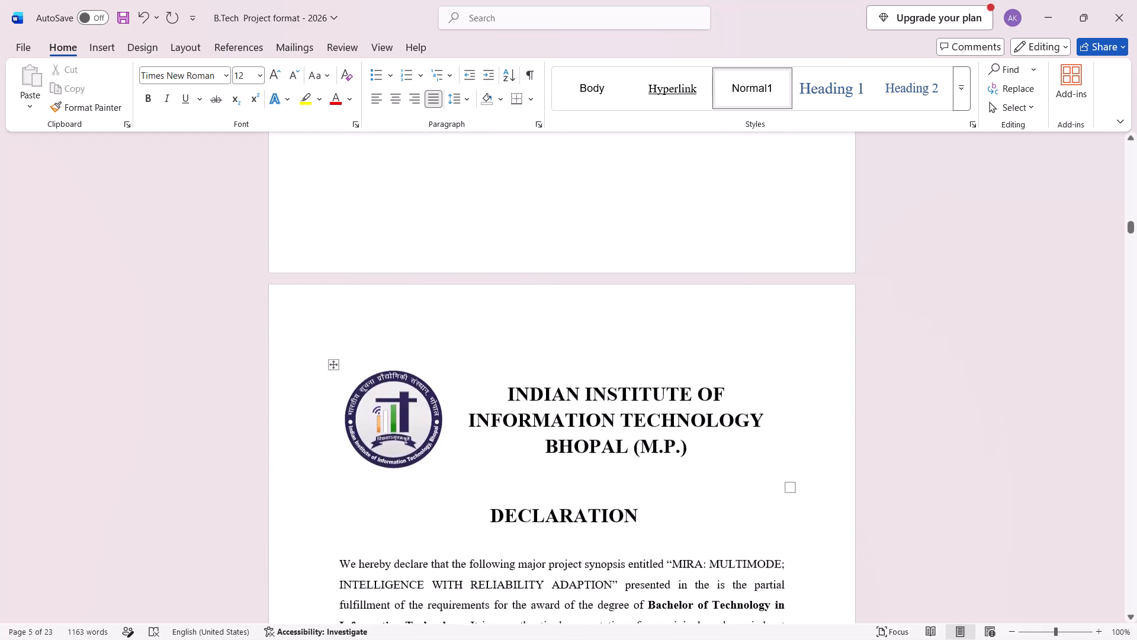
scroll(583, 423, "up", 5)
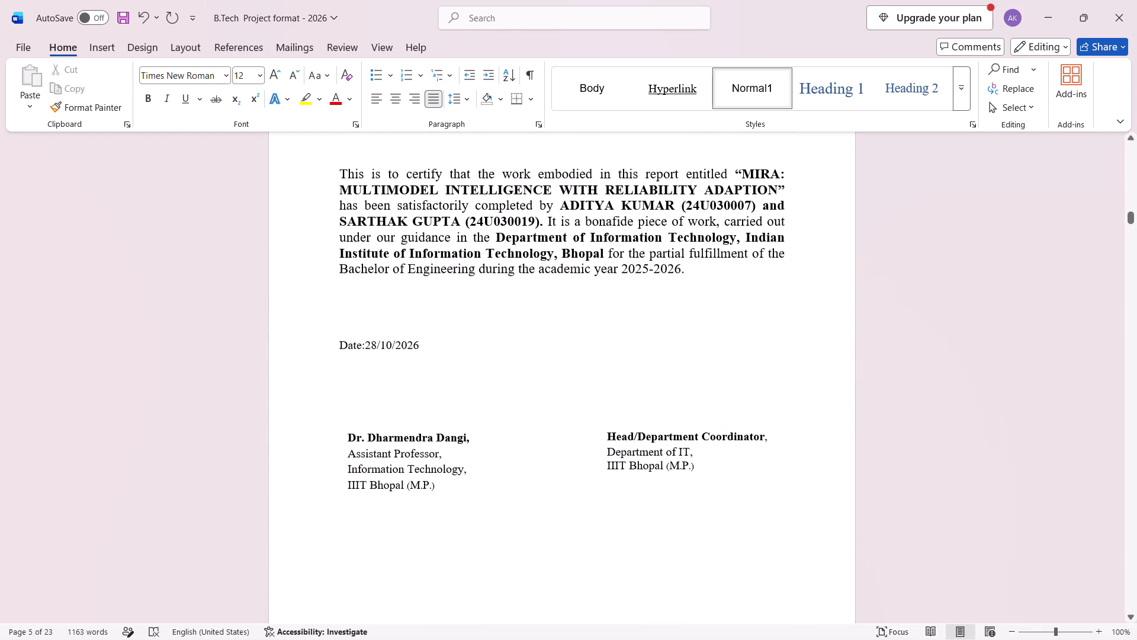
Save the B.Tech project format document.
scroll(583, 423, "up", 1)
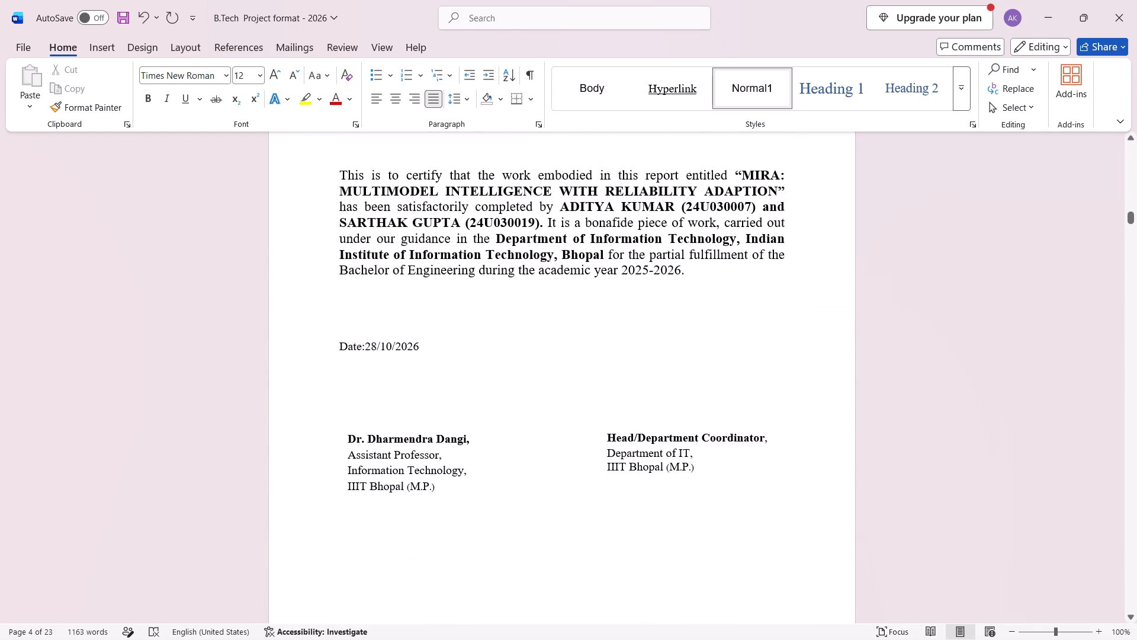
scroll(583, 423, "up", 3)
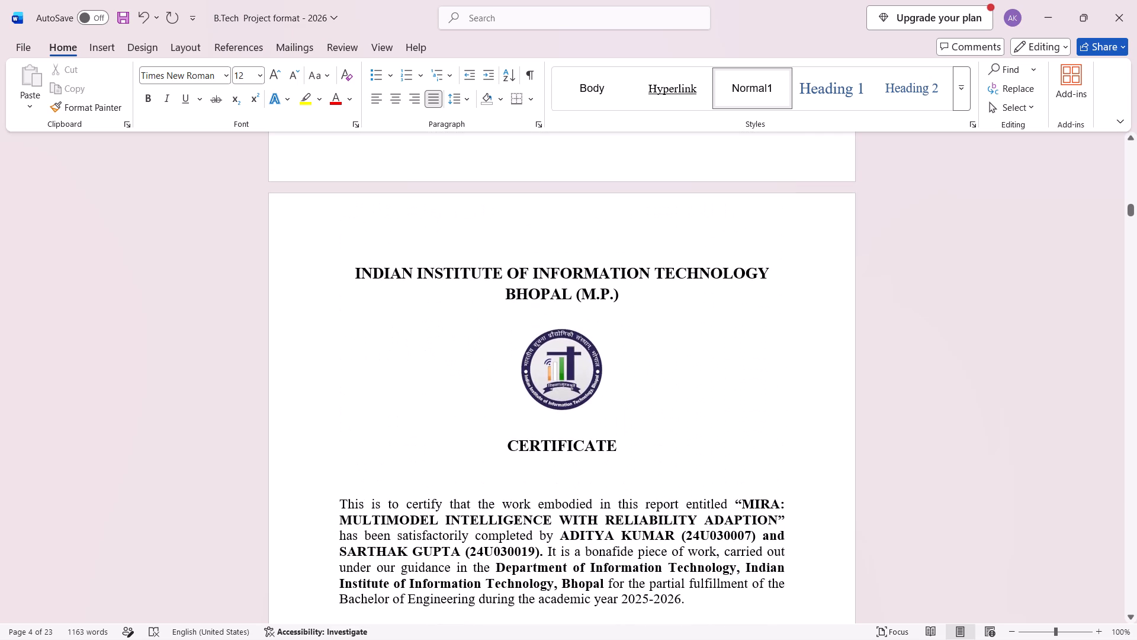
scroll(583, 423, "up", 6)
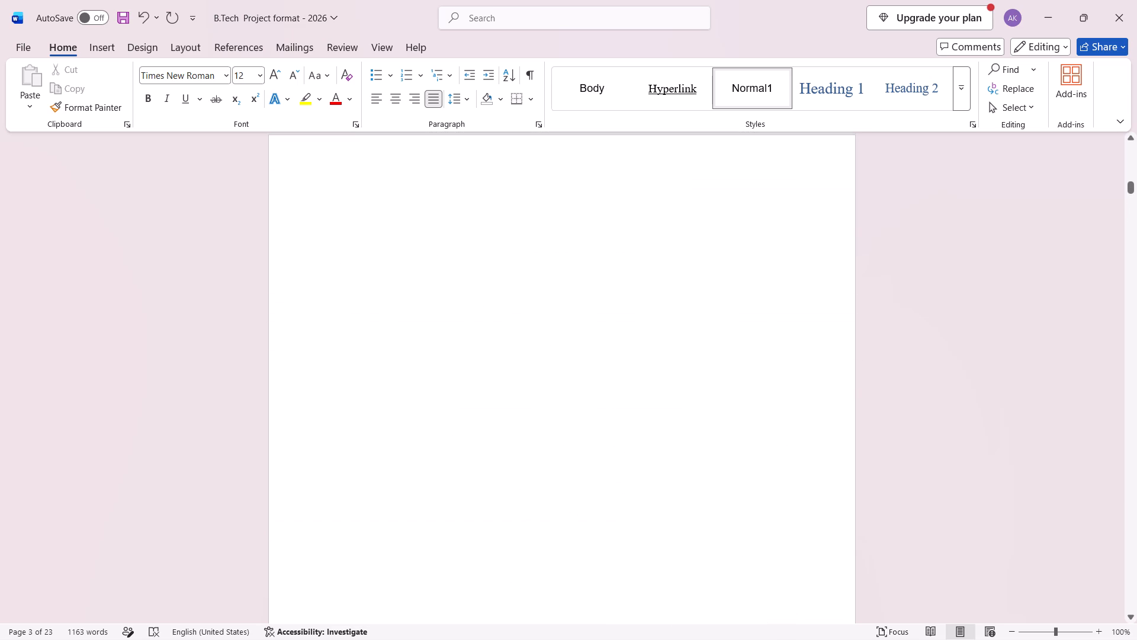
scroll(583, 423, "up", 4)
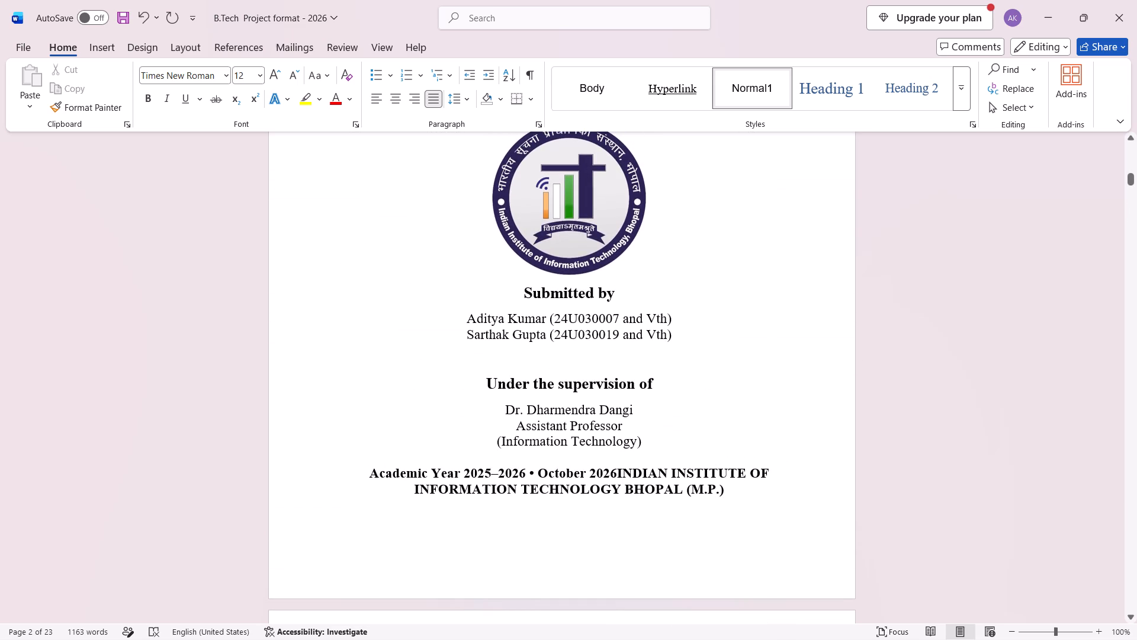
key("ctrl+s")
Add a colon after "Under the supervision of", "Submitted by" and "Submitted to" on the MIRA title page.
left_click(657, 385)
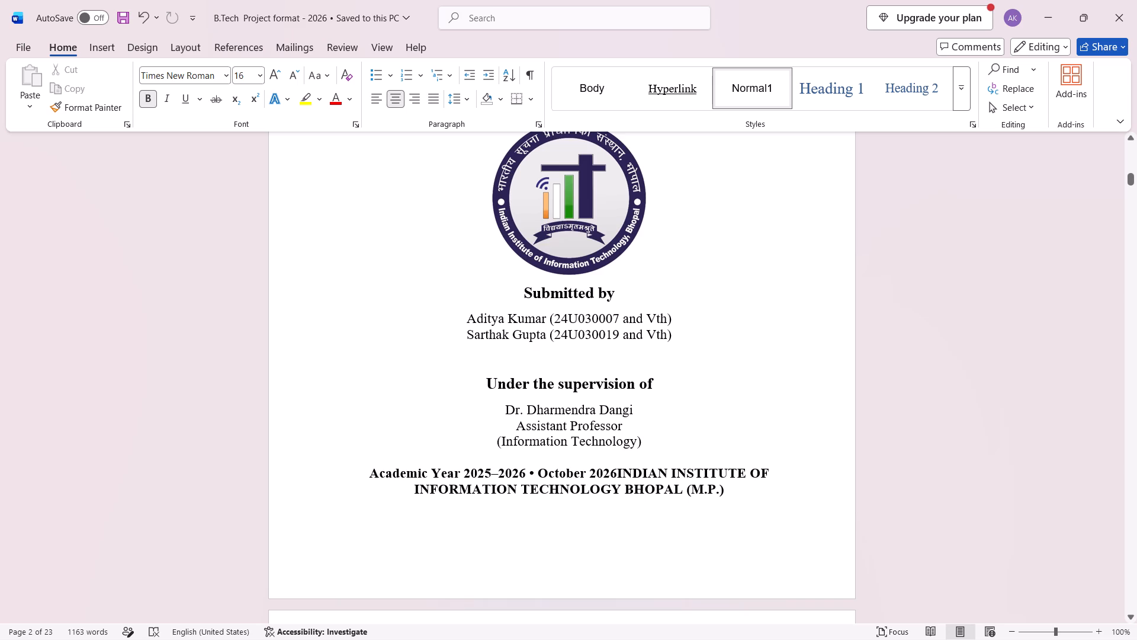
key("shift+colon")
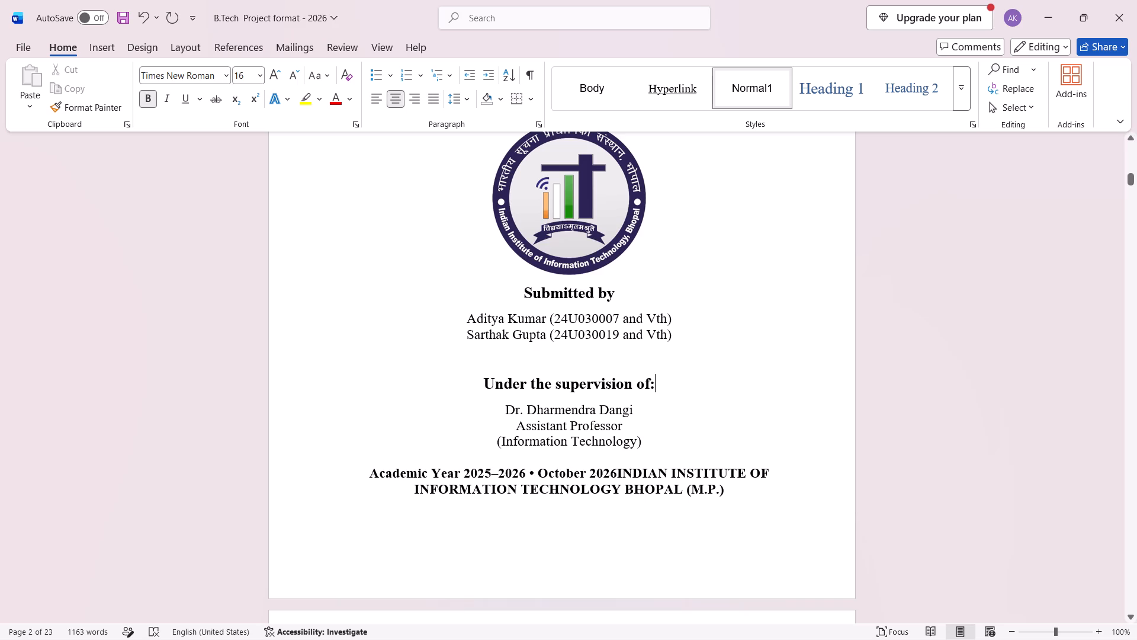
left_click(617, 295)
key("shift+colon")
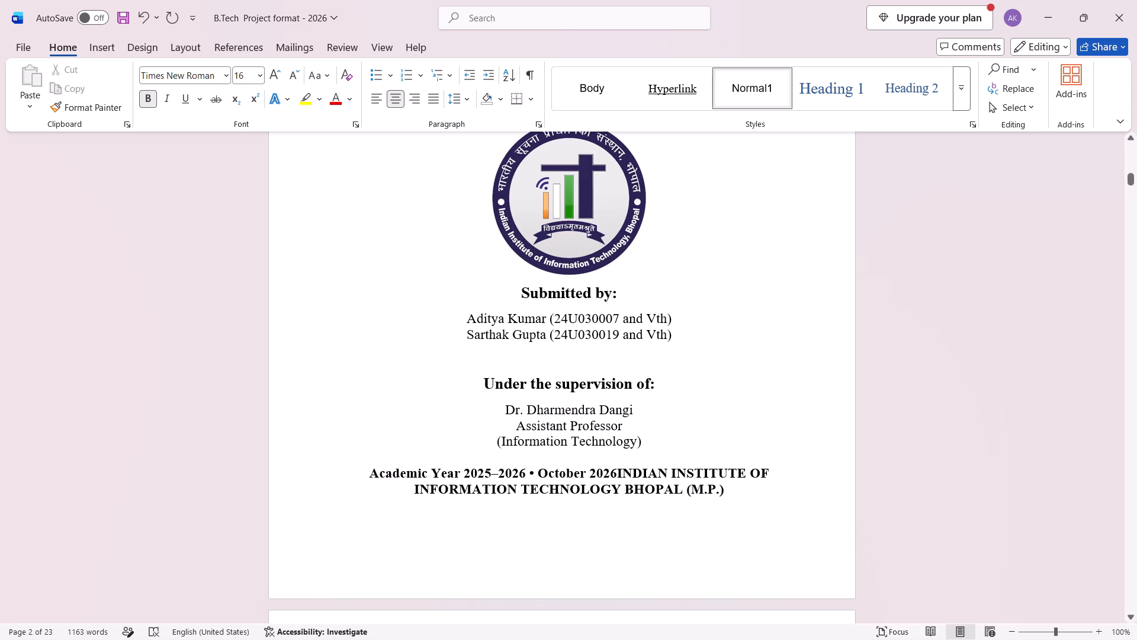
scroll(677, 335, "up", 3)
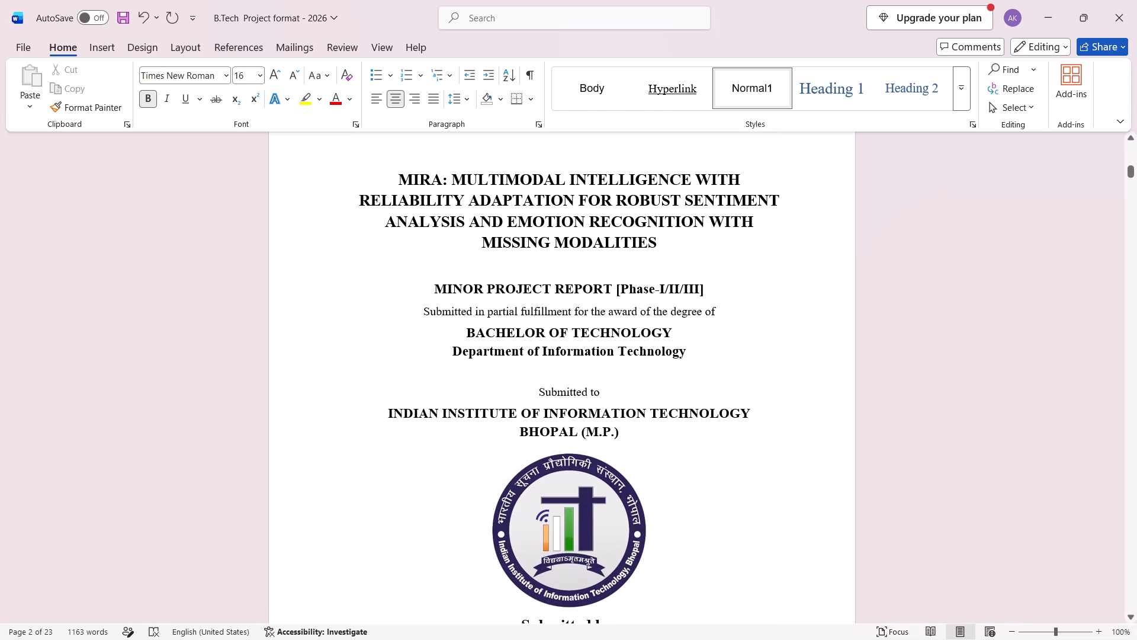
left_click(601, 391)
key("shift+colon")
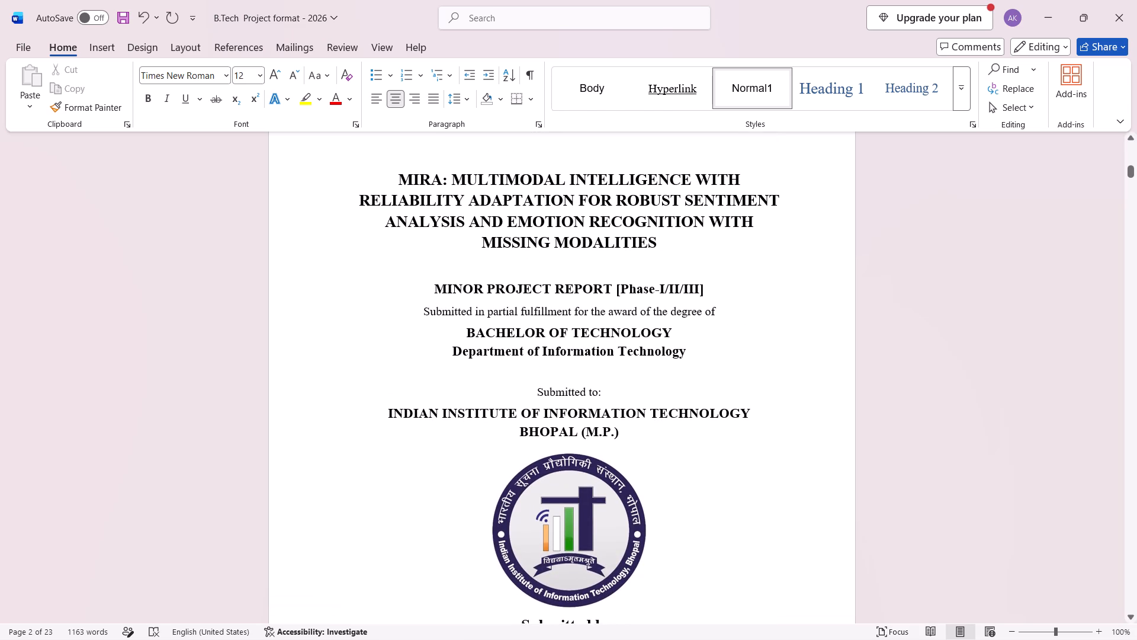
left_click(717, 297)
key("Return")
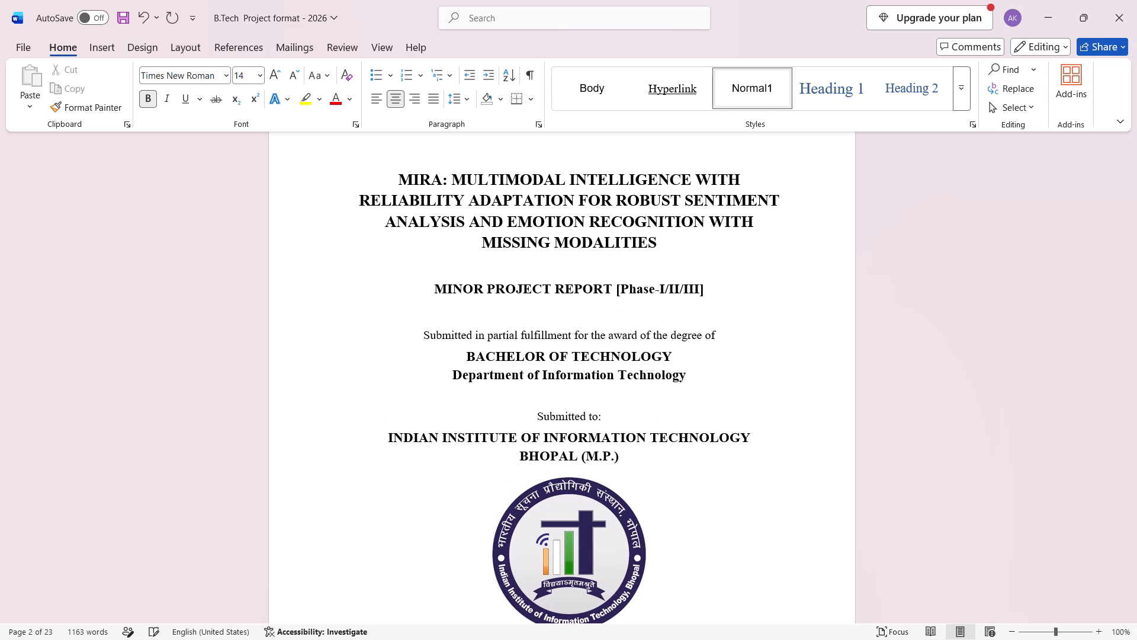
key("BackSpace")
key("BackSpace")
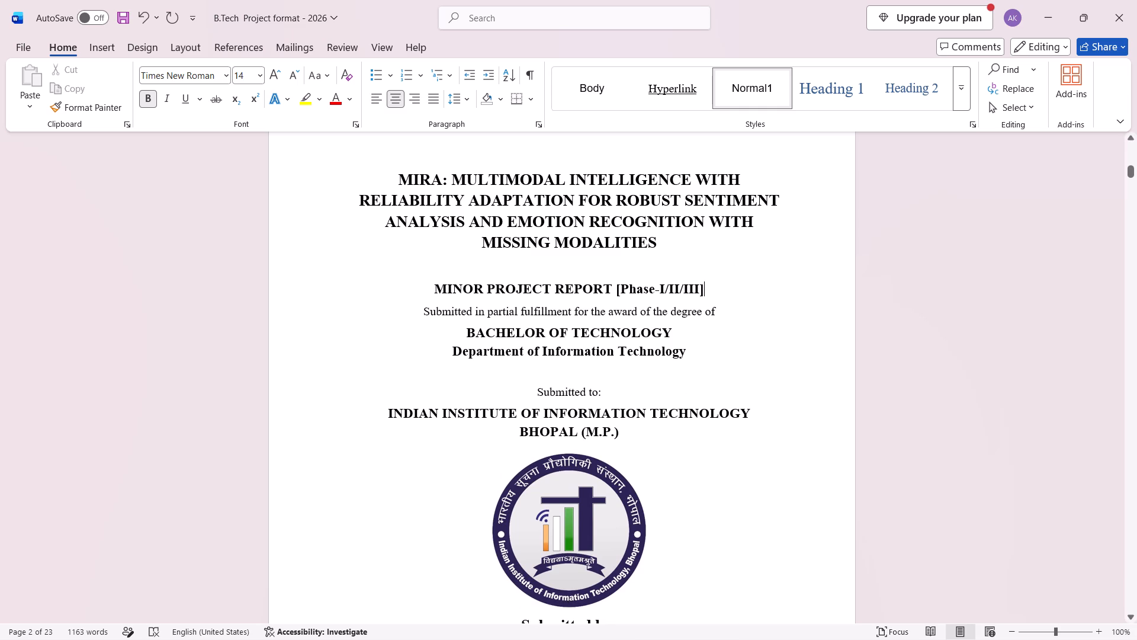
Shorten the bracketed phase text in the title page's MINOR PROJECT REPORT line to "[Phase-I]".
scroll(678, 450, "down", 1)
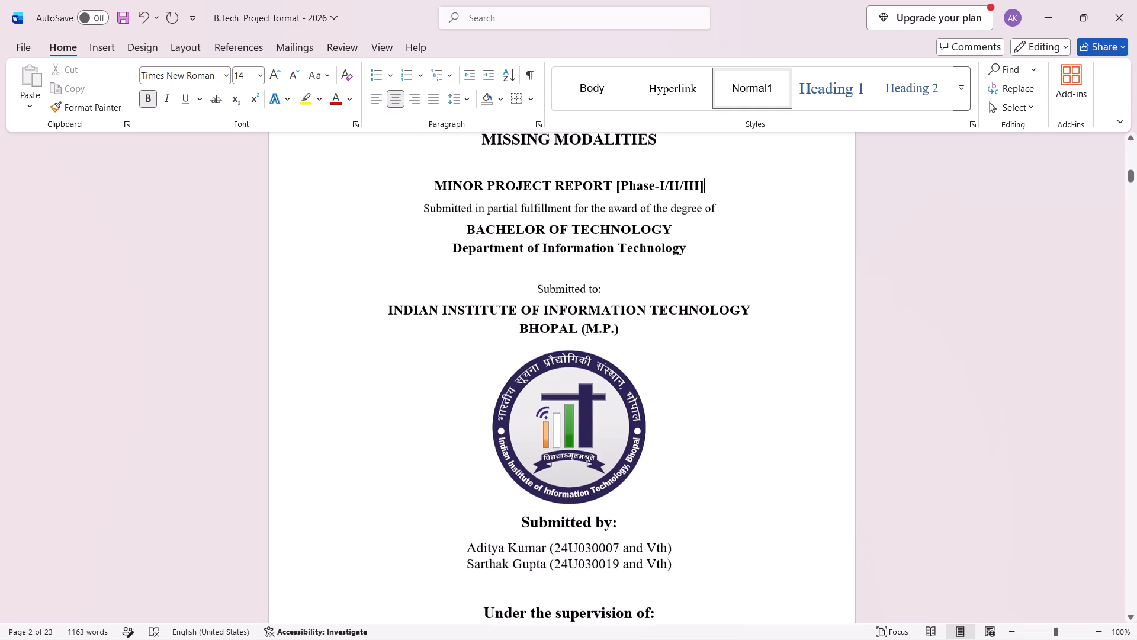
scroll(678, 450, "down", 1)
scroll(678, 450, "up", 2)
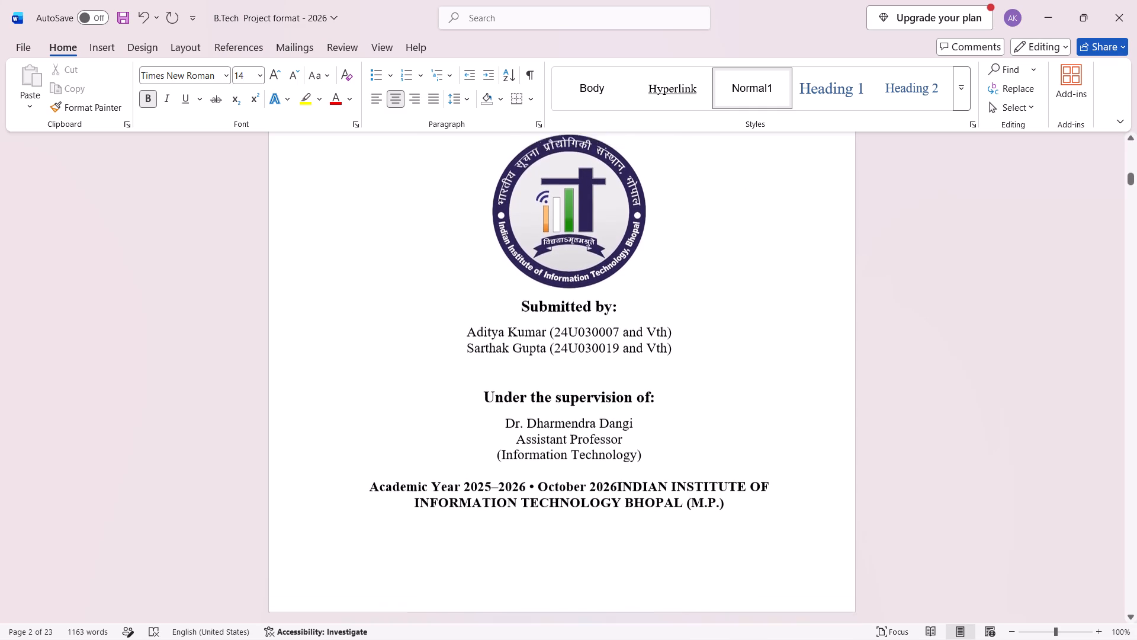
scroll(678, 450, "up", 2)
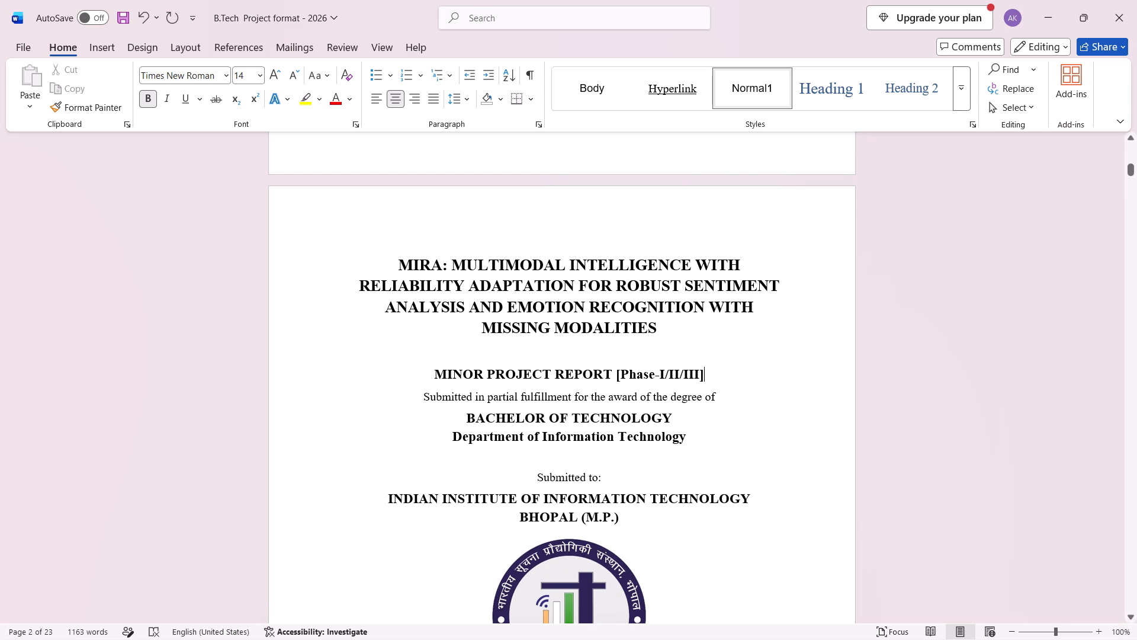
left_click(702, 374)
key("Left")
key("BackSpace")
key("BackSpace")
key("BackSpace")
key("BackSpace")
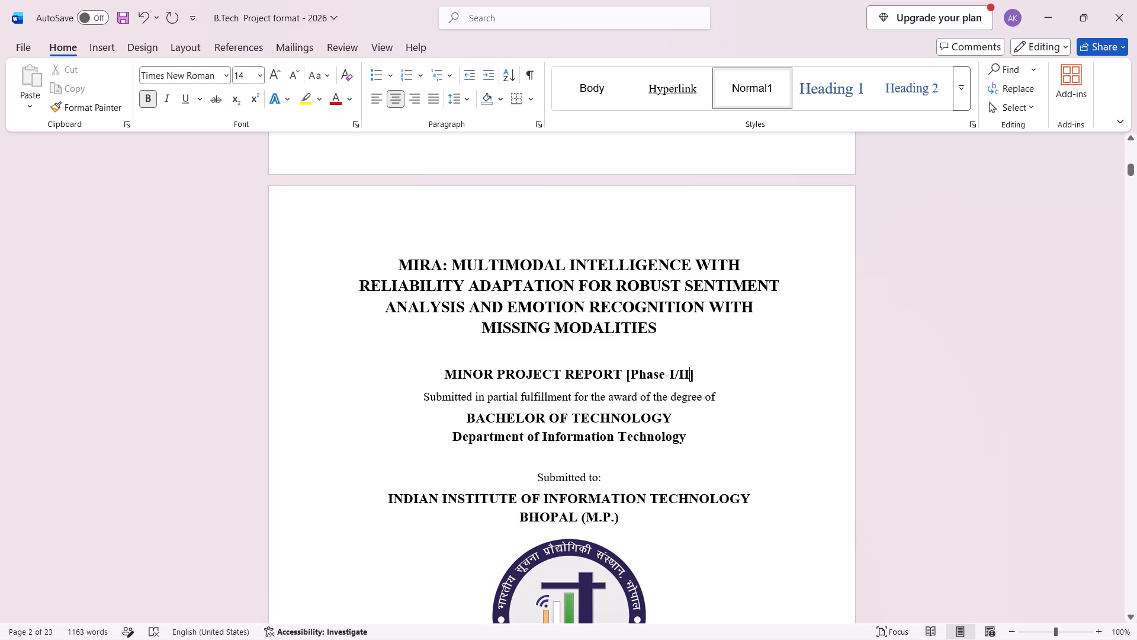
key("BackSpace")
key("BackSpace")
key("BackSpace")
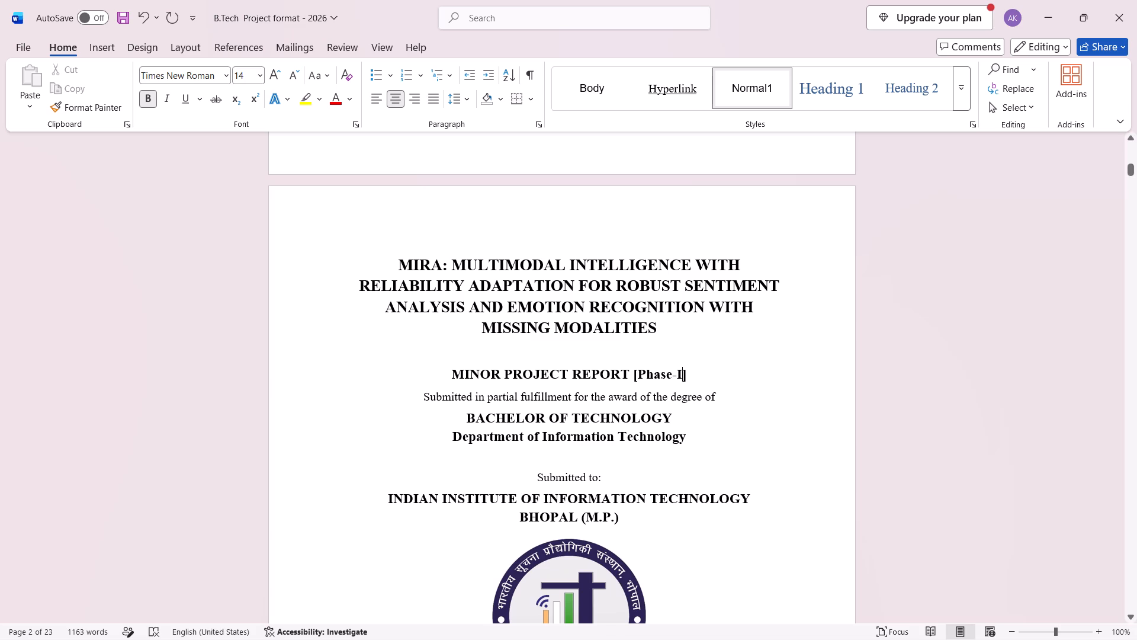
Check the lower part of the title page and the blank page that follows it.
scroll(763, 435, "down", 3)
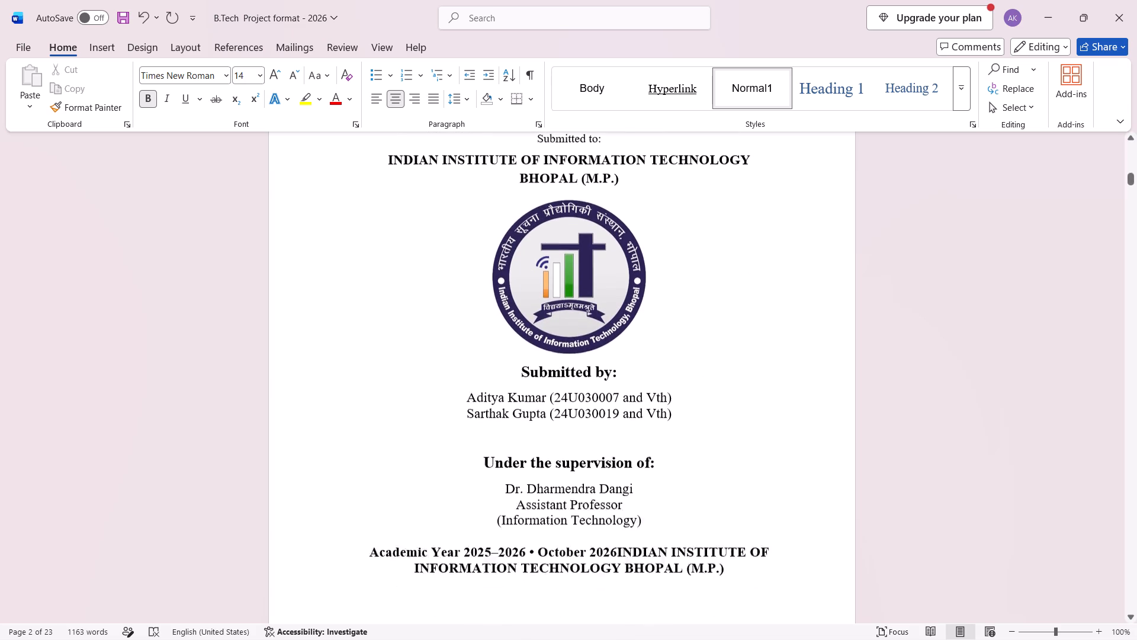
scroll(763, 435, "down", 2)
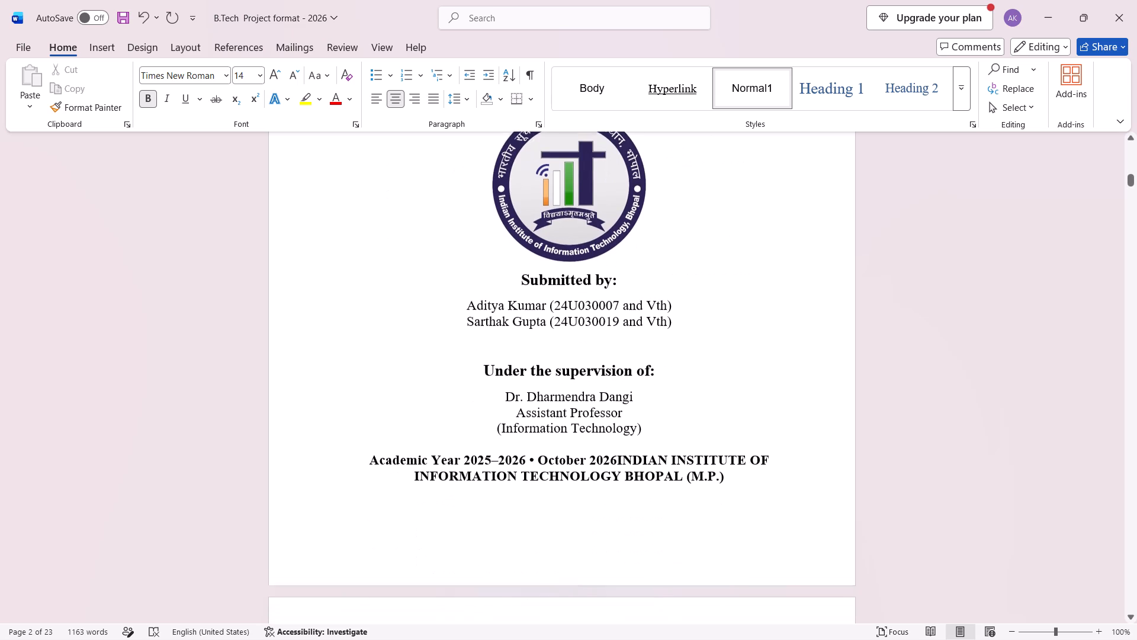
scroll(763, 435, "down", 2)
scroll(763, 435, "up", 2)
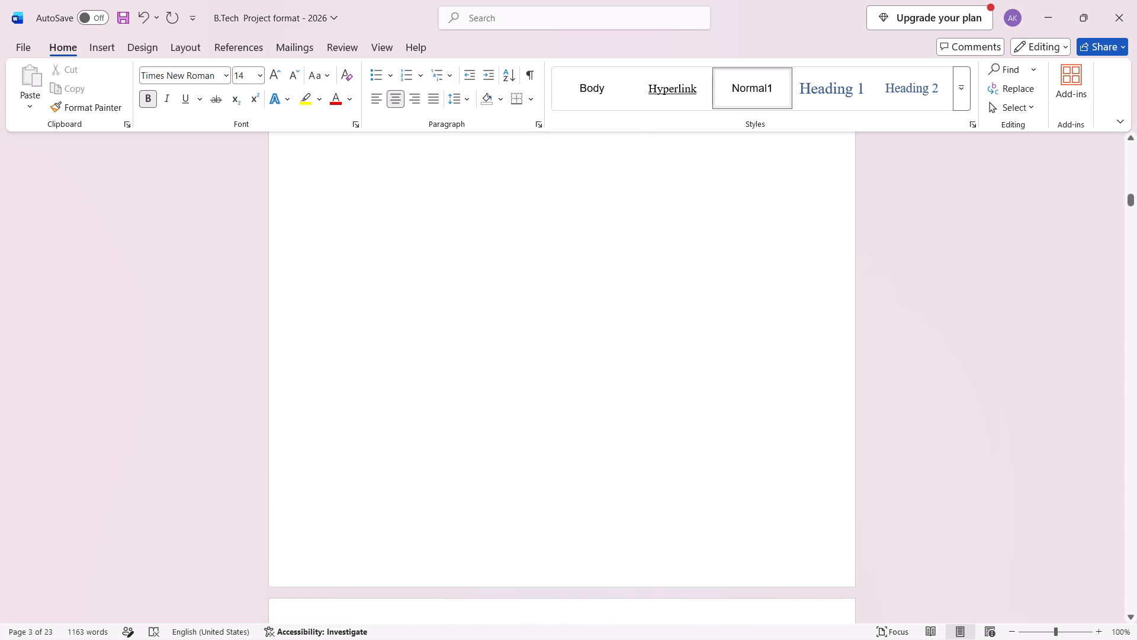
scroll(763, 435, "up", 1)
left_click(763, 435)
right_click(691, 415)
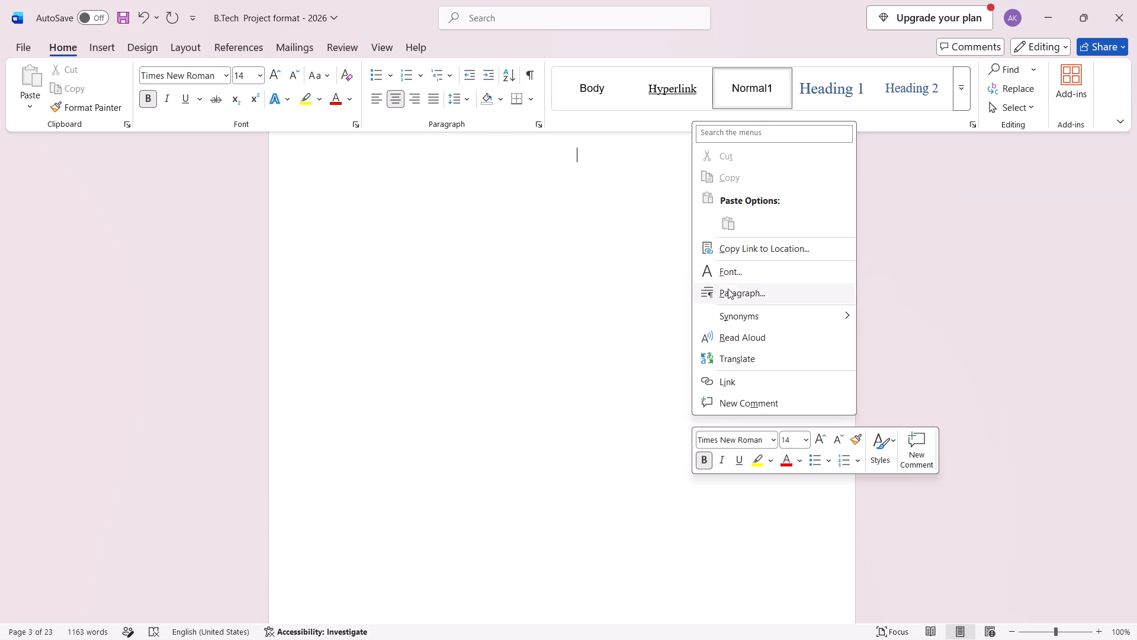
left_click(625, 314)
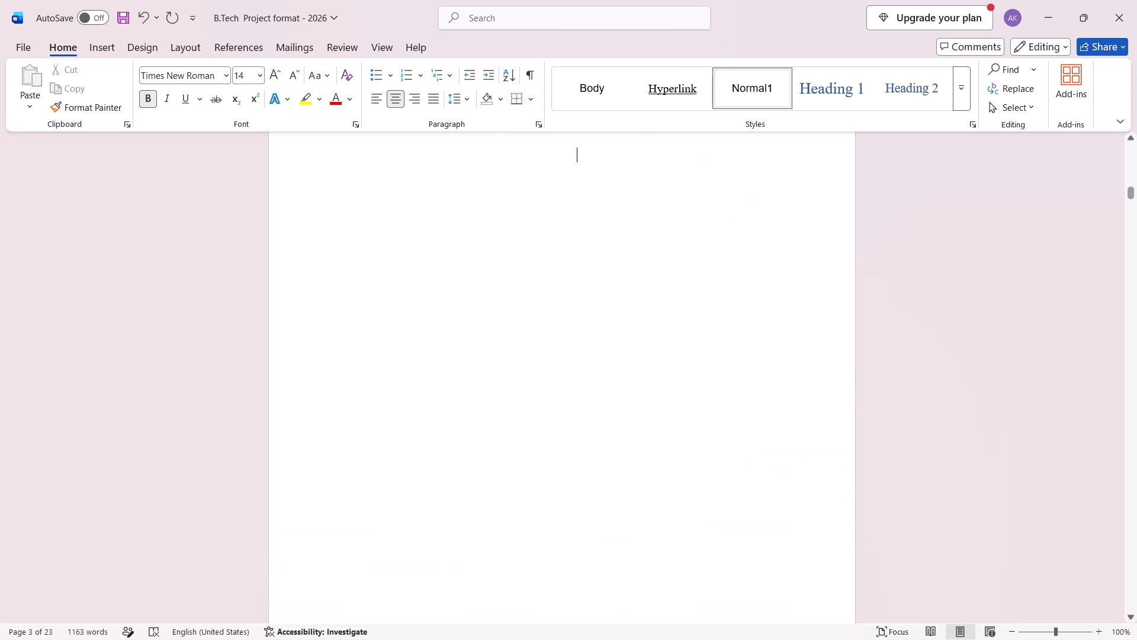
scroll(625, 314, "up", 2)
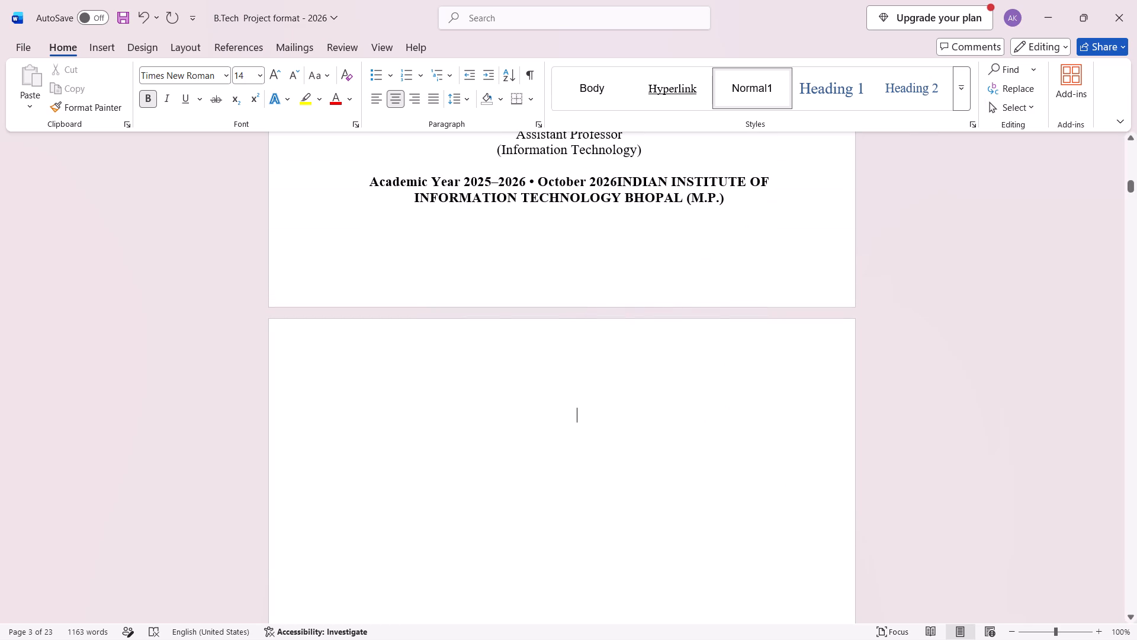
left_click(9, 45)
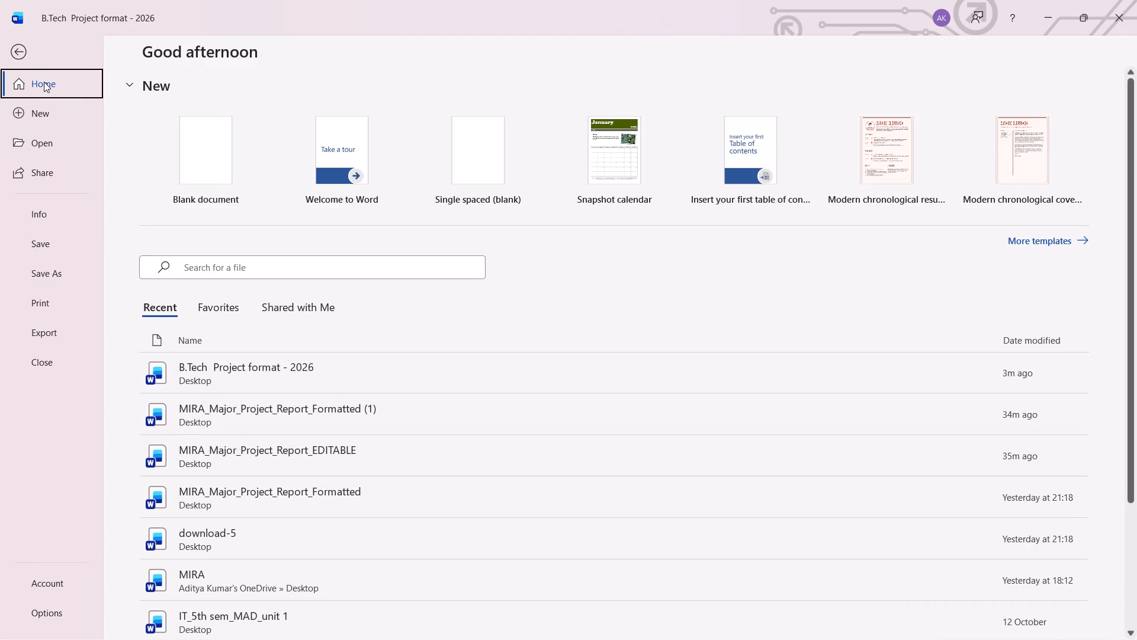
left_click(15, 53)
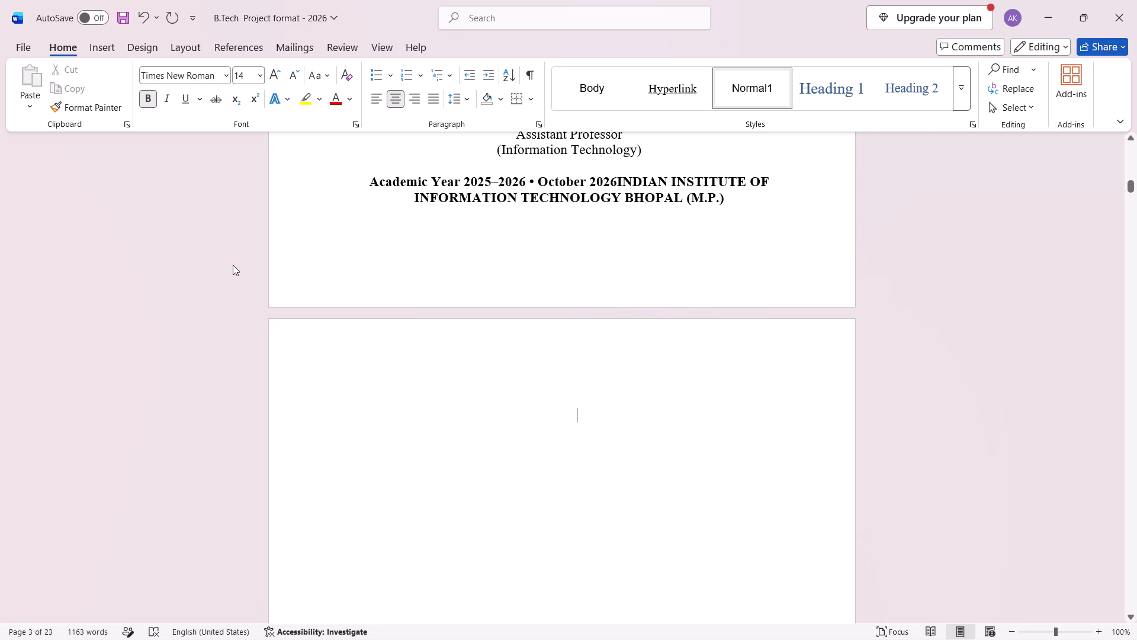
Look over the blank page and the Certificate's signature area, and return to the end of the title page.
scroll(433, 385, "down", 4)
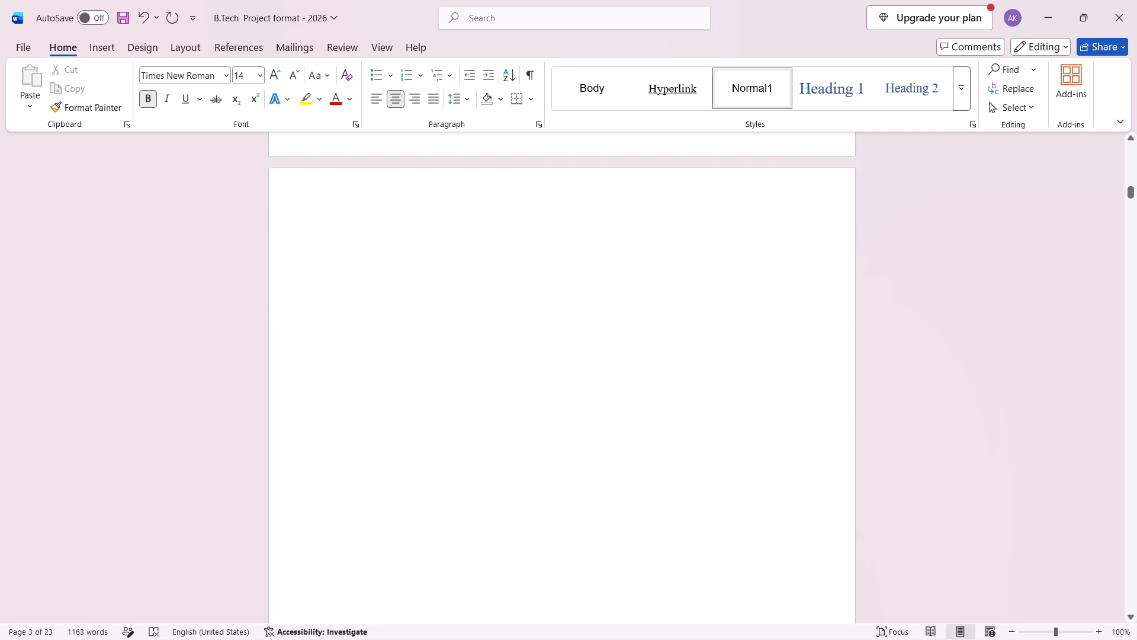
scroll(433, 385, "down", 8)
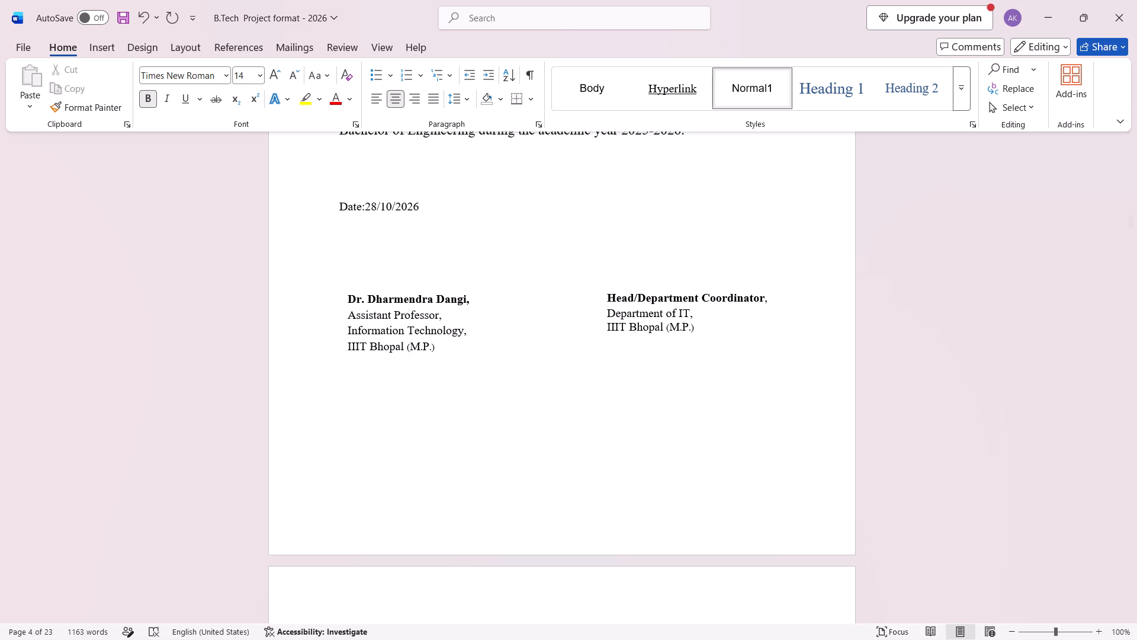
scroll(597, 332, "up", 7)
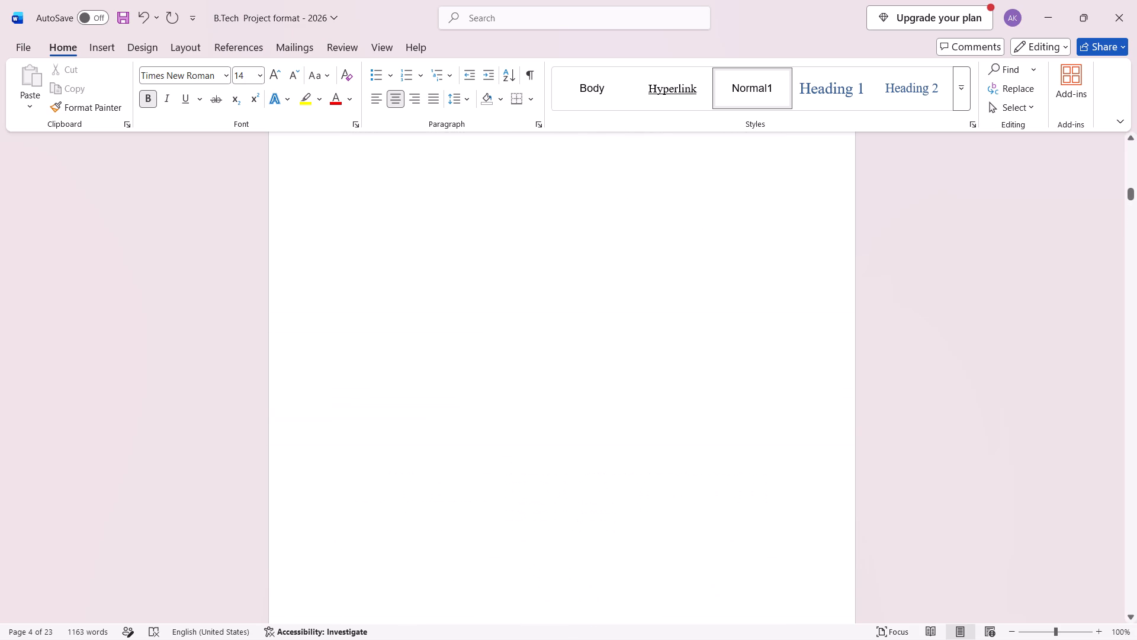
scroll(597, 332, "up", 3)
scroll(597, 332, "right", 1)
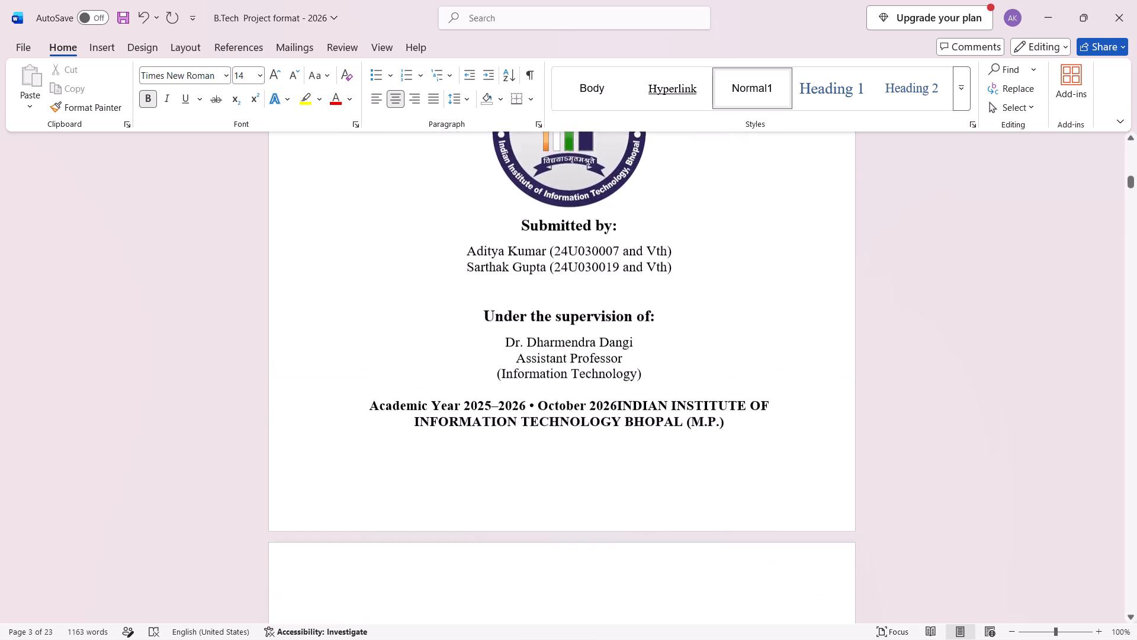
scroll(597, 332, "right", 1)
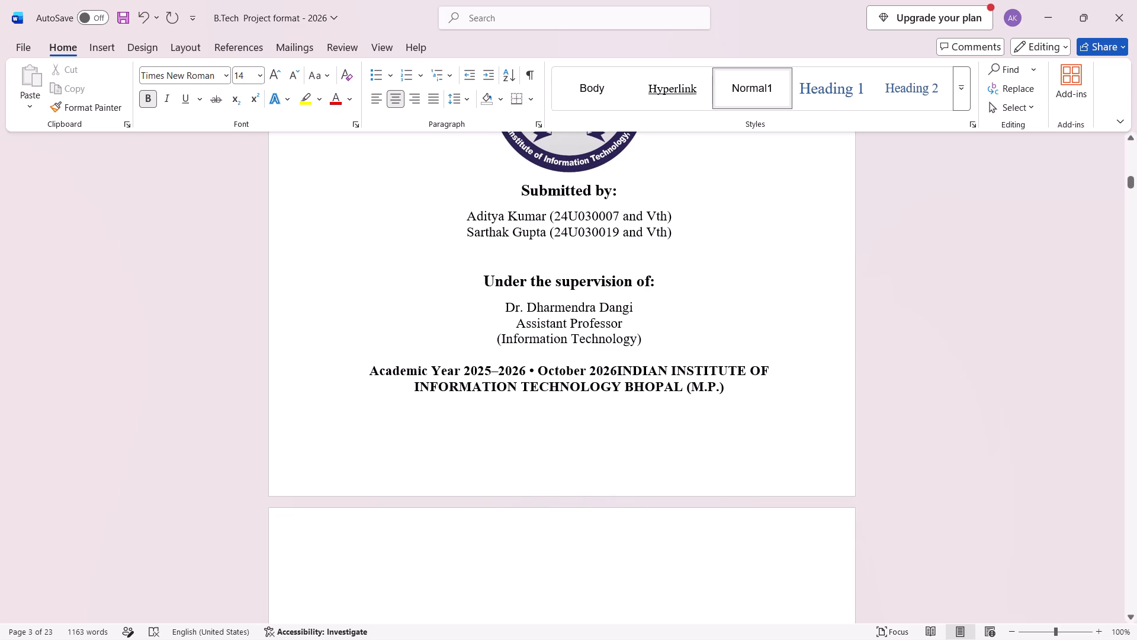
Export the document as a PDF named B.Tech Project format - 2026 on the Desktop, with standard optimization and opening after publishing.
left_click(27, 53)
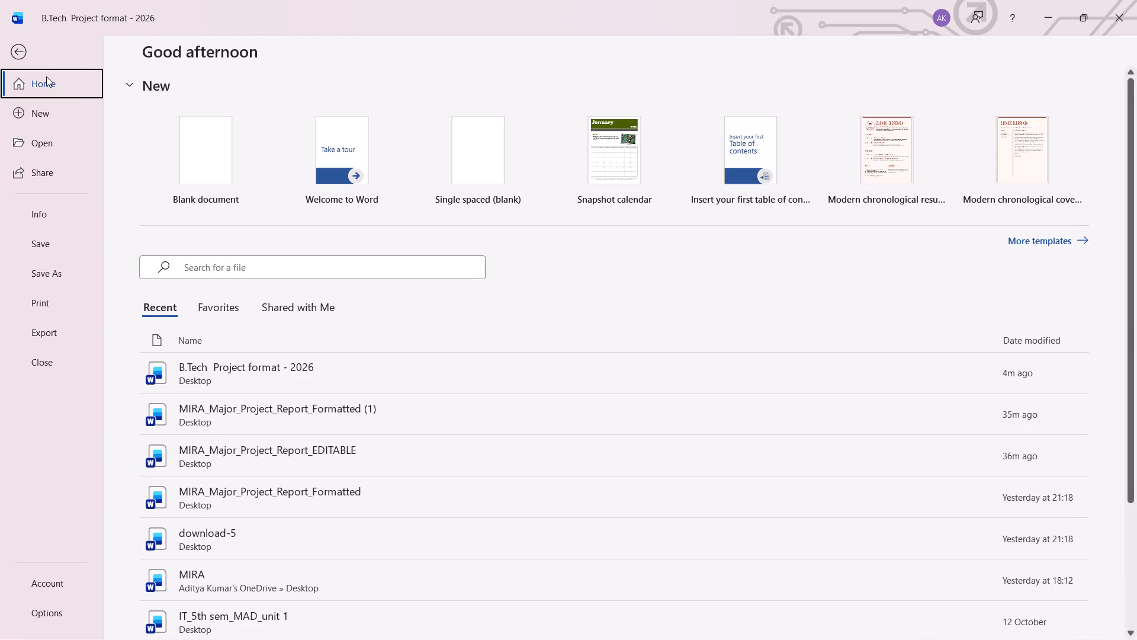
left_click(47, 329)
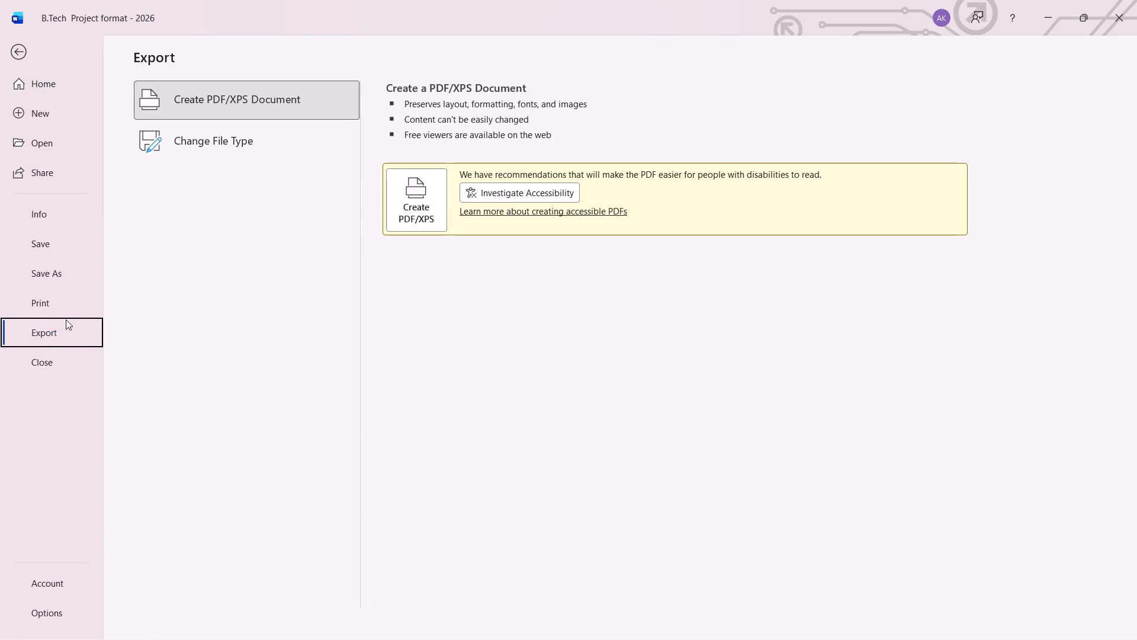
left_click(402, 180)
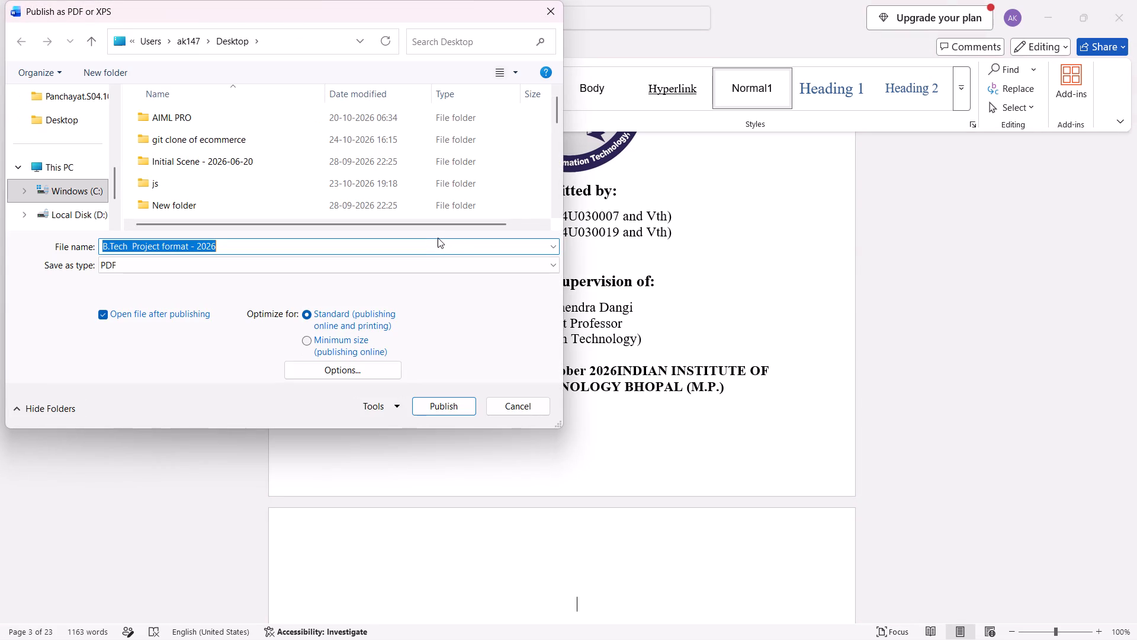
left_click(407, 265)
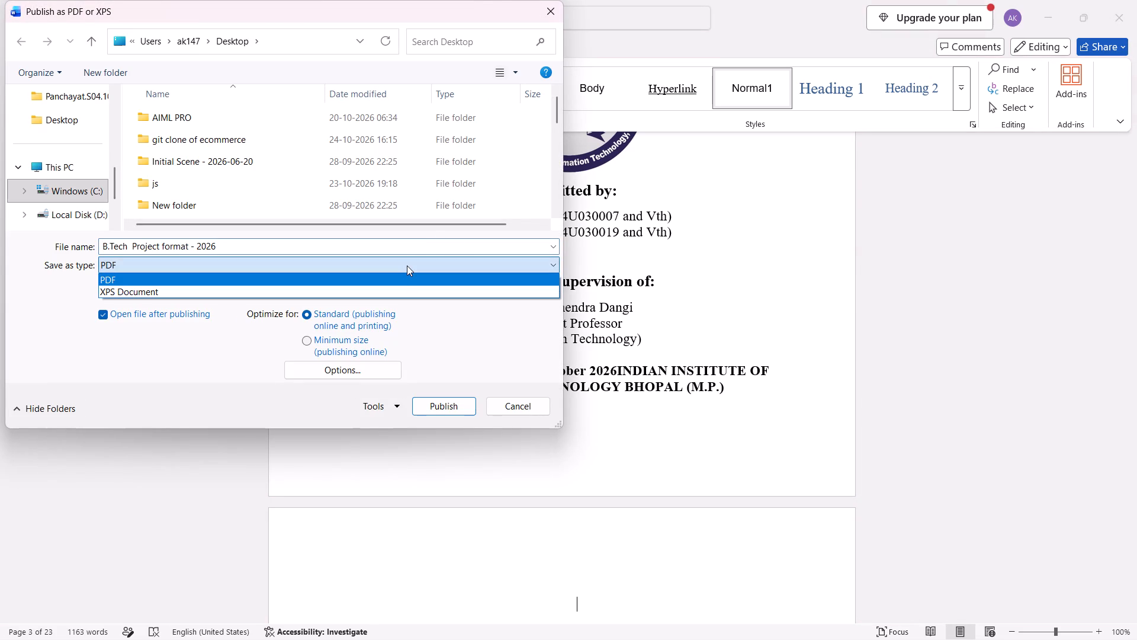
left_click(407, 265)
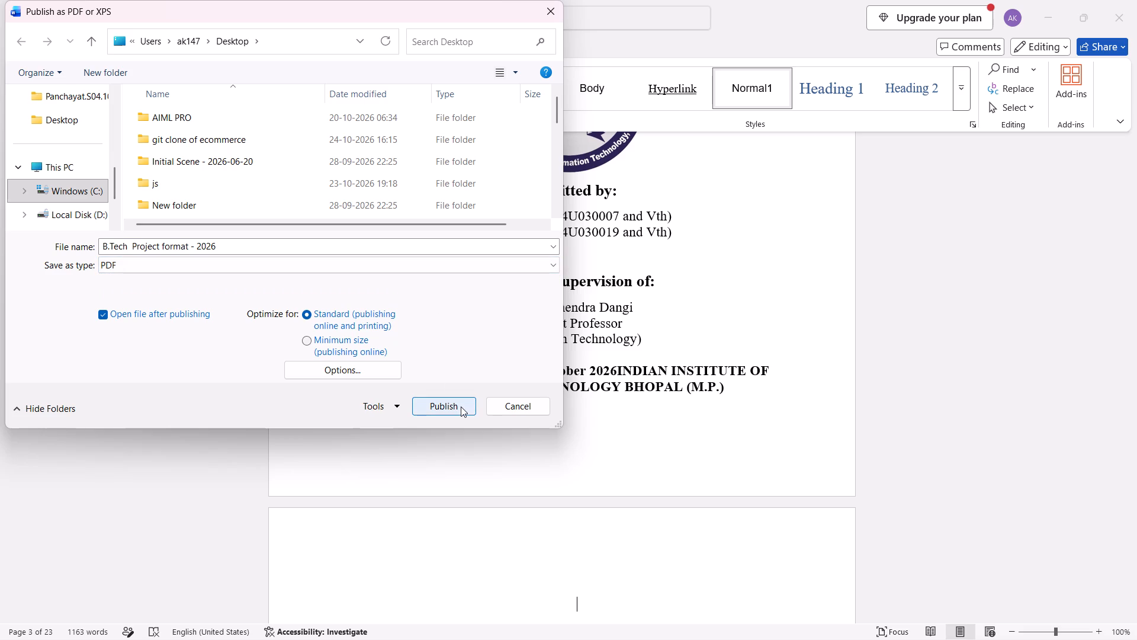
left_click(461, 407)
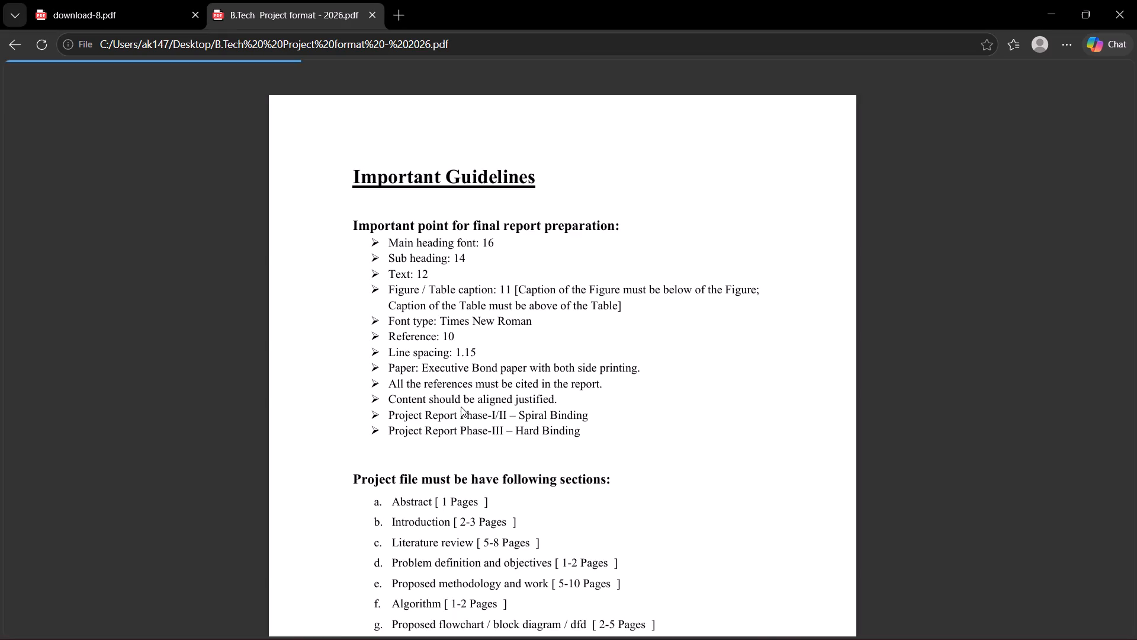
Look through the exported PDF's front matter, from the title page to the Acknowledgement, and return to the title page.
scroll(461, 407, "down", 13)
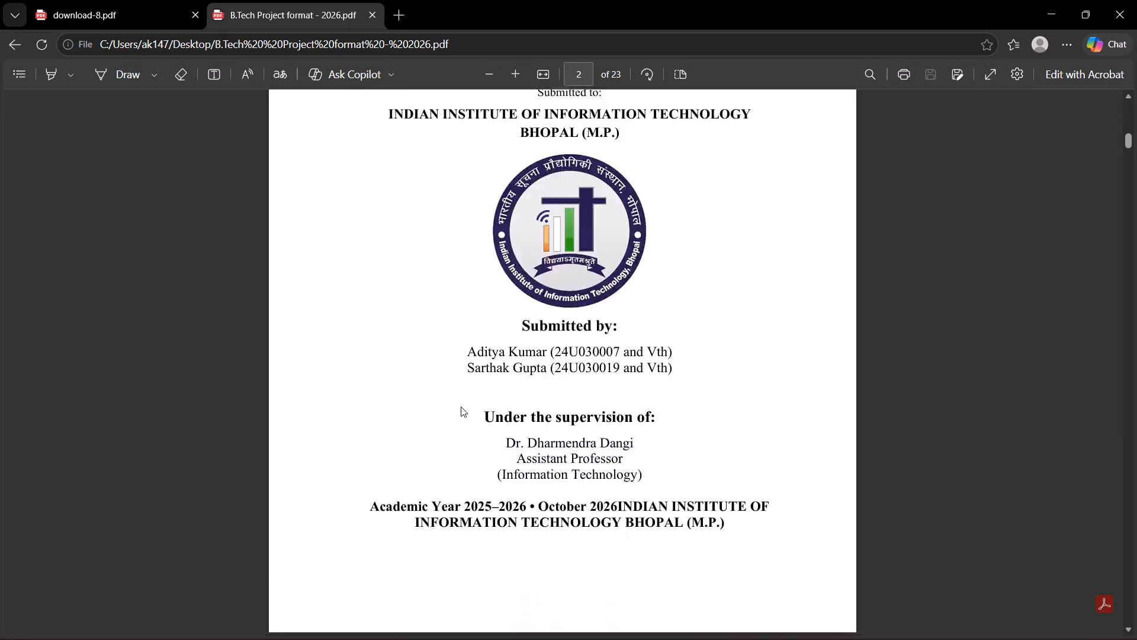
scroll(461, 407, "down", 9)
scroll(461, 407, "up", 2)
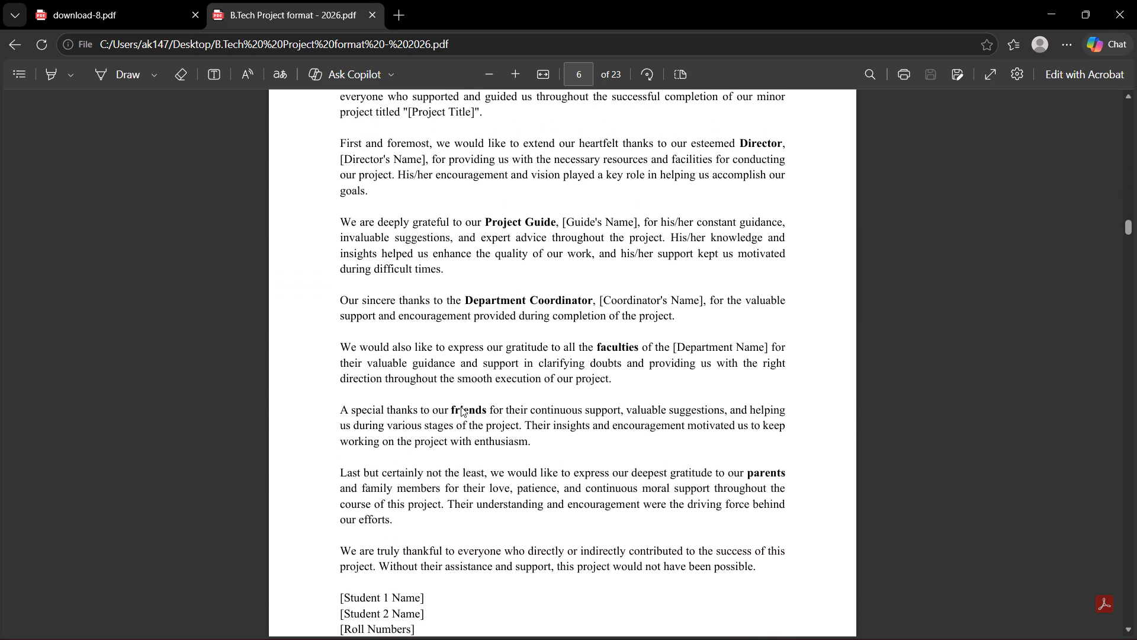
scroll(461, 407, "up", 6)
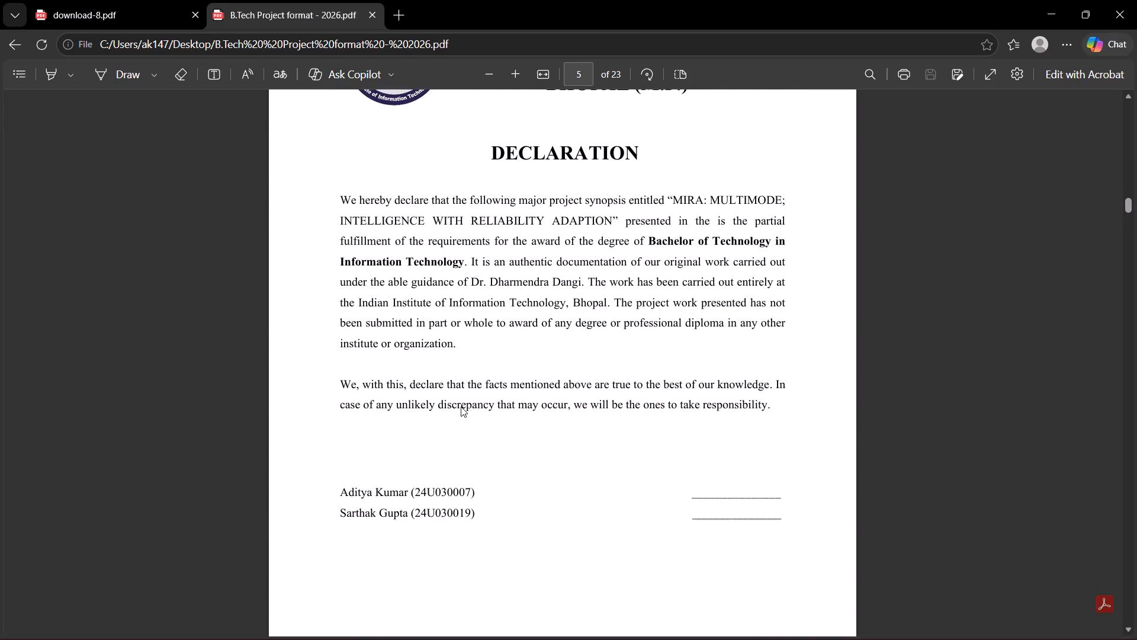
scroll(461, 407, "up", 5)
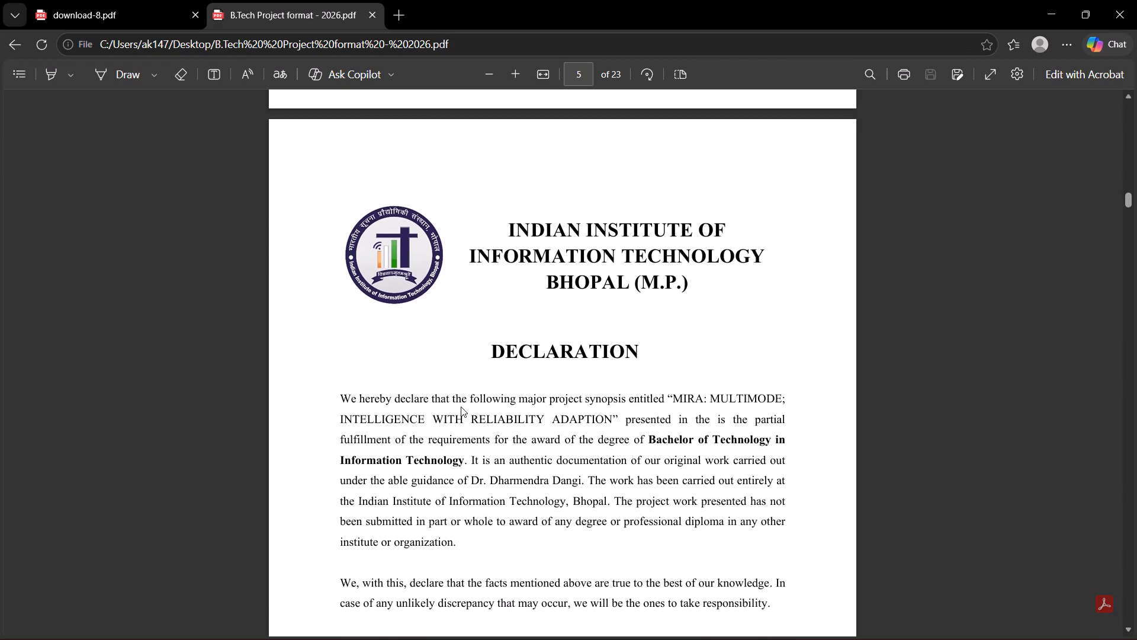
scroll(461, 407, "up", 9)
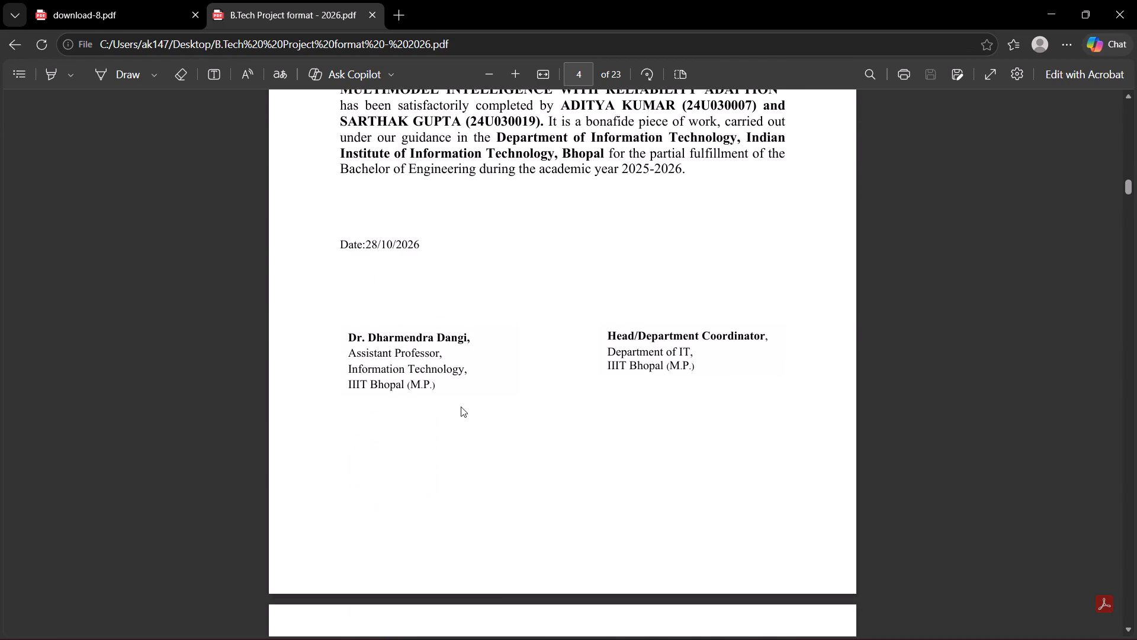
scroll(461, 407, "up", 3)
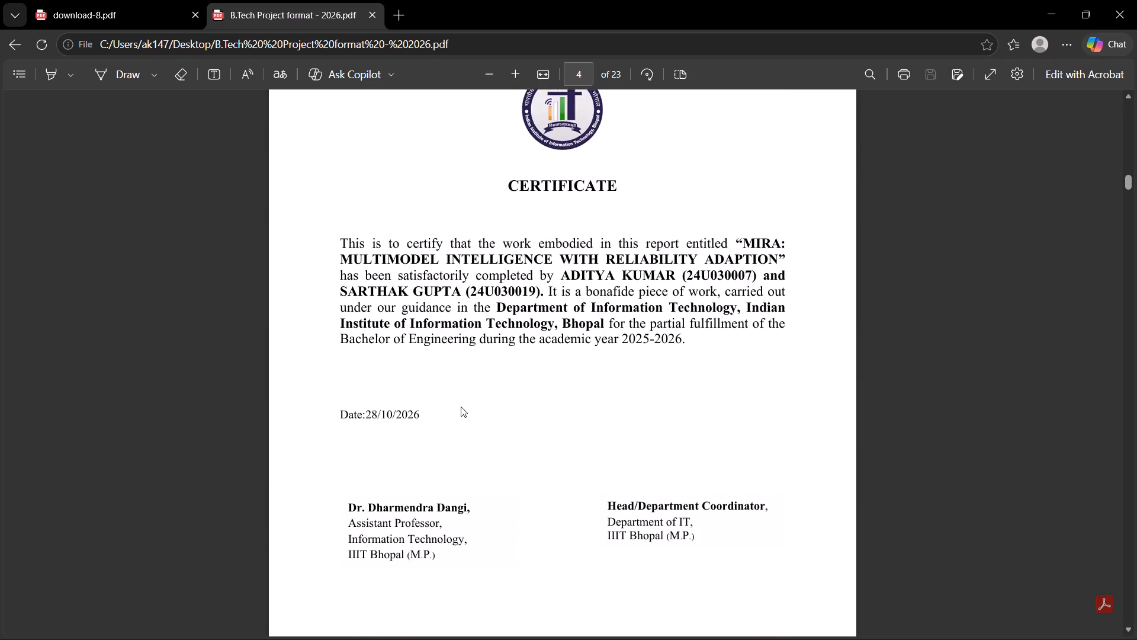
scroll(461, 407, "up", 12)
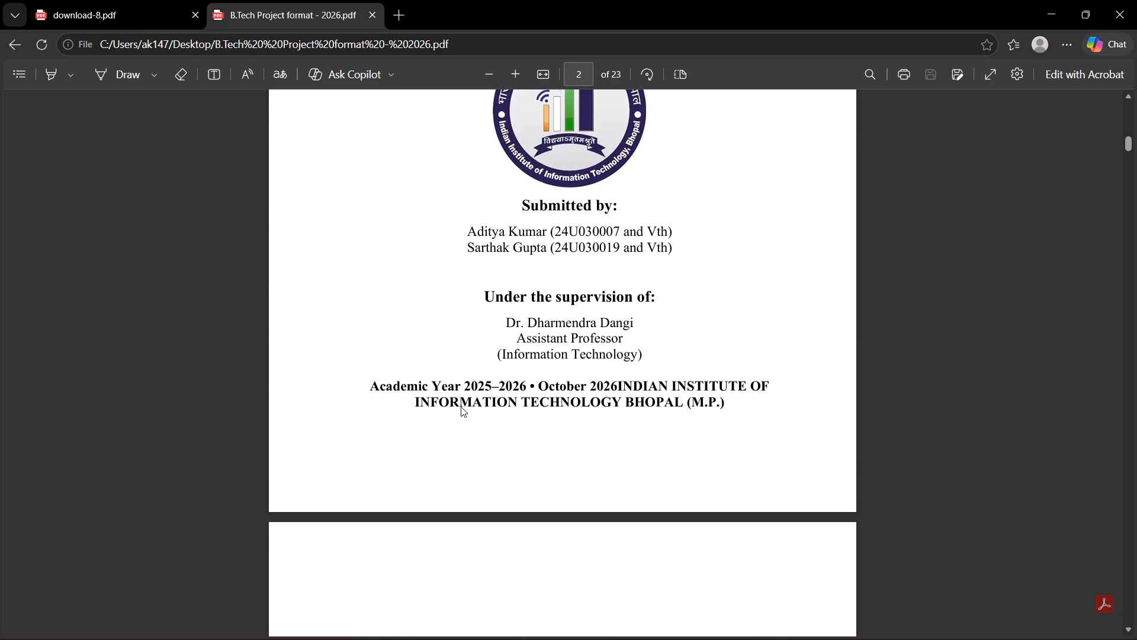
scroll(461, 407, "up", 1)
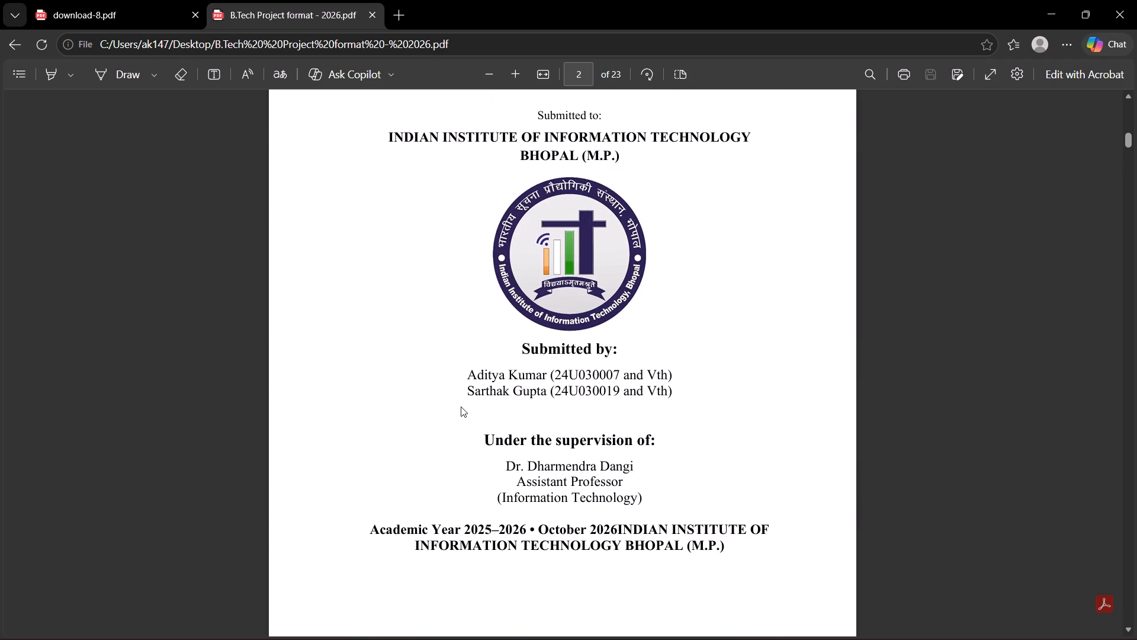
Set up a Save as PDF print of the exported file limited to pages 2,4,5, checking the preview for the page numbers.
left_click(907, 71)
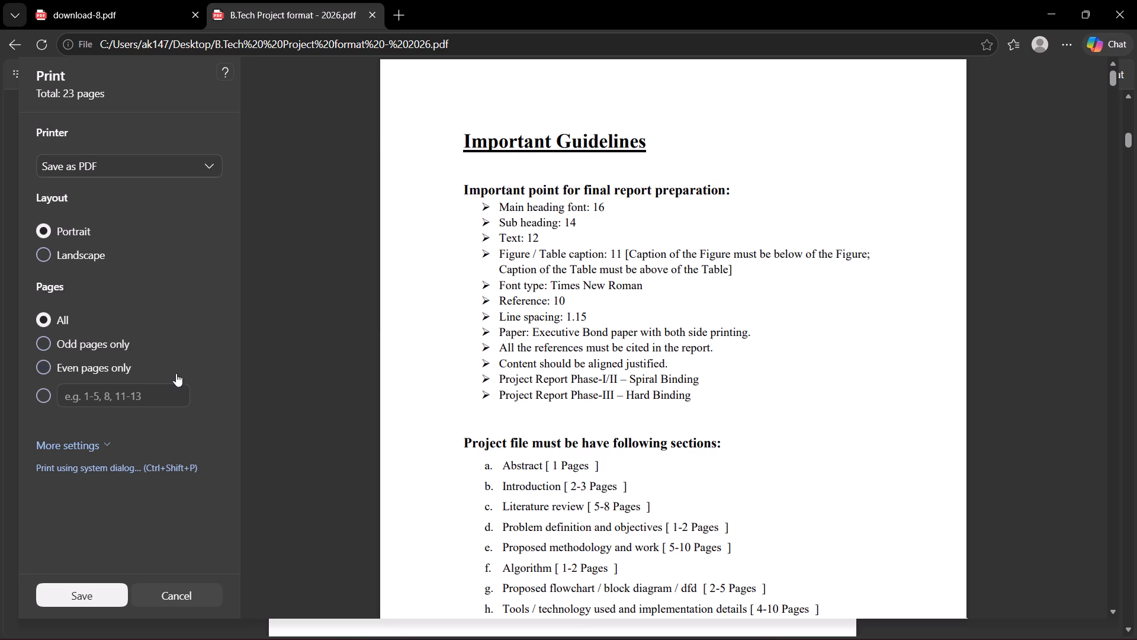
left_click(136, 395)
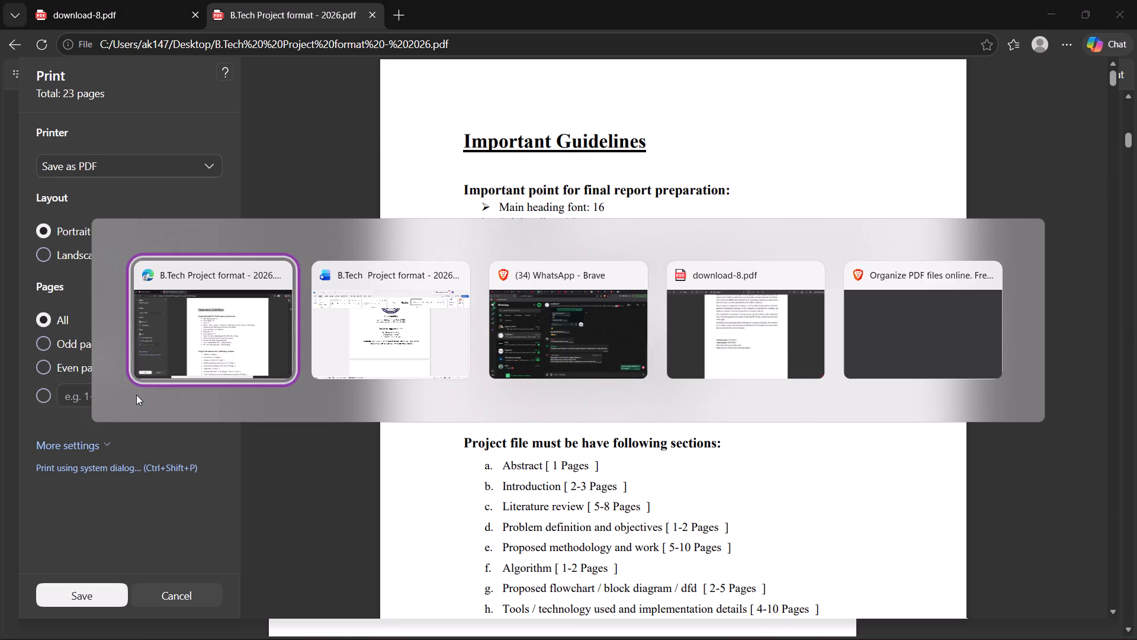
scroll(187, 431, "down", 1)
scroll(466, 433, "down", 5)
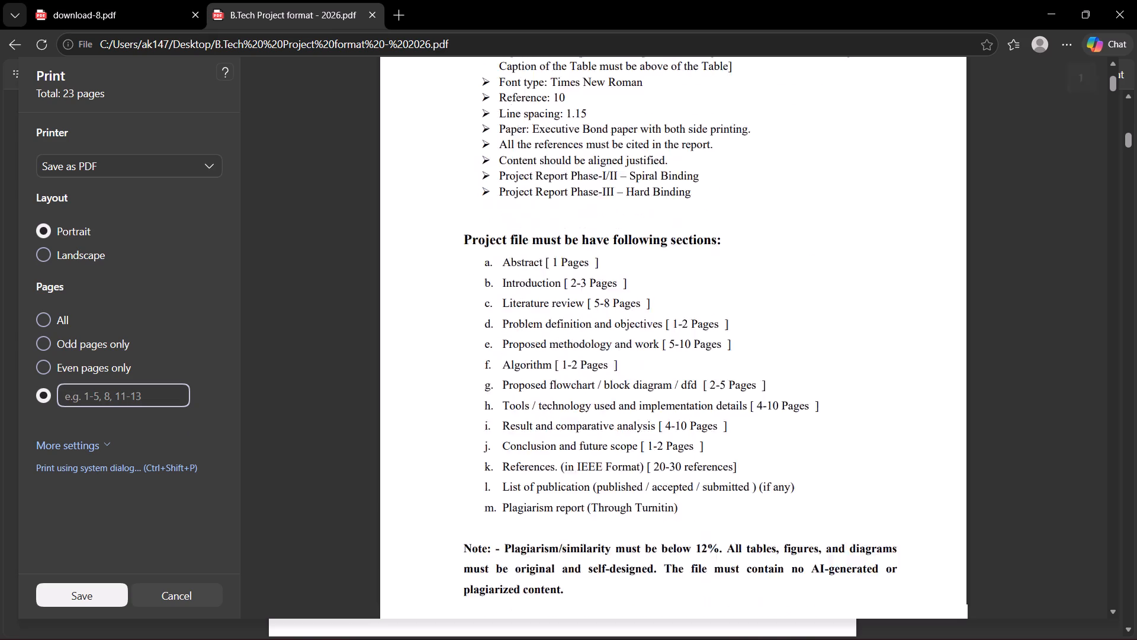
scroll(466, 433, "down", 18)
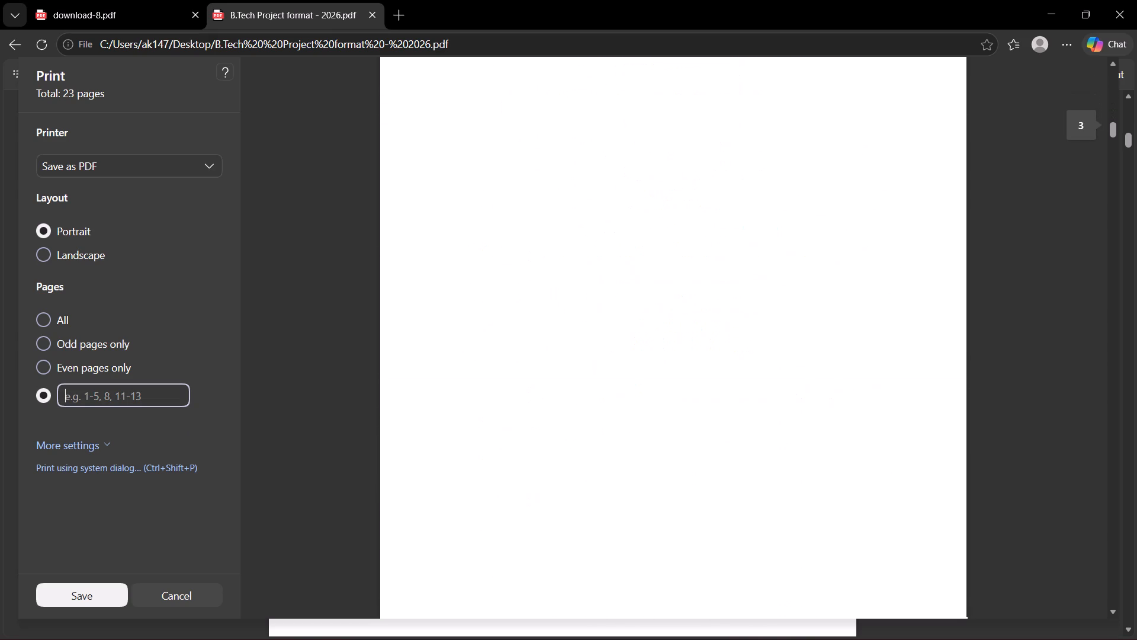
scroll(466, 433, "down", 6)
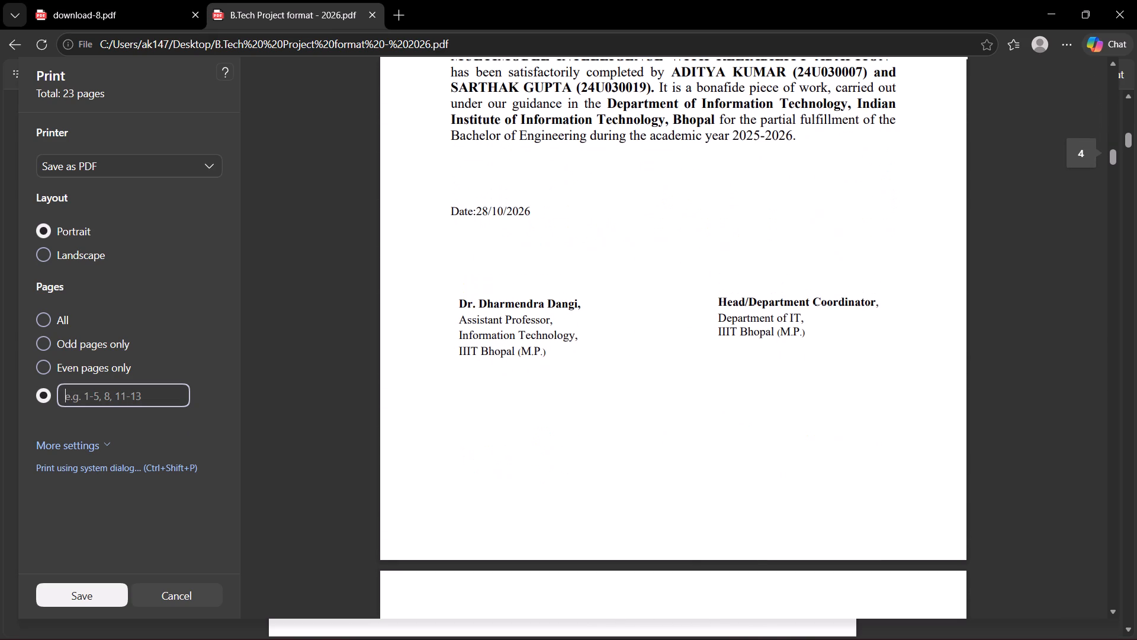
scroll(466, 433, "down", 2)
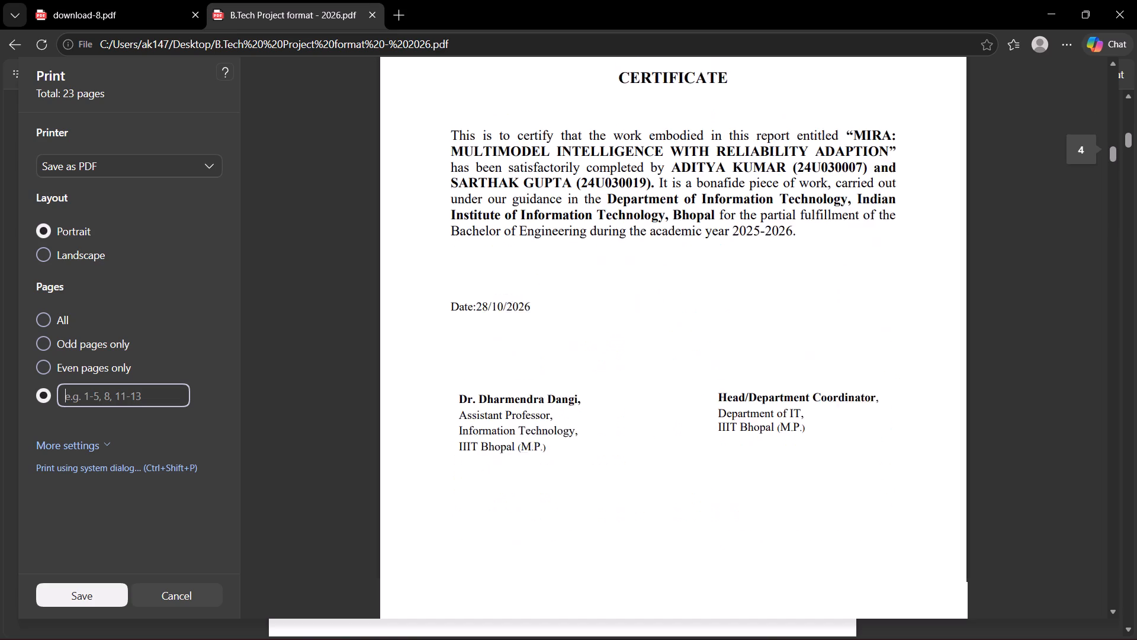
scroll(466, 433, "down", 1)
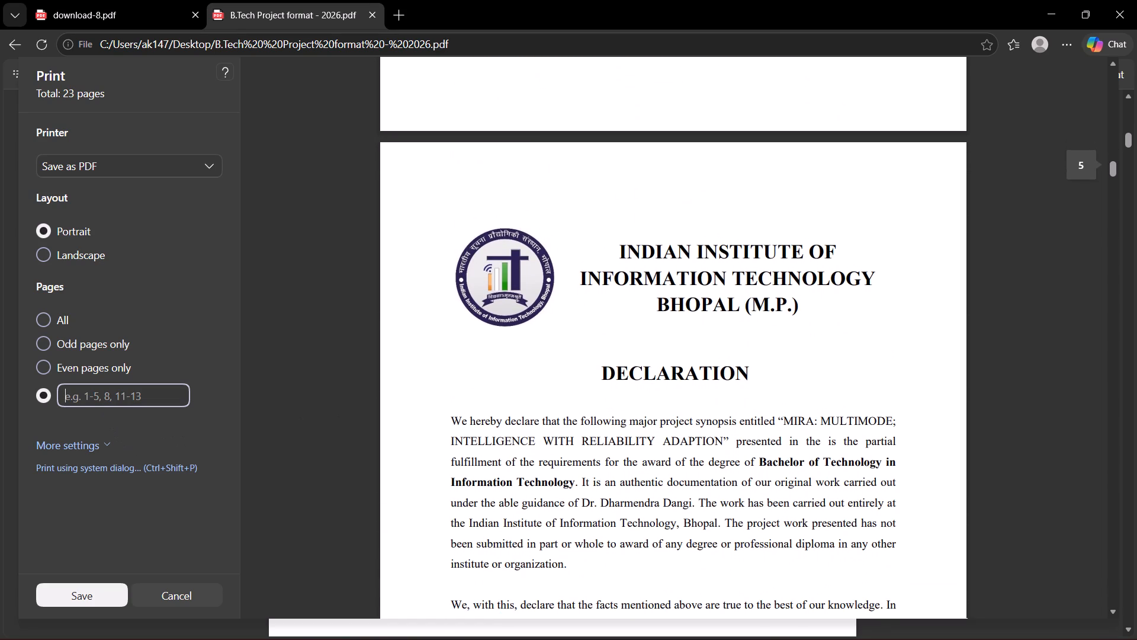
type("2,")
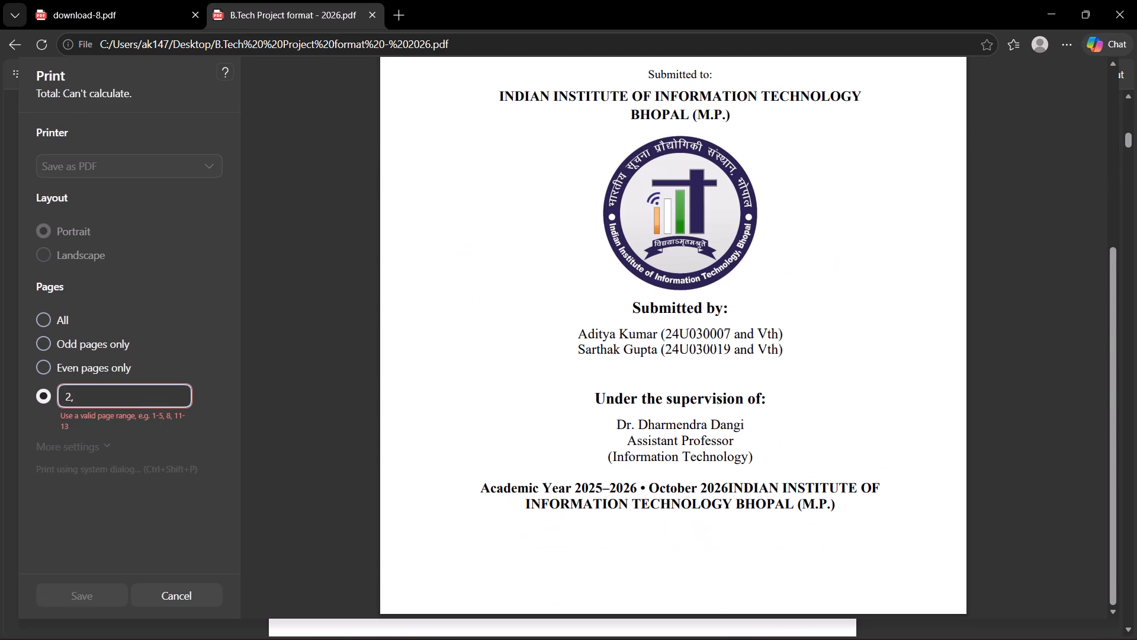
type("4,")
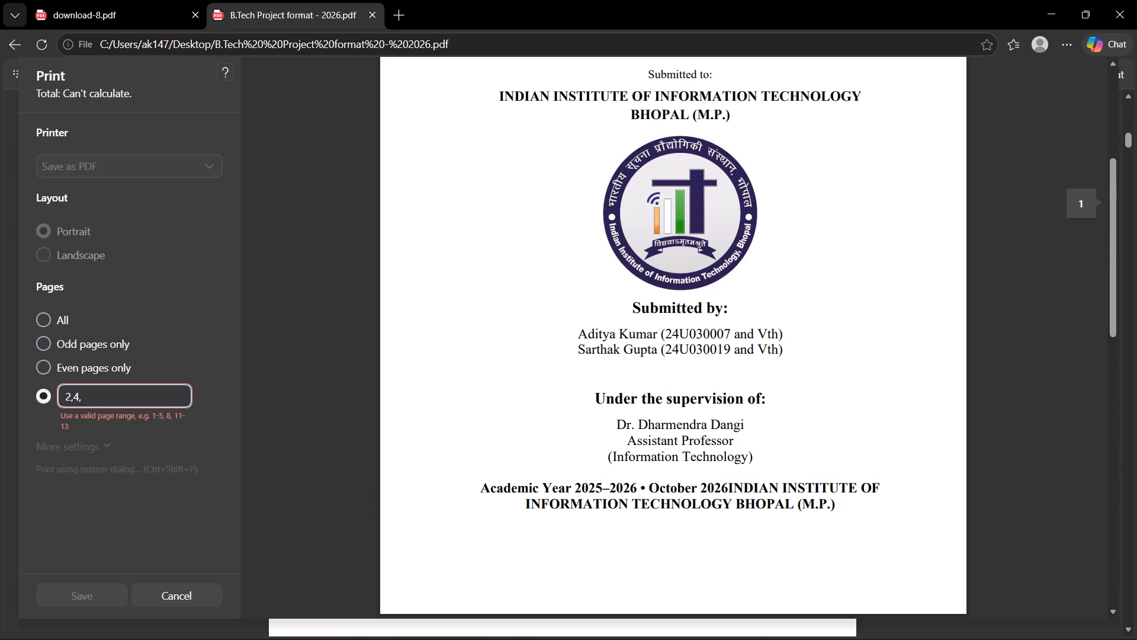
key("5")
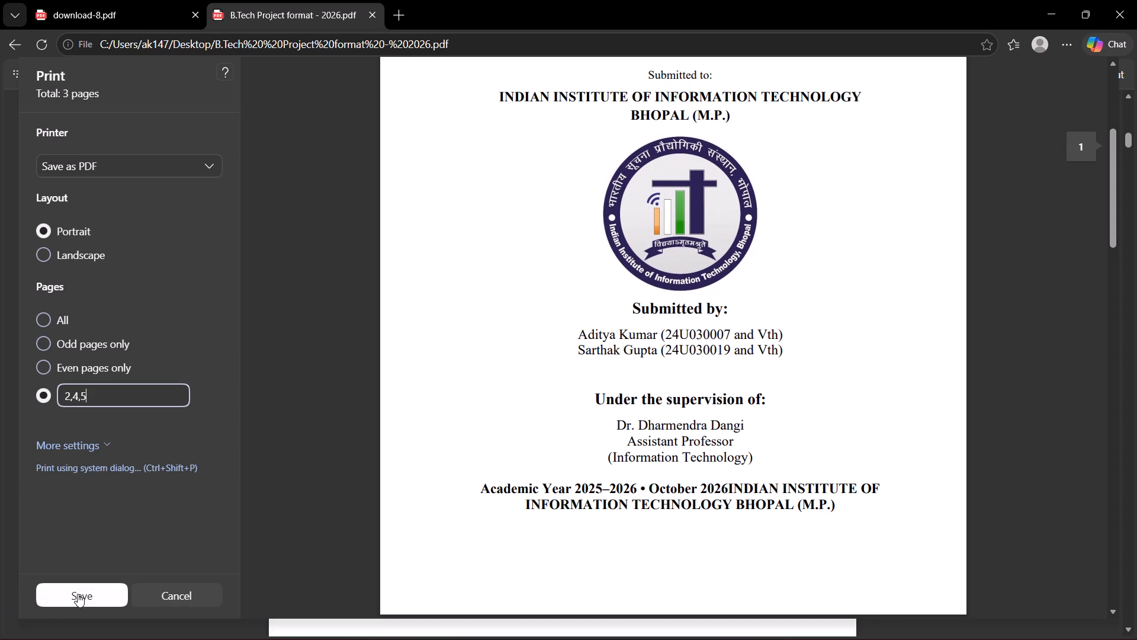
Save the selected pages as B.Tech Project format - 2026 in the Downloads folder.
left_click(78, 594)
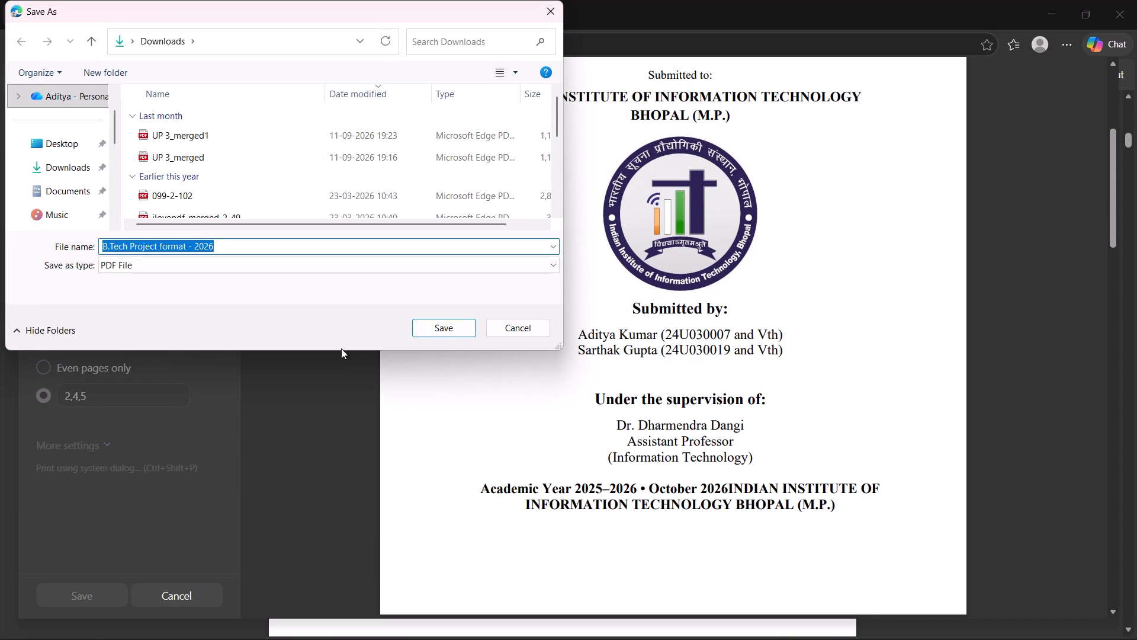
left_click(455, 332)
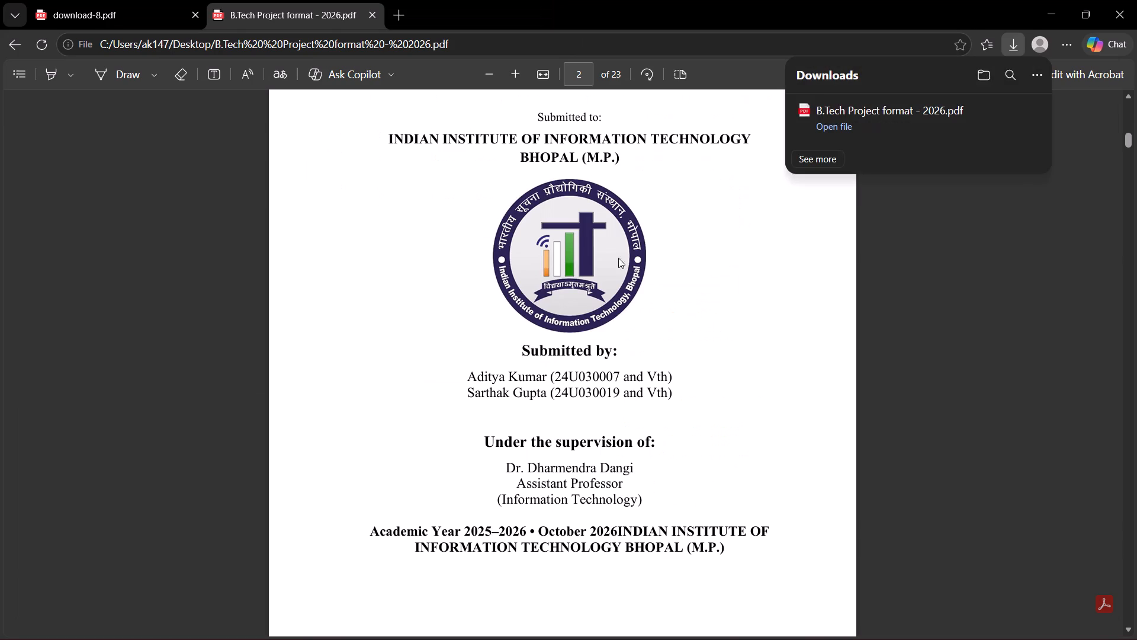
Open the newly saved PDF from the downloads and skim its pages, returning to the title page.
double_click(929, 102)
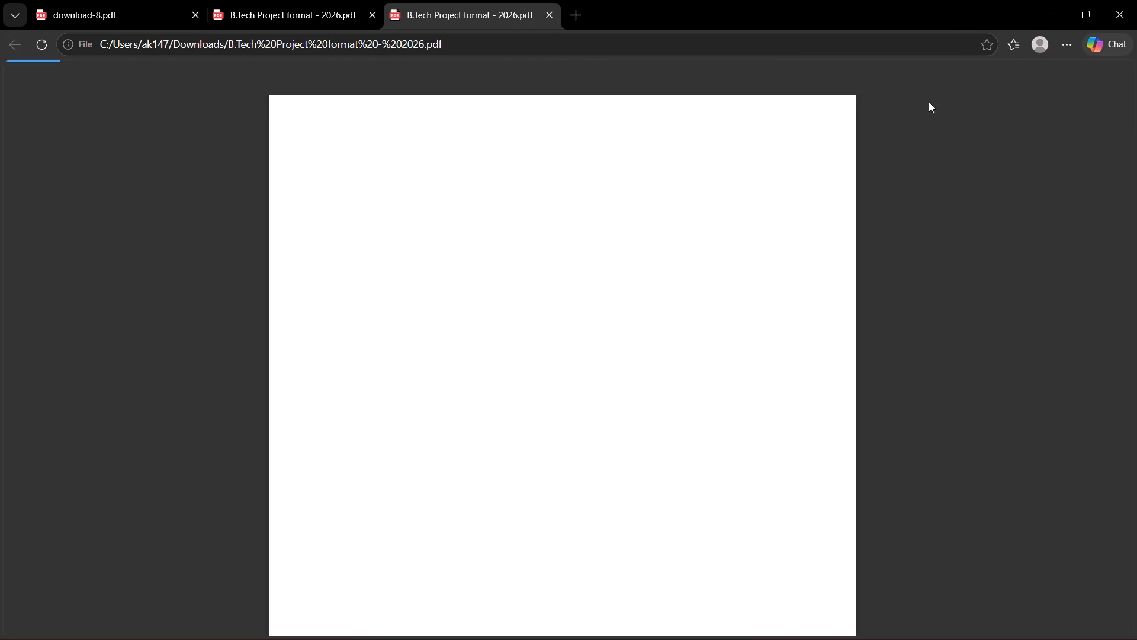
scroll(638, 360, "down", 12)
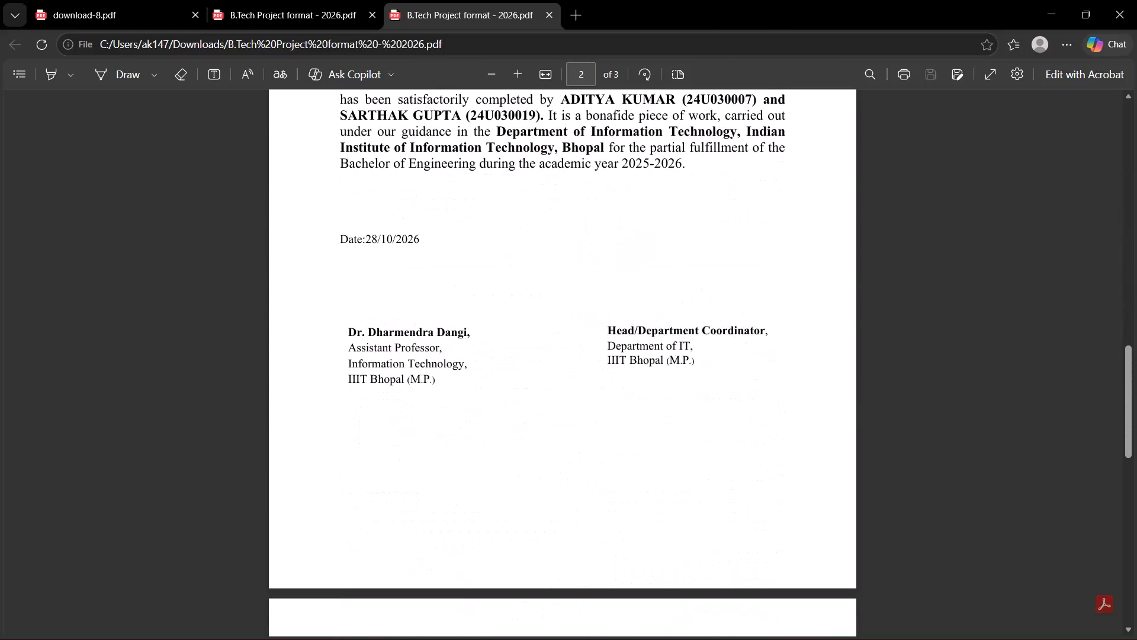
scroll(638, 360, "down", 13)
scroll(638, 360, "up", 5)
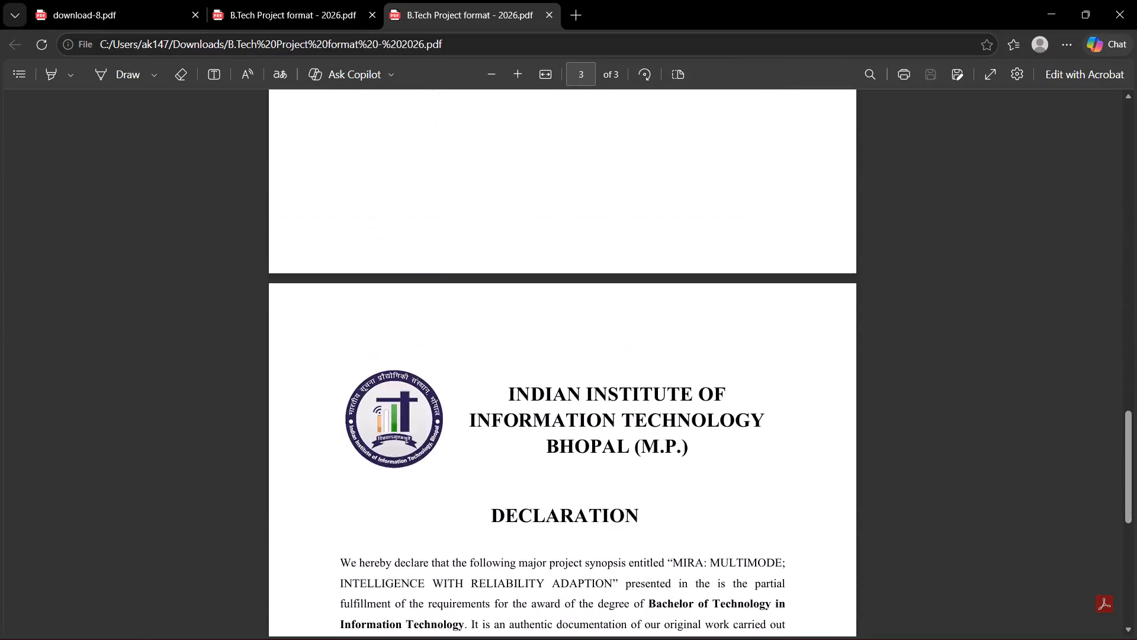
scroll(638, 360, "up", 8)
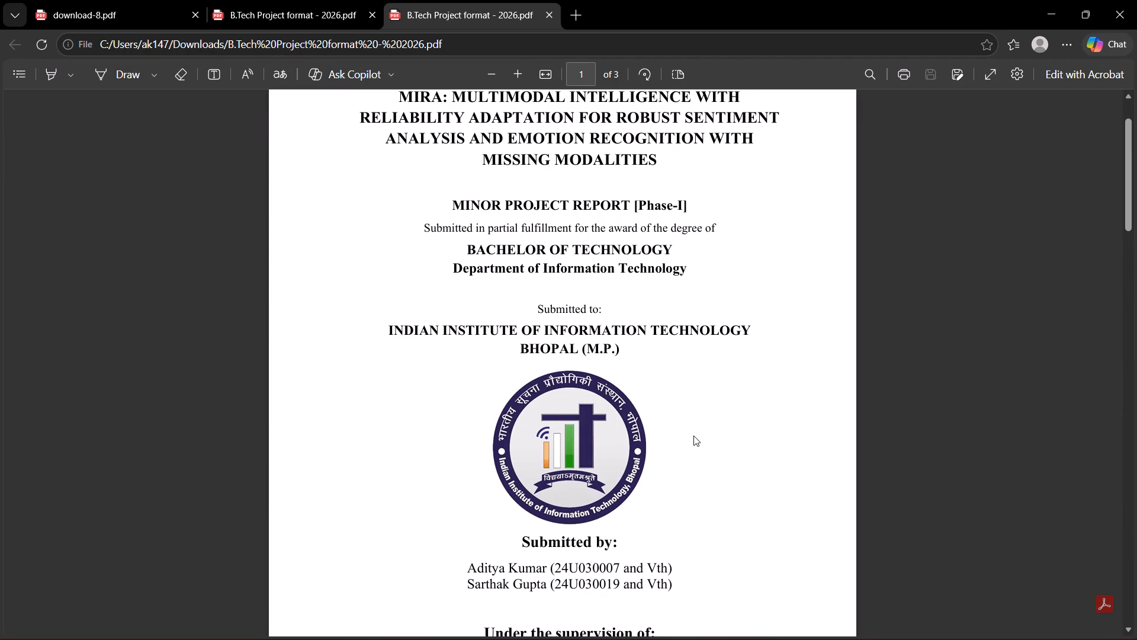
Read through the title, Certificate and Declaration pages of the extracted PDF, including their signature areas, and go back towards the Certificate.
scroll(693, 436, "down", 1)
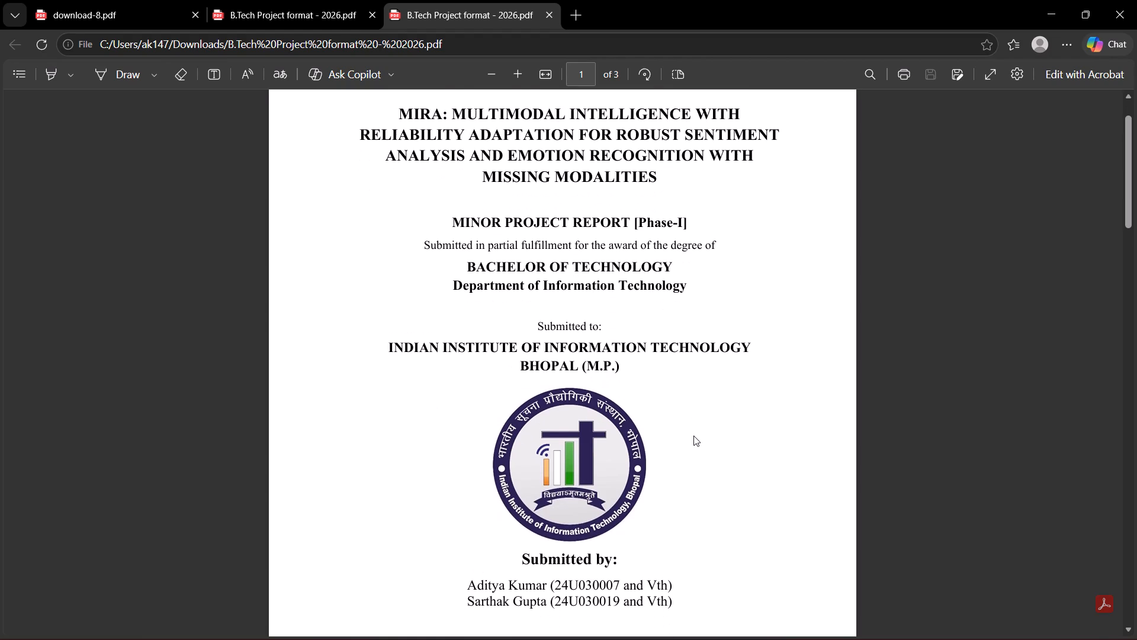
scroll(693, 436, "down", 4)
scroll(646, 410, "down", 2)
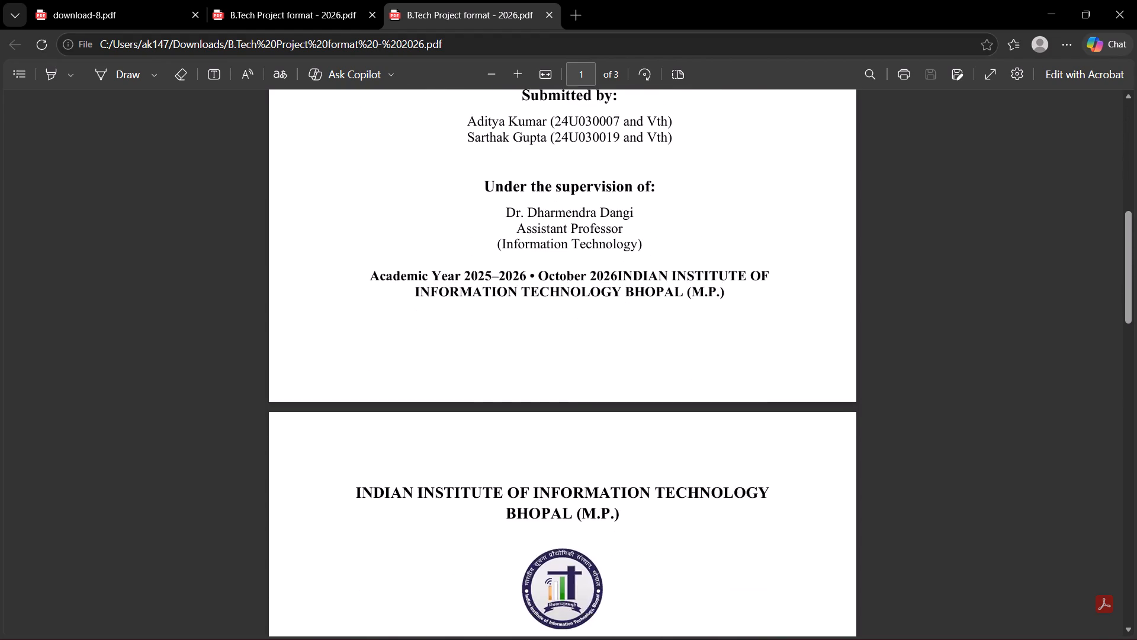
scroll(646, 410, "down", 4)
scroll(570, 428, "down", 1)
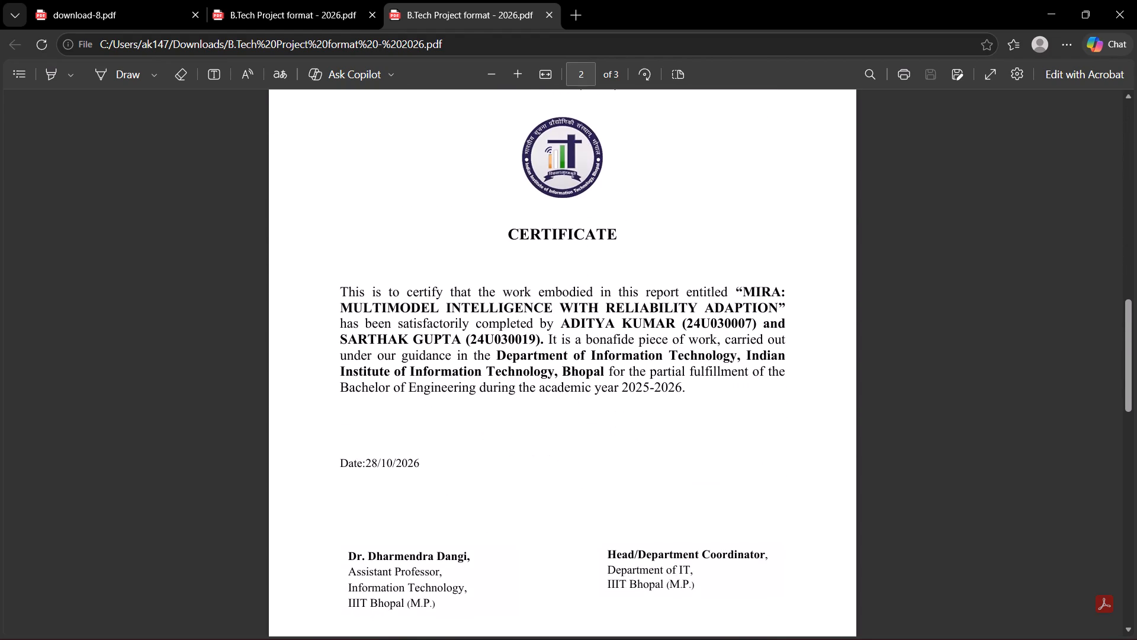
scroll(570, 428, "down", 1)
scroll(651, 485, "down", 1)
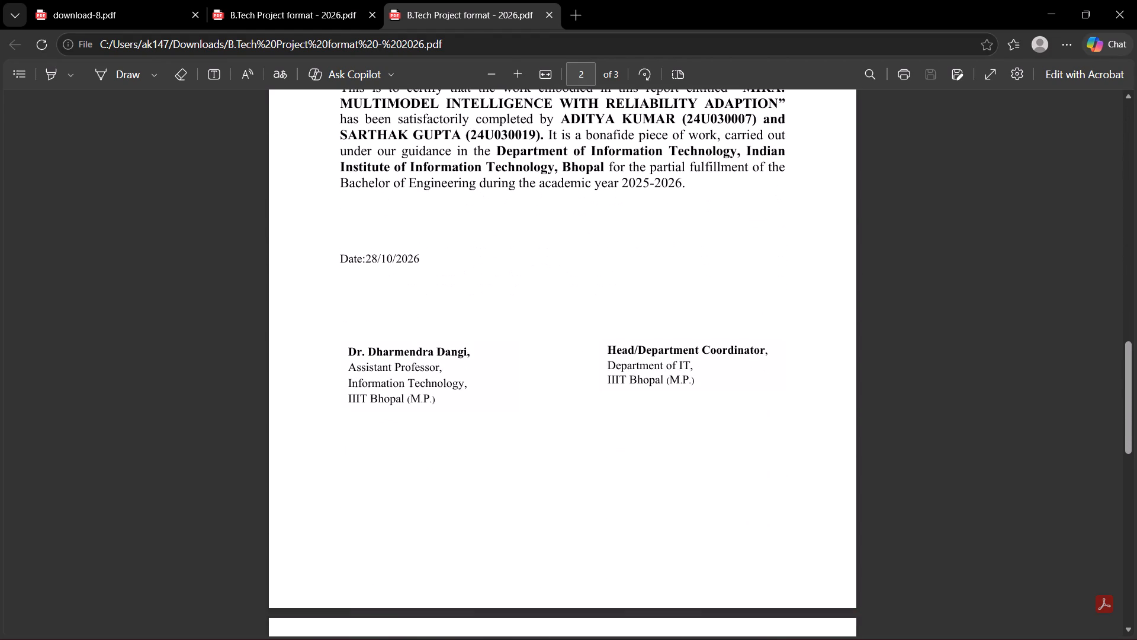
scroll(650, 500, "down", 5)
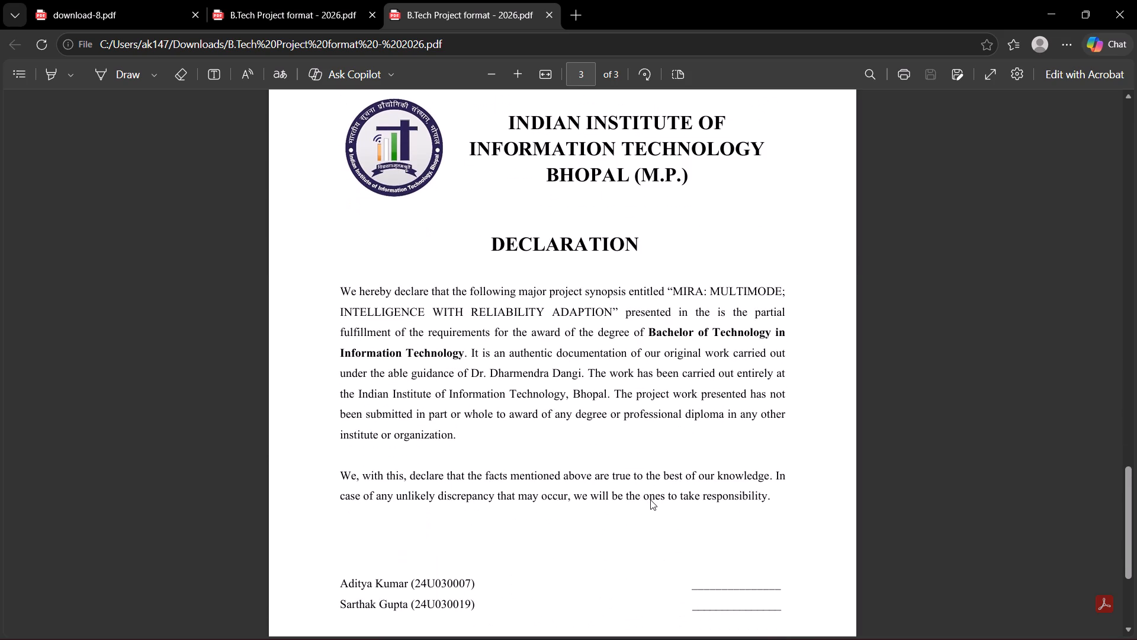
scroll(720, 548, "down", 1)
scroll(720, 548, "up", 1)
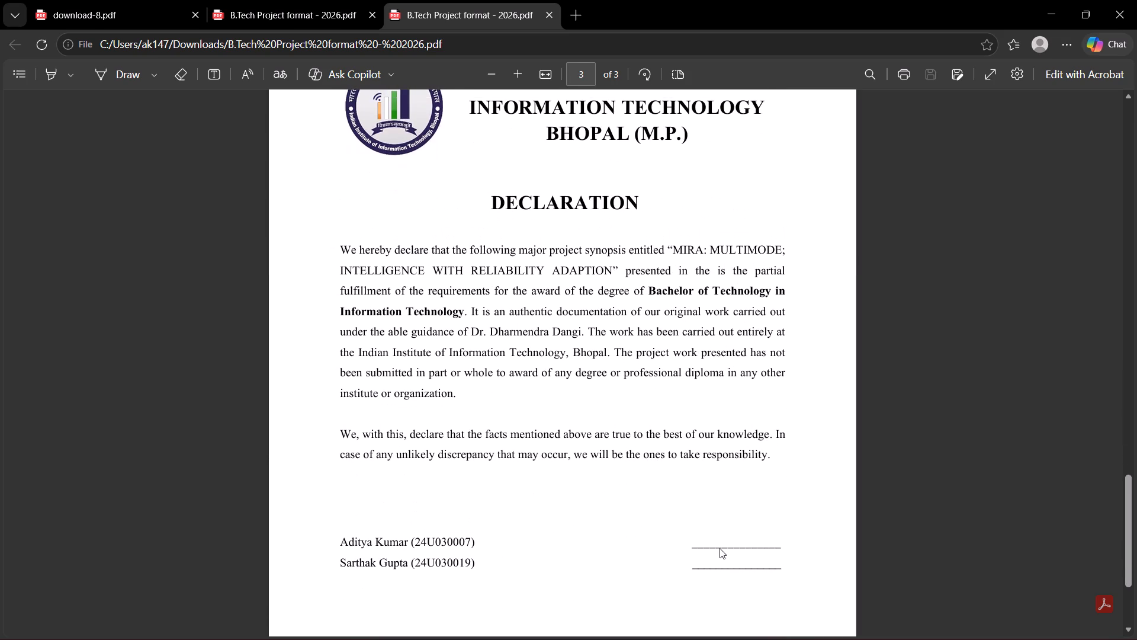
scroll(720, 548, "up", 7)
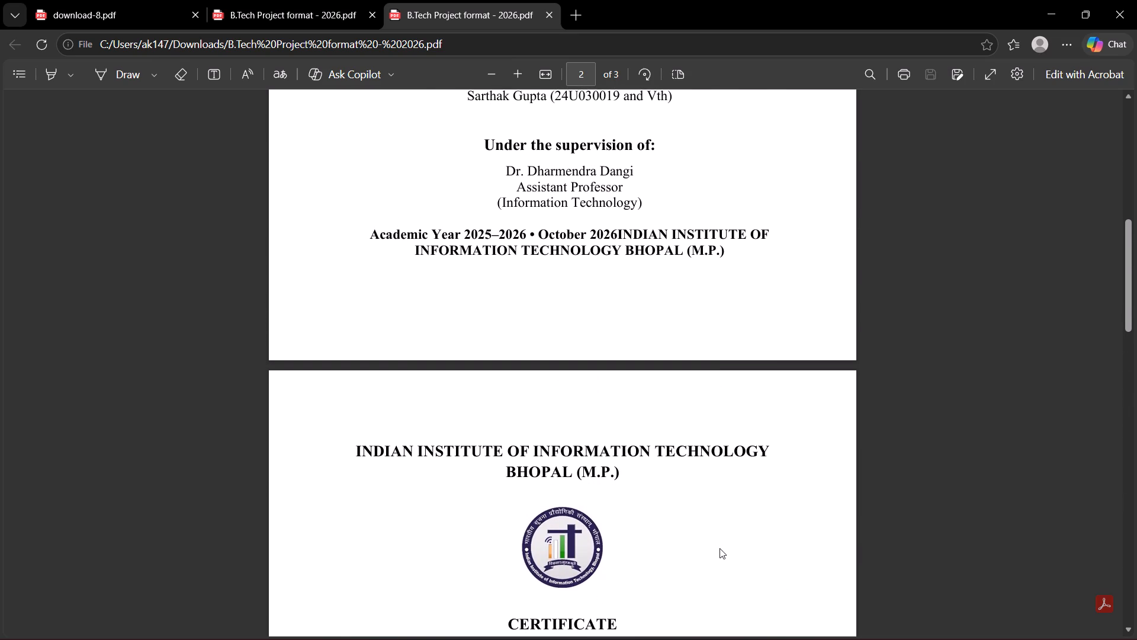
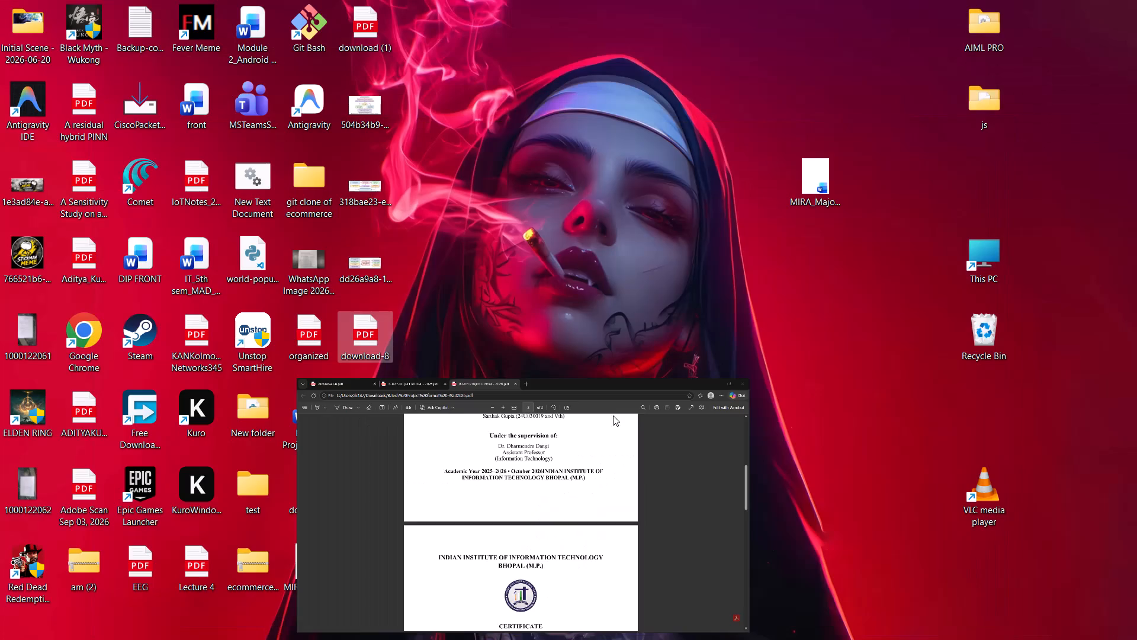
Open the full B.Tech Project format - 2026 PDF from the desktop and skim its Declaration and Acknowledgement pages.
double_click(363, 489)
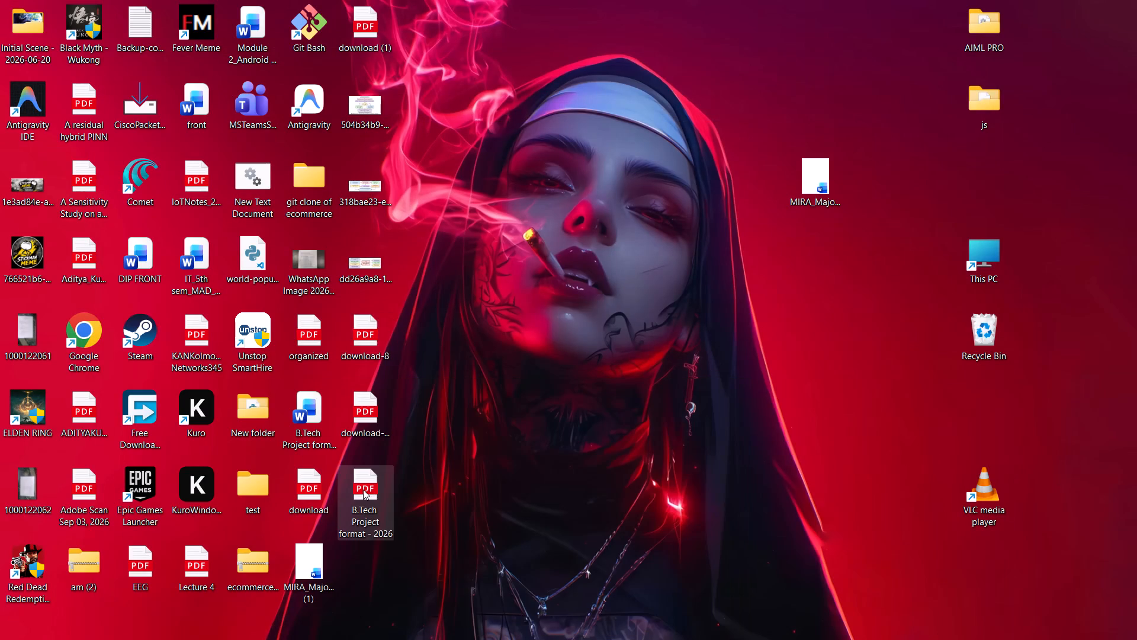
scroll(548, 442, "down", 14)
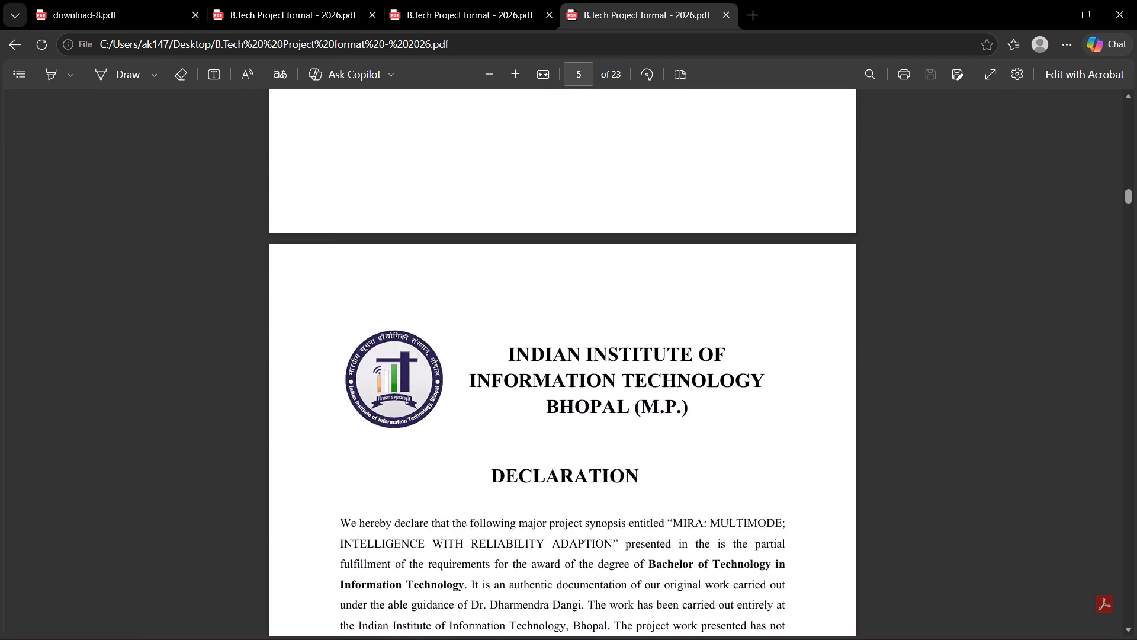
scroll(548, 442, "down", 6)
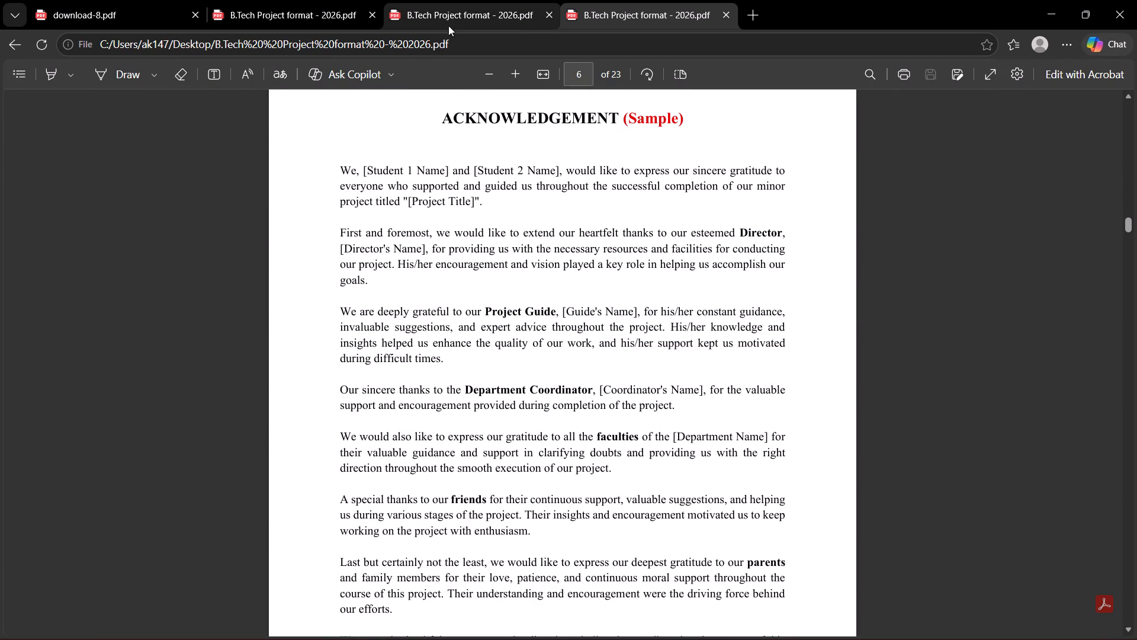
Switch back to the extracted three-page PDF stored in Downloads.
left_click(451, 23)
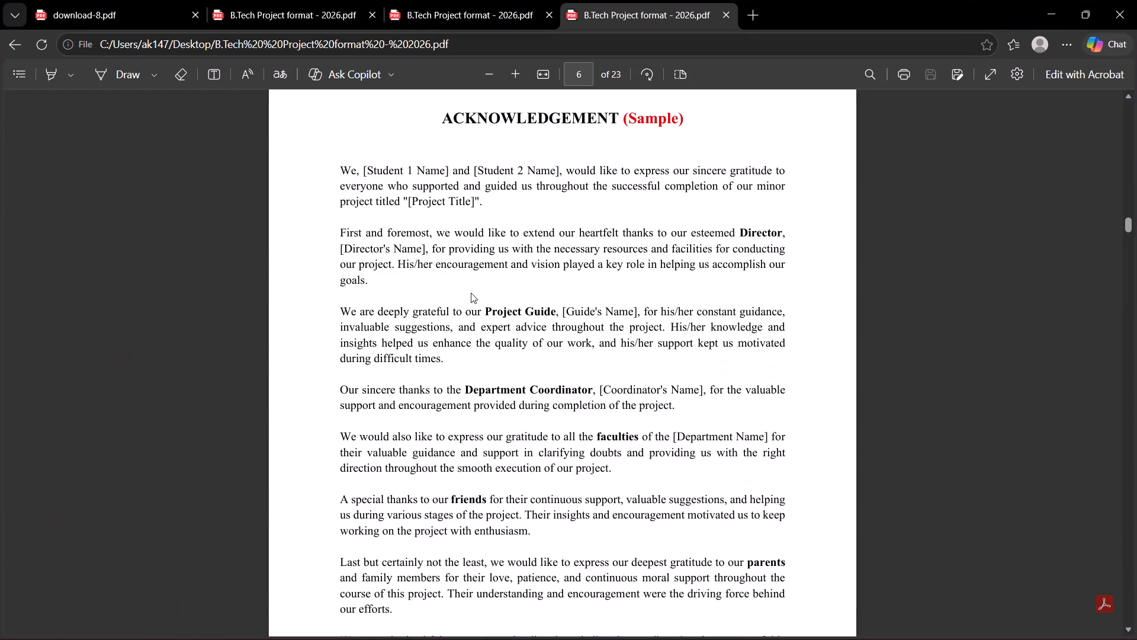
left_click(468, 1)
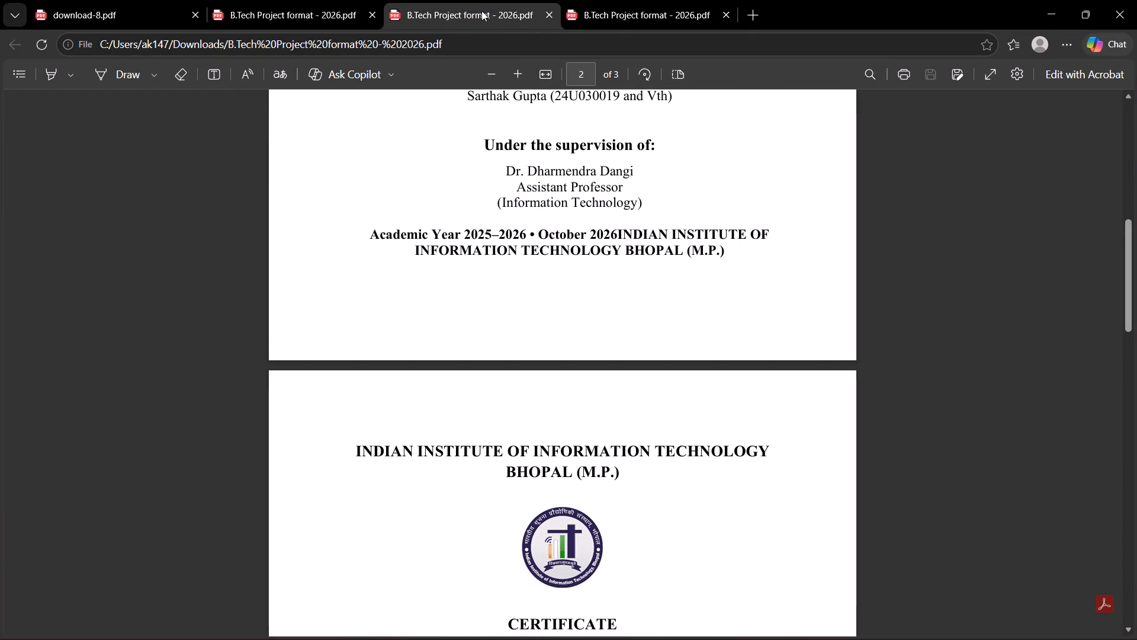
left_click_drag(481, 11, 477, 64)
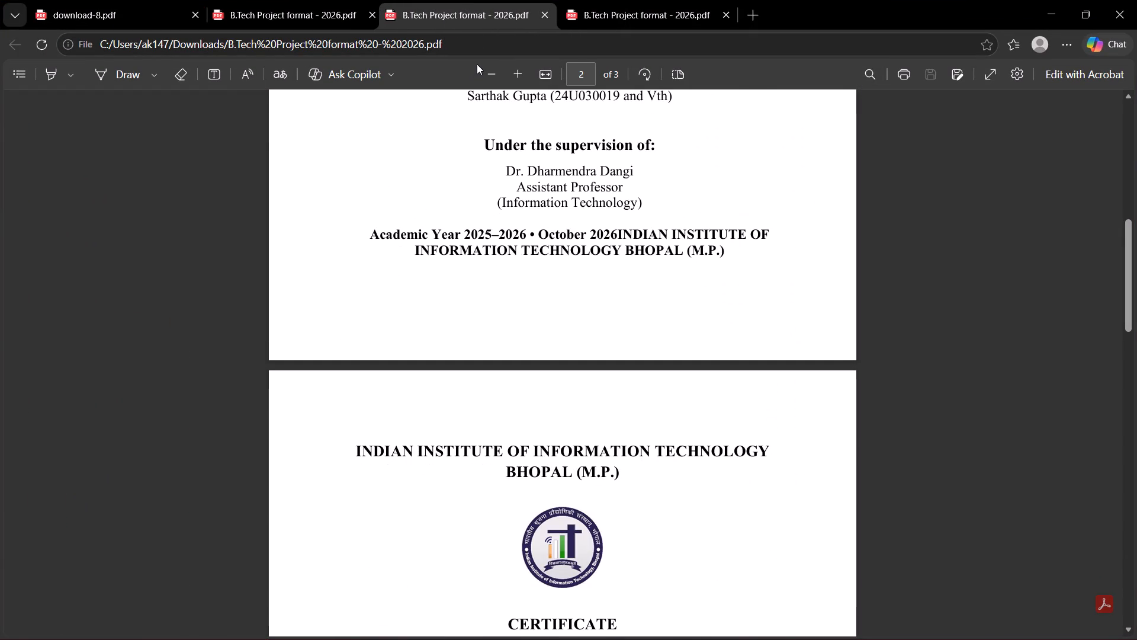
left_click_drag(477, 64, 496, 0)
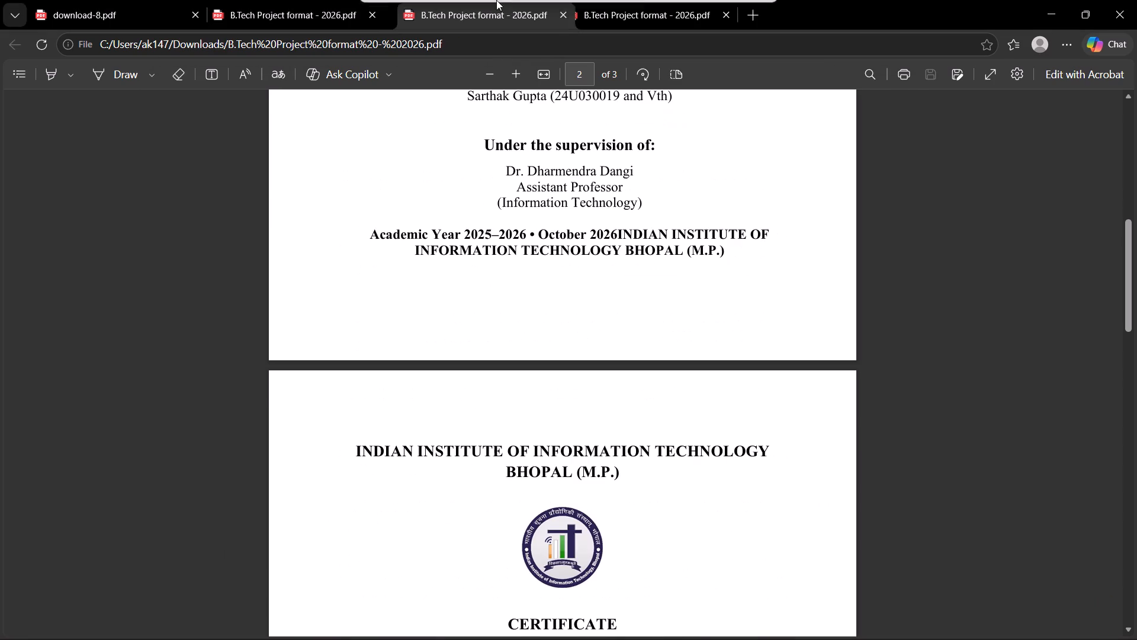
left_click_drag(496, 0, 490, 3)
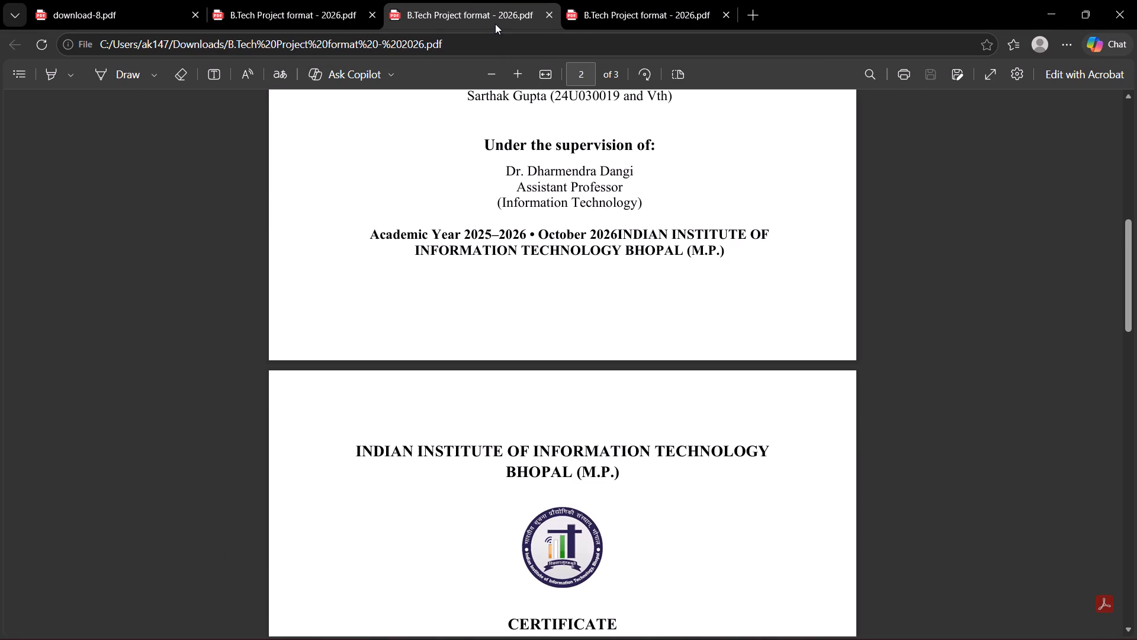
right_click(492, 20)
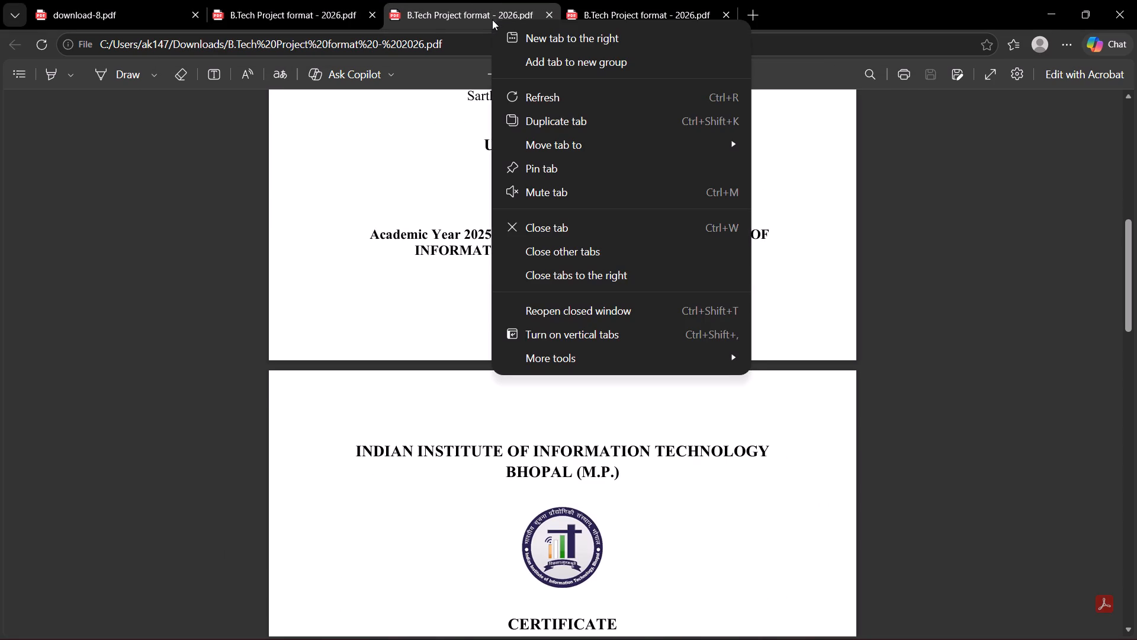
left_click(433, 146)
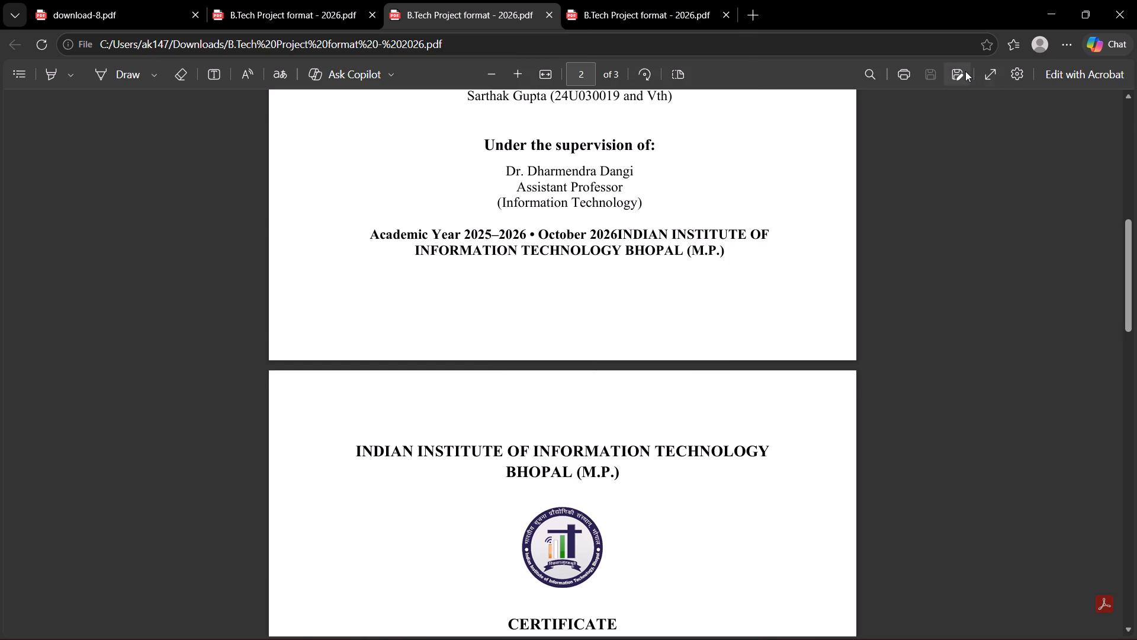
Save a copy of the extracted three-page PDF in the Downloads folder under the name 777.
left_click(965, 71)
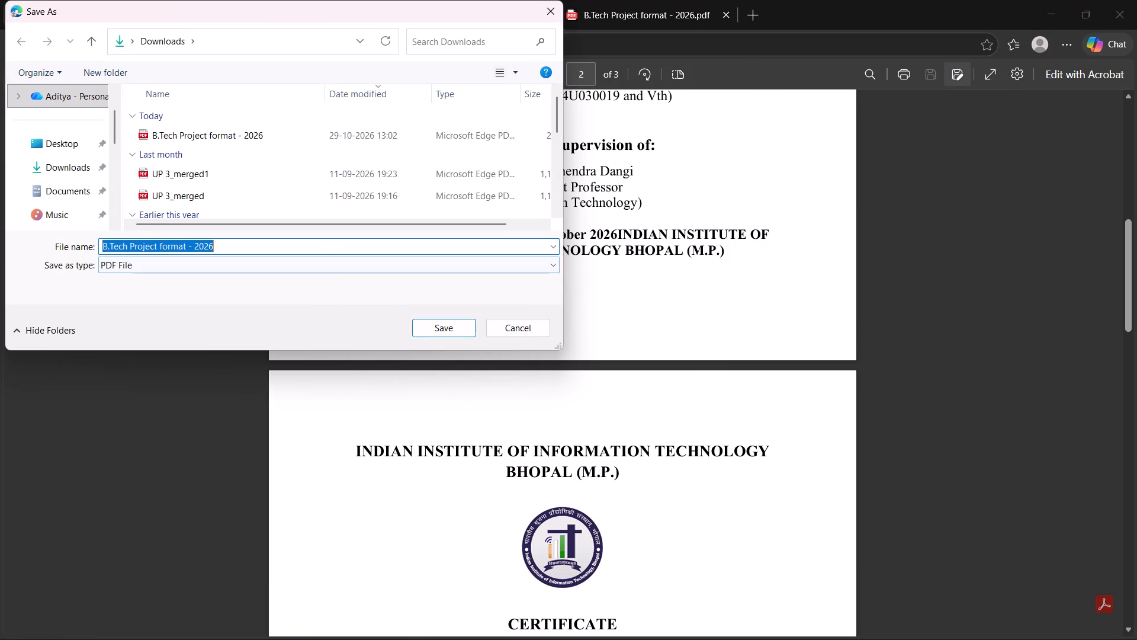
type("777")
key("Return")
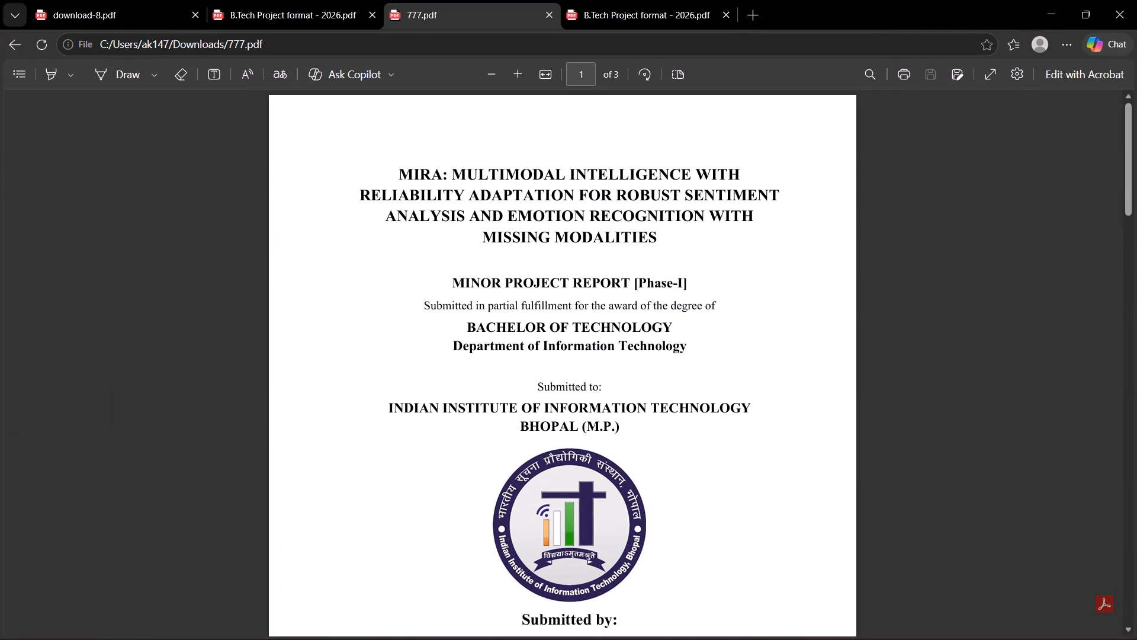
Bring up the available actions for the open 777.pdf document.
left_click(512, 16)
left_click(512, 16)
right_click(512, 16)
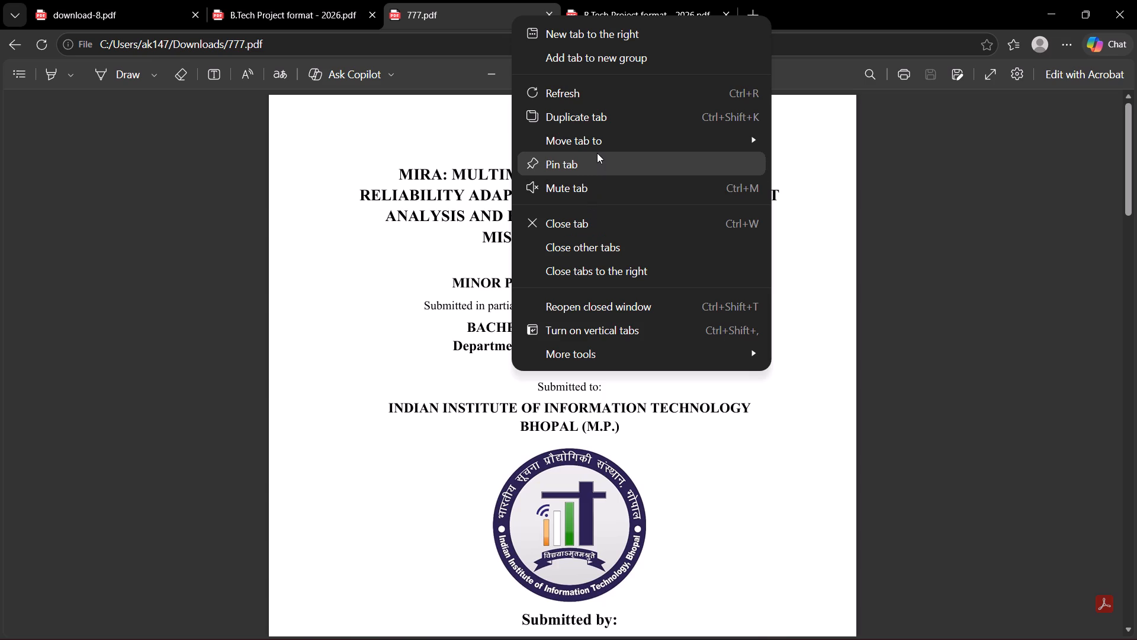
Switch to File Explorer, open the Downloads folder and bring up the available file actions for the 777 PDF.
left_click(438, 176)
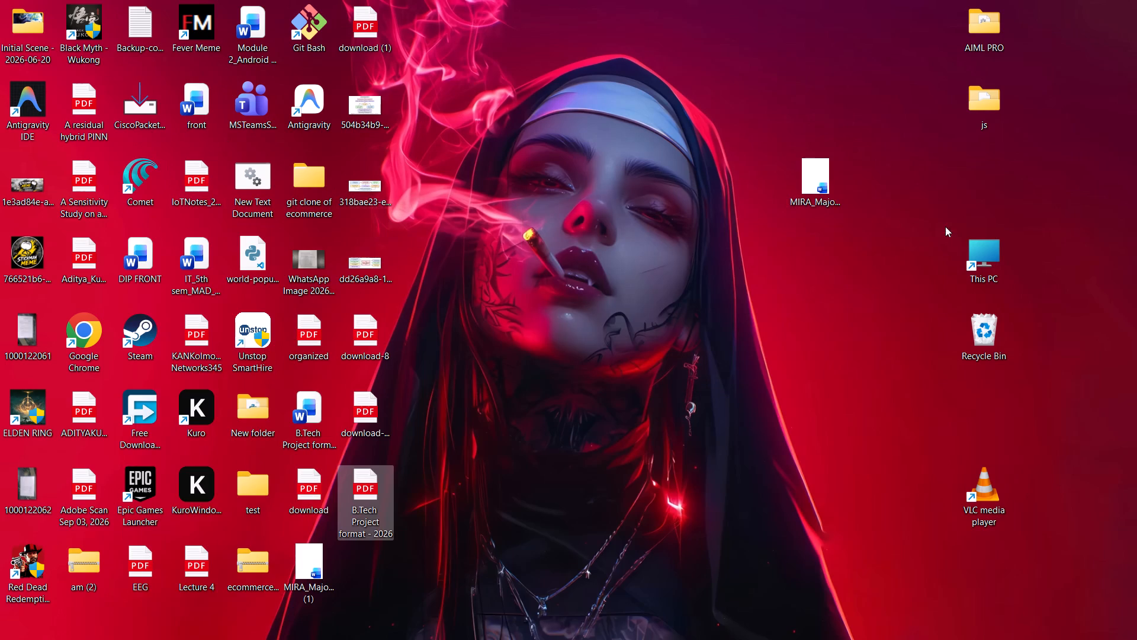
double_click(995, 261)
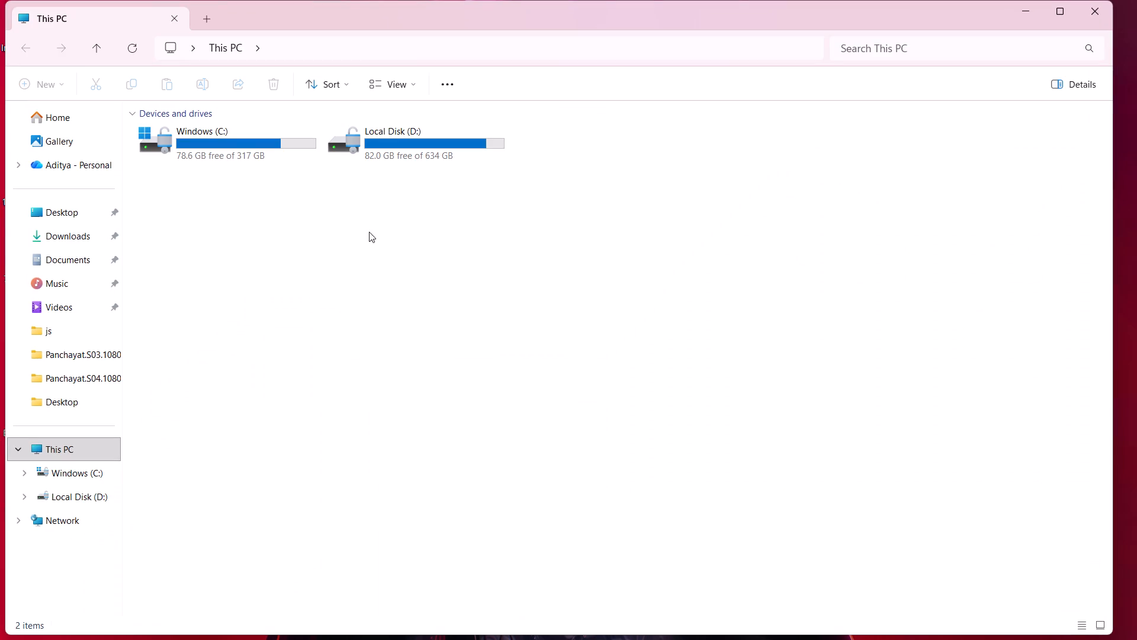
left_click(62, 233)
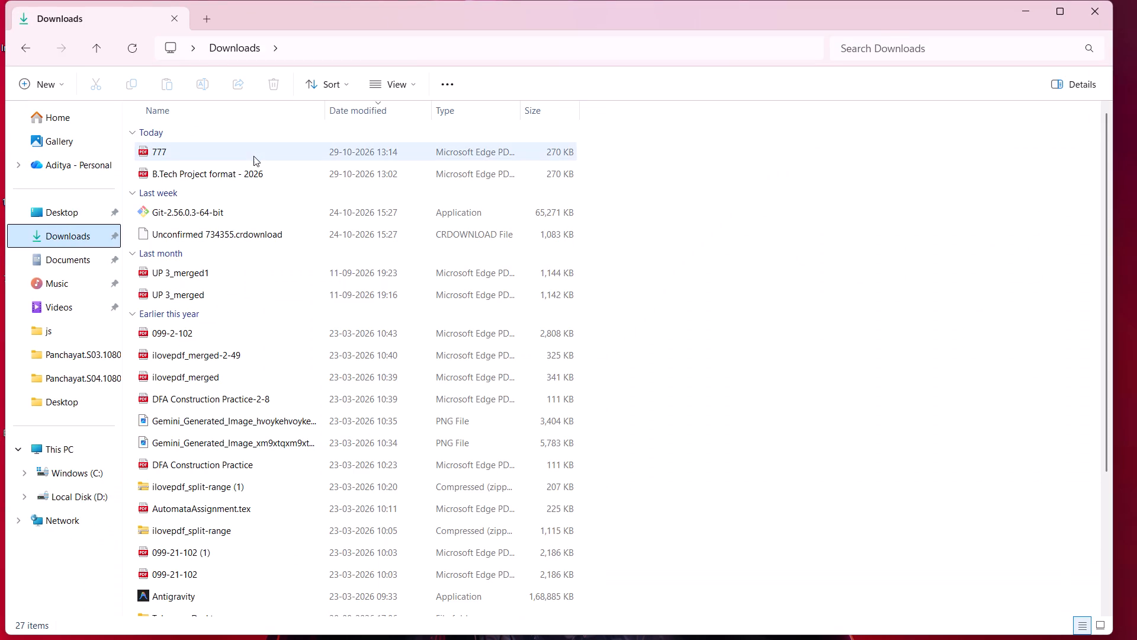
left_click_drag(253, 153, 499, 422)
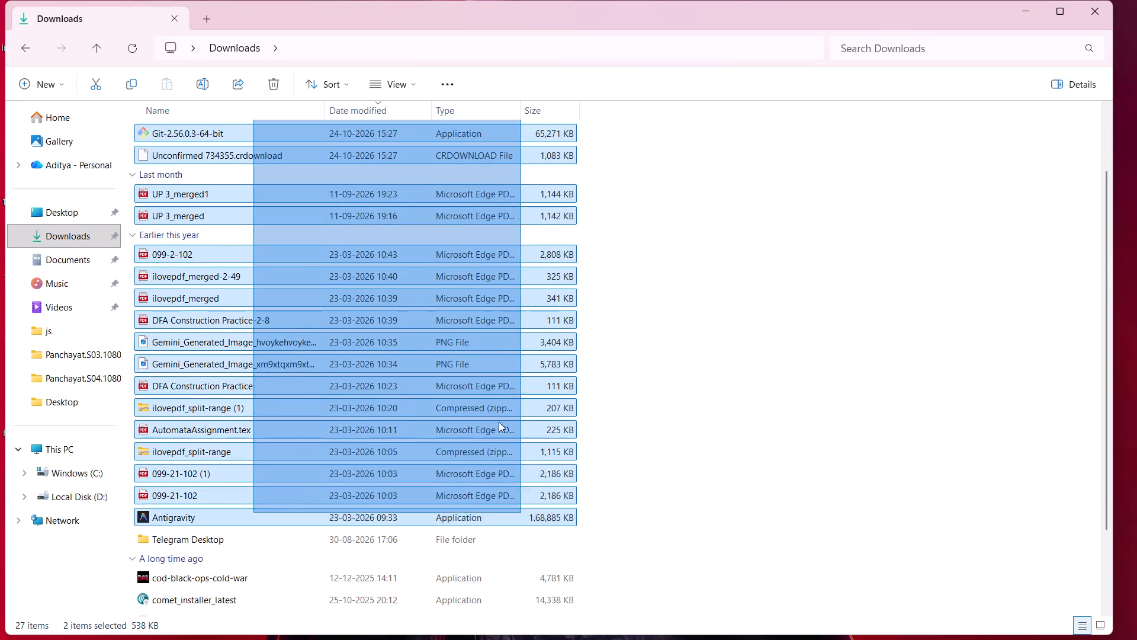
left_click_drag(499, 422, 433, 71)
right_click(349, 147)
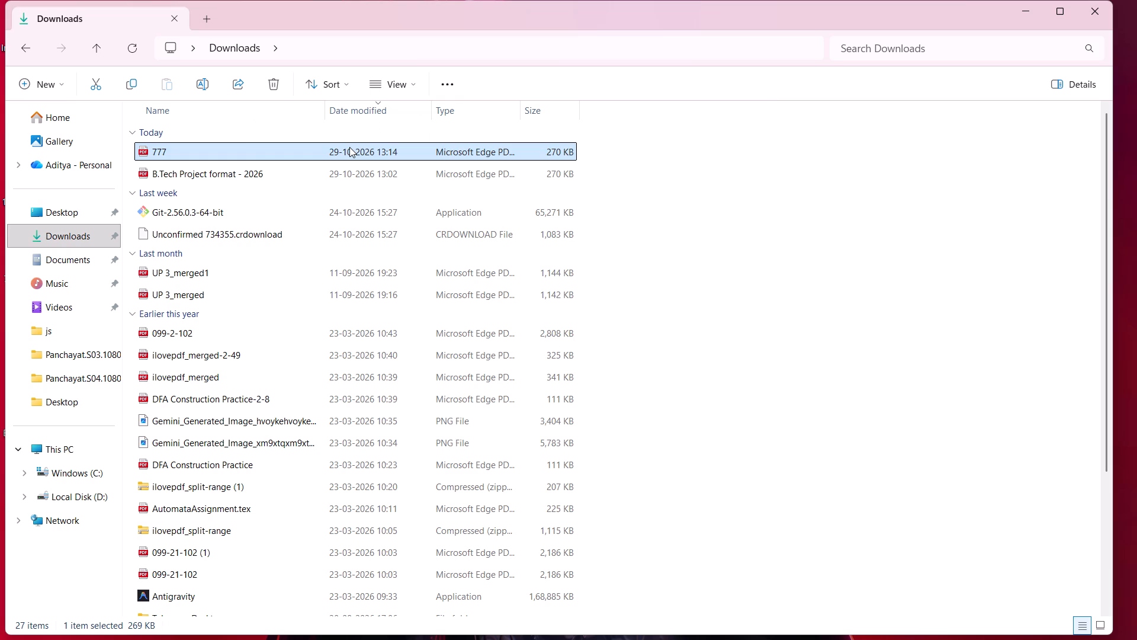
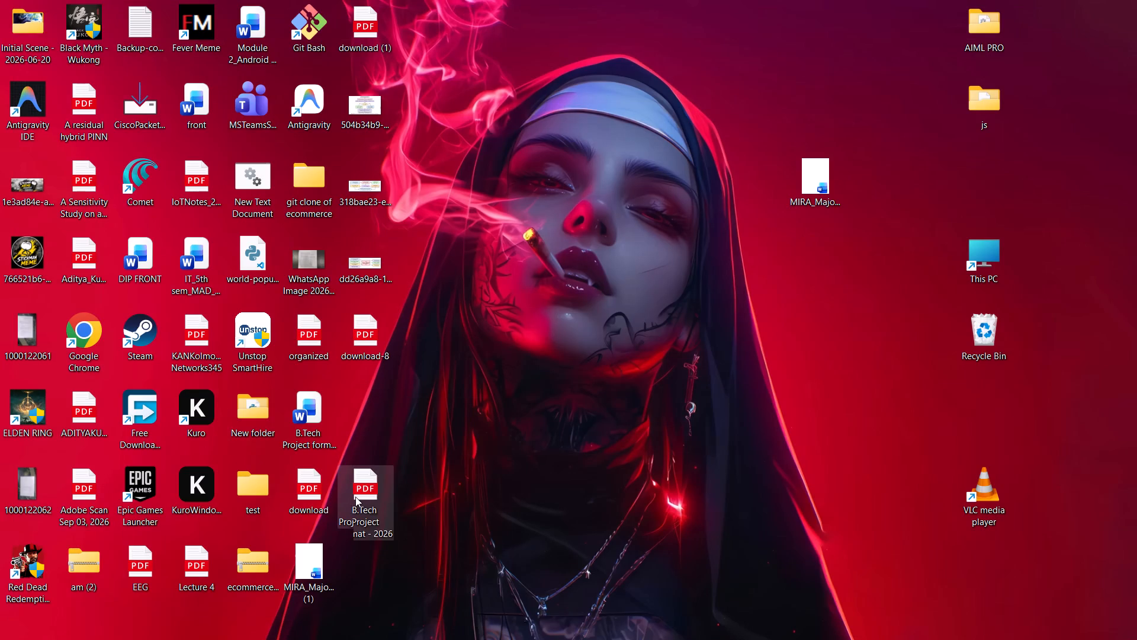
Close the B.Tech Project format - 2026 PDF and delete that file from the desktop.
scroll(582, 431, "down", 14)
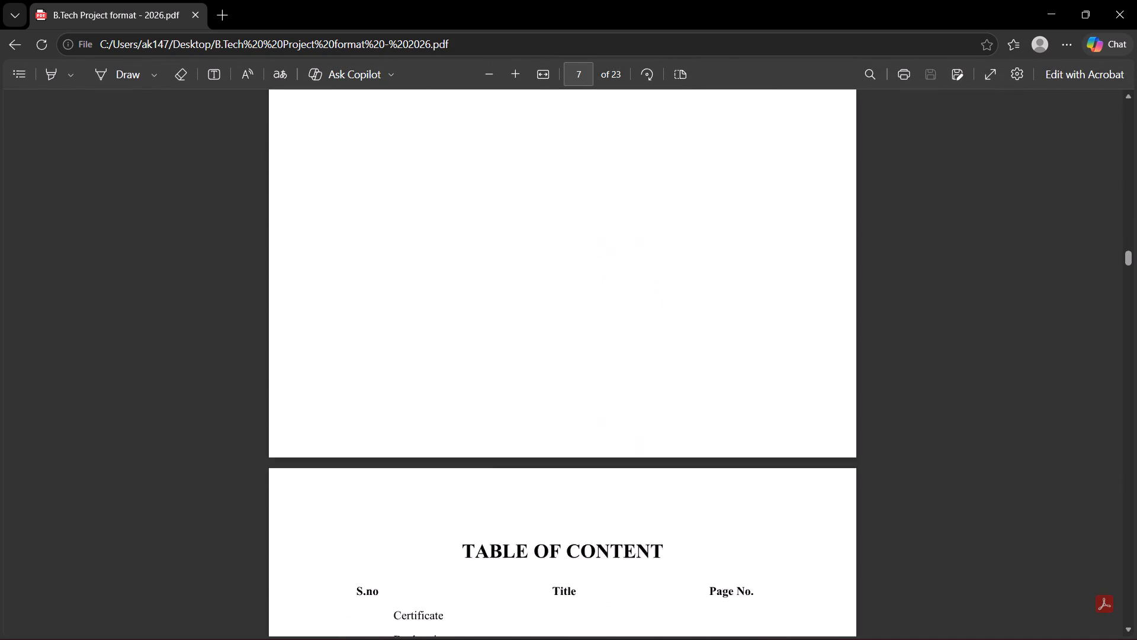
left_click(1136, 0)
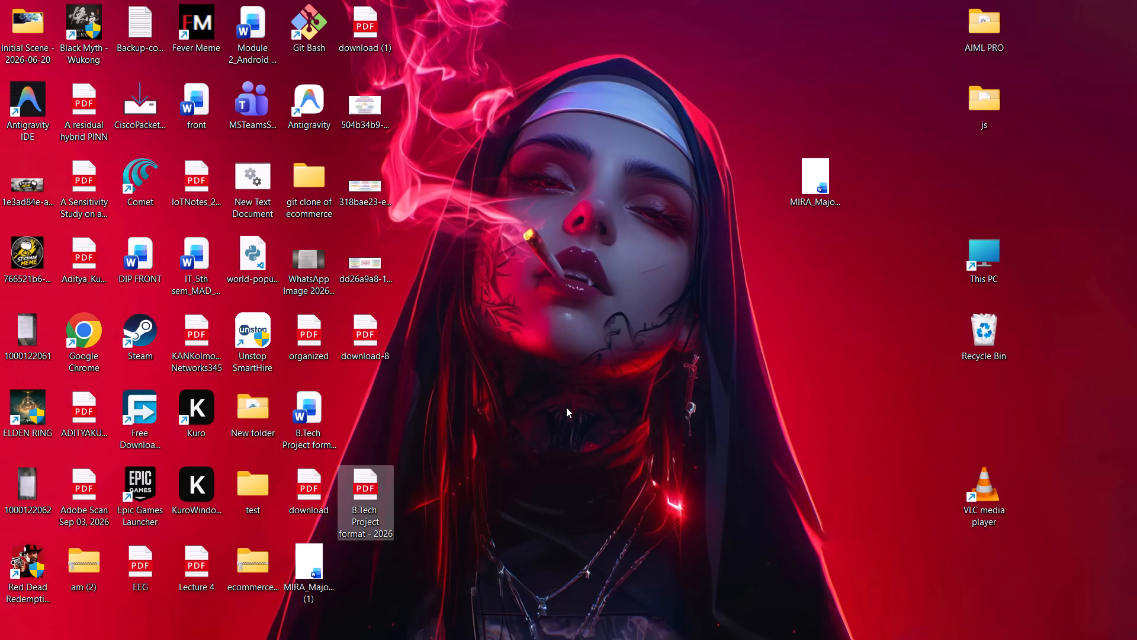
key("Delete")
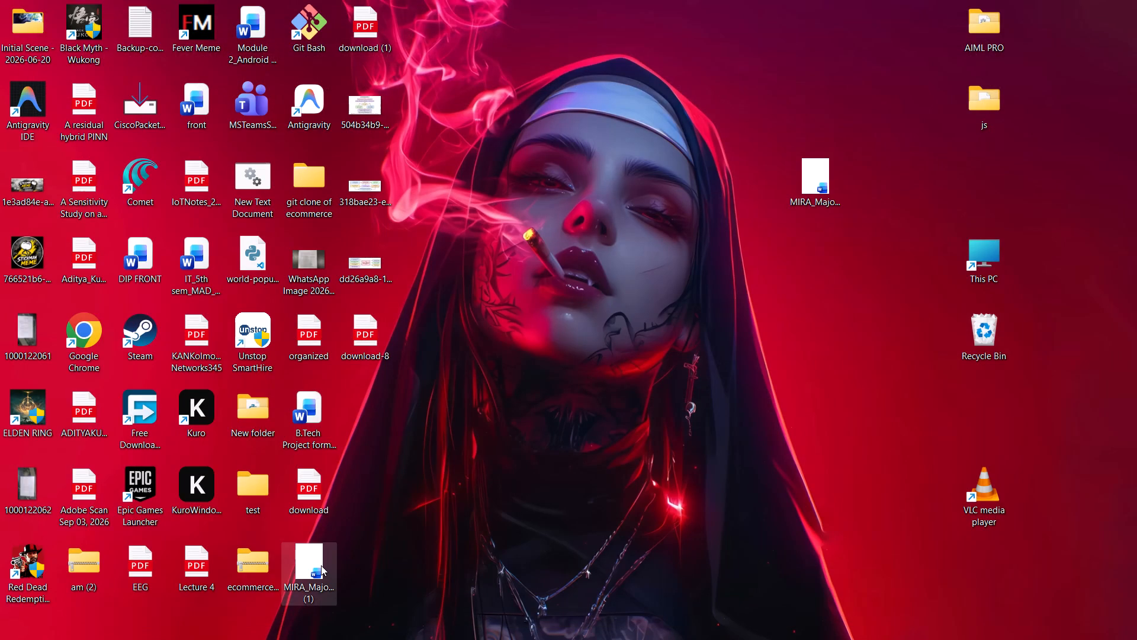
Delete the MIRA_Majo... (1) document copy from the desktop.
left_click(321, 565)
key("Delete")
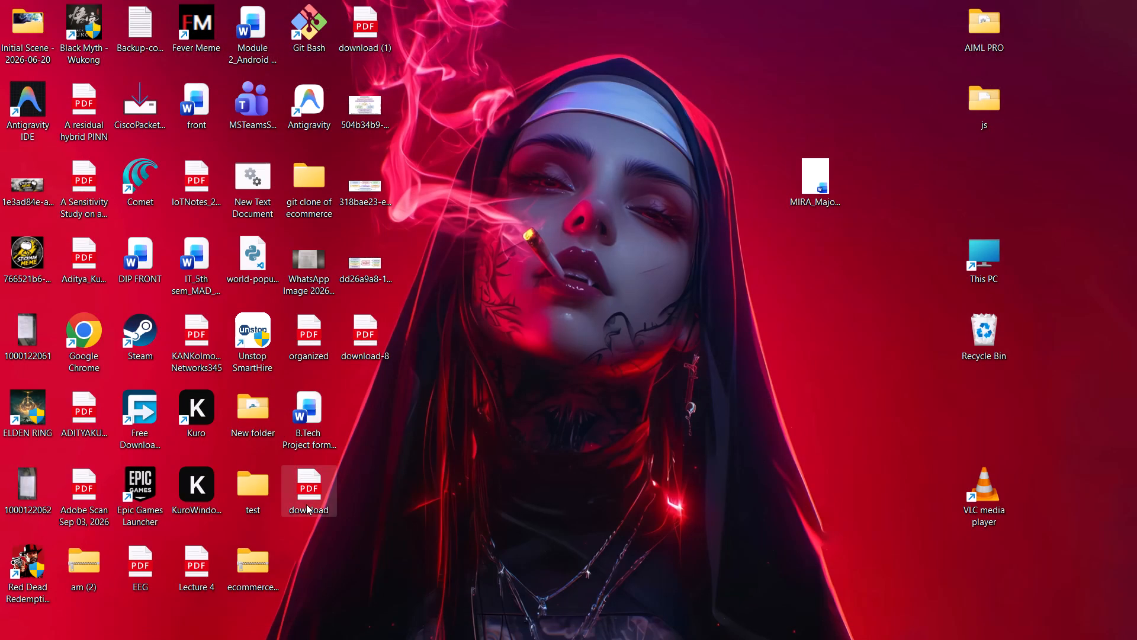
Open the download PDF from the desktop, skim its title page, abstract and table of contents, and close it.
double_click(306, 504)
scroll(431, 525, "down", 7)
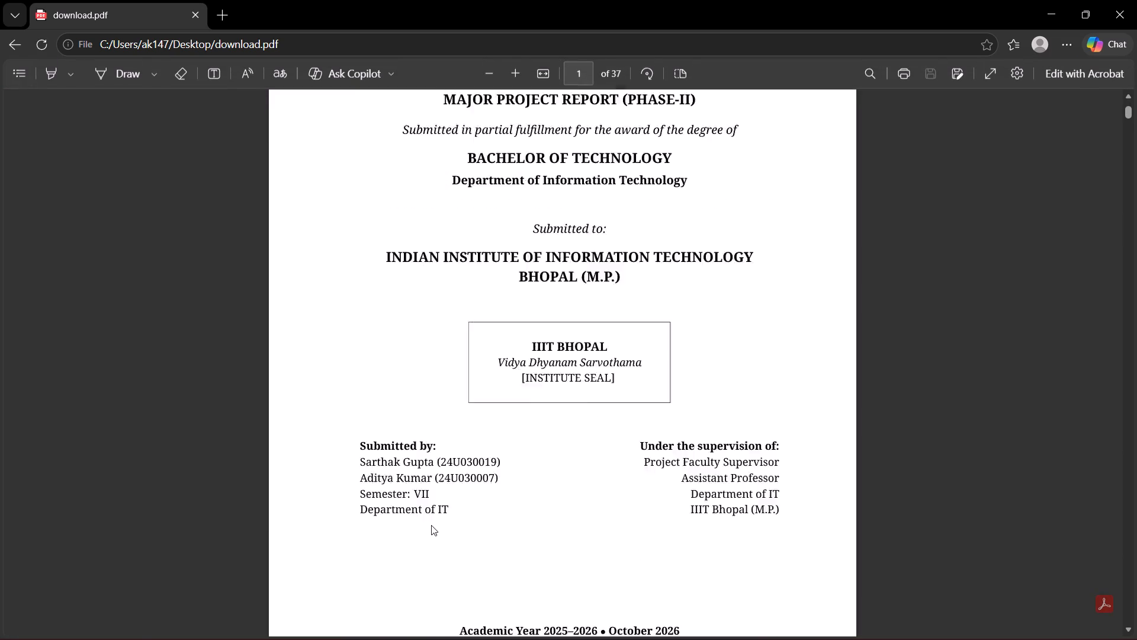
scroll(431, 525, "down", 14)
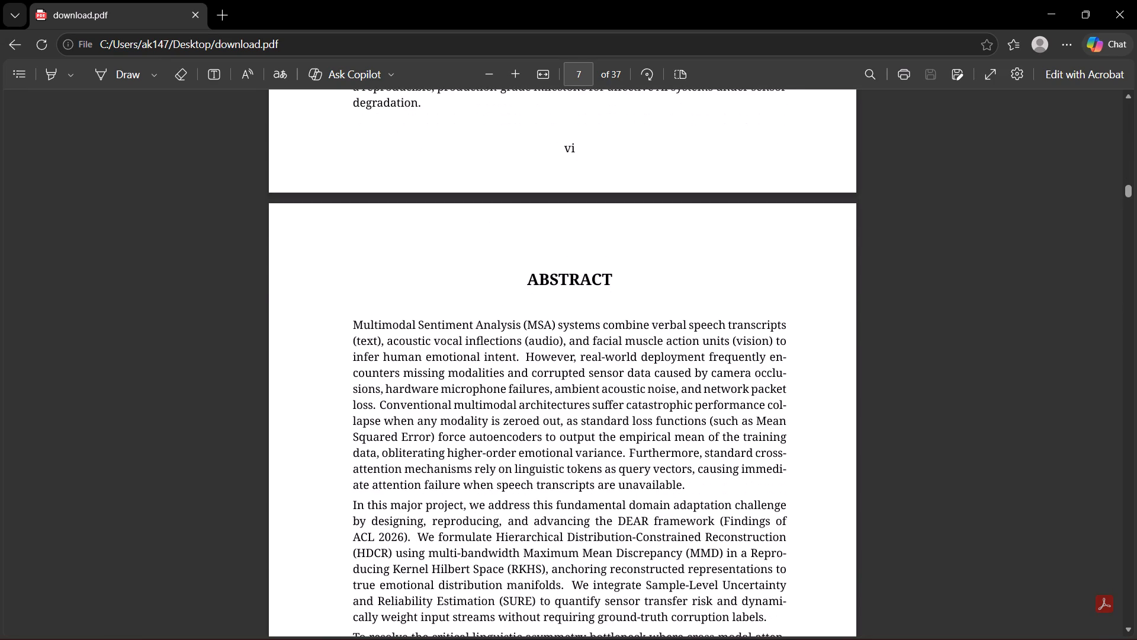
scroll(516, 575, "down", 11)
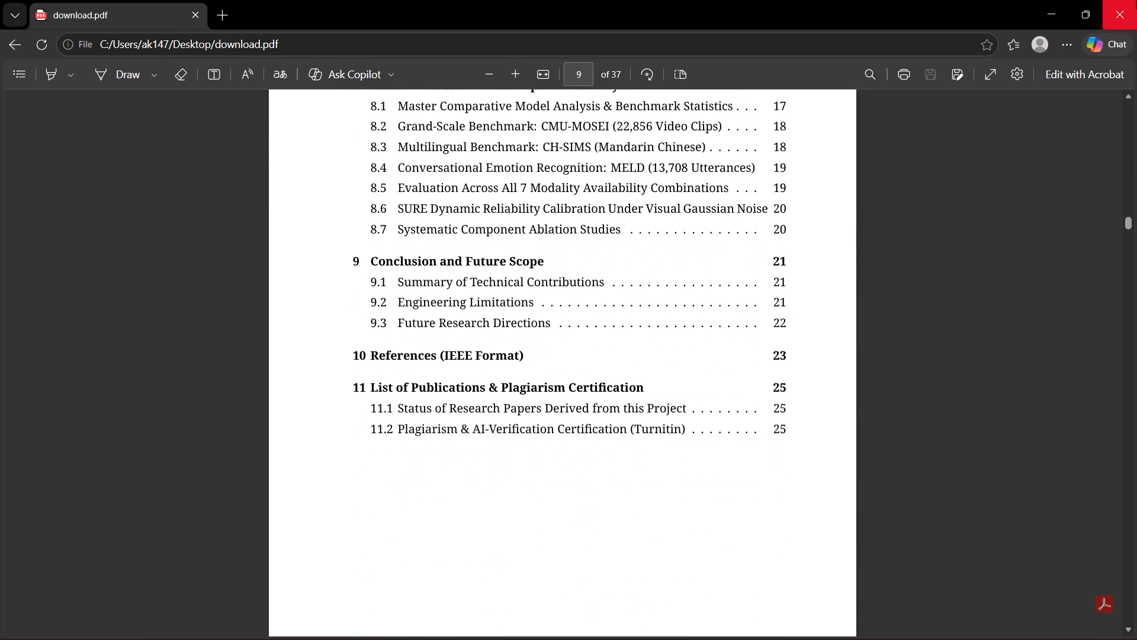
left_click(1136, 0)
Open the download-8 PDF from the desktop and skim its front matter from the title page through the Contents pages.
double_click(368, 337)
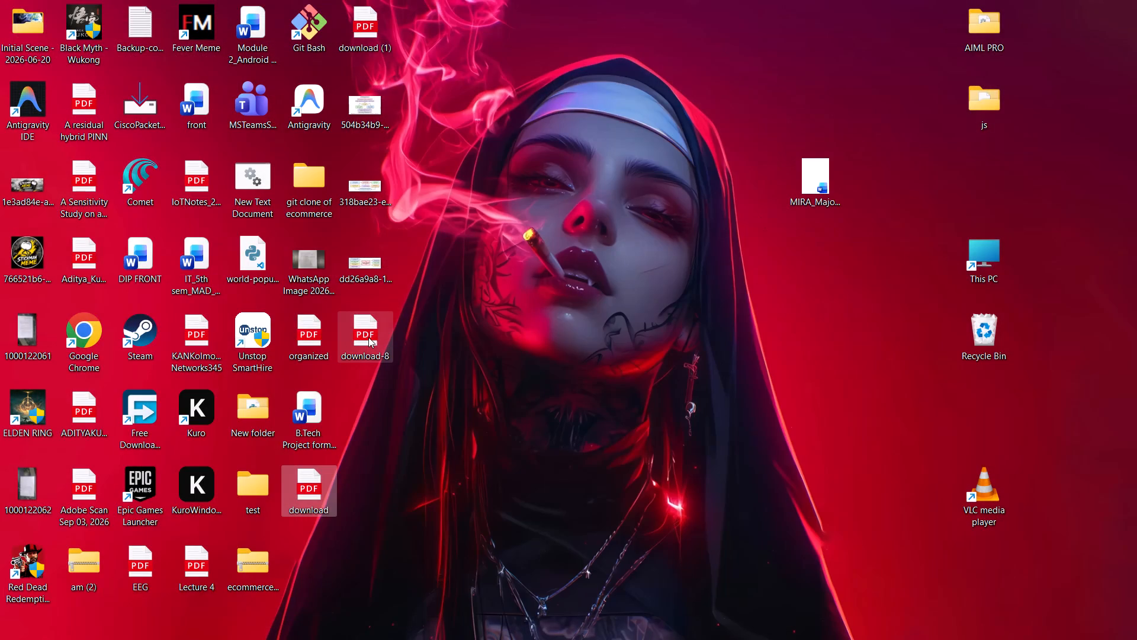
scroll(545, 428, "up", 2)
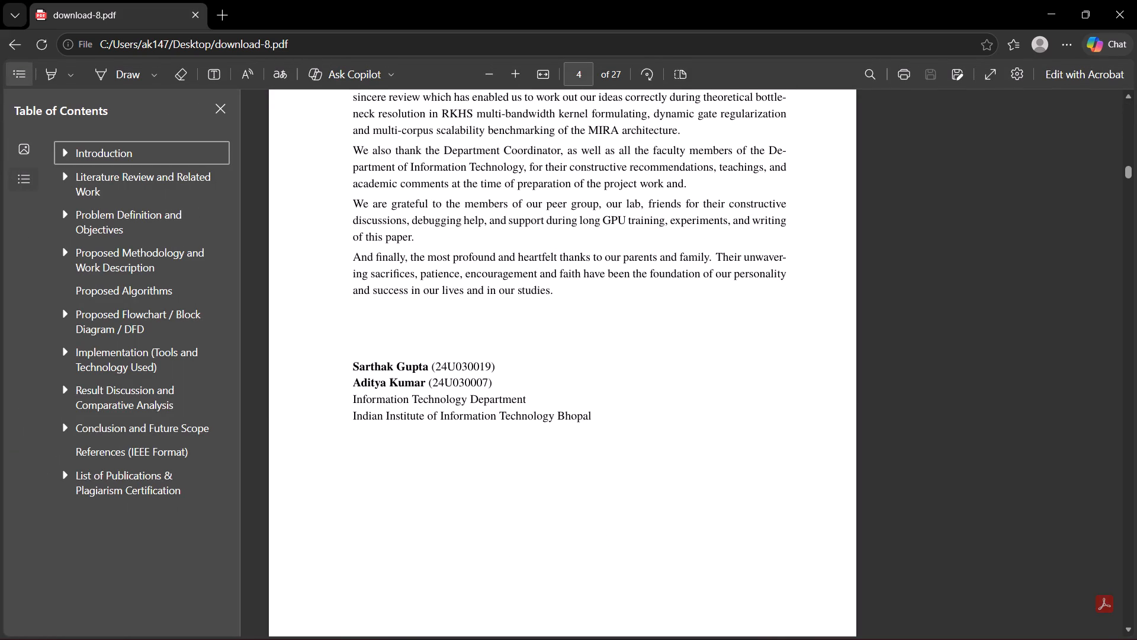
scroll(545, 428, "up", 16)
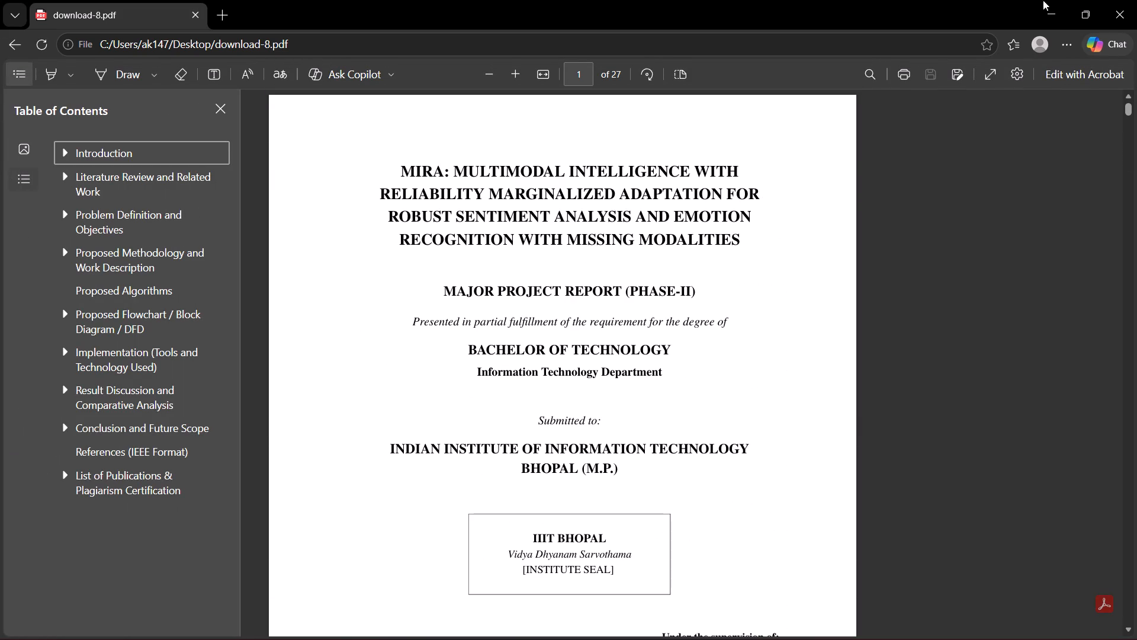
scroll(679, 302, "down", 10)
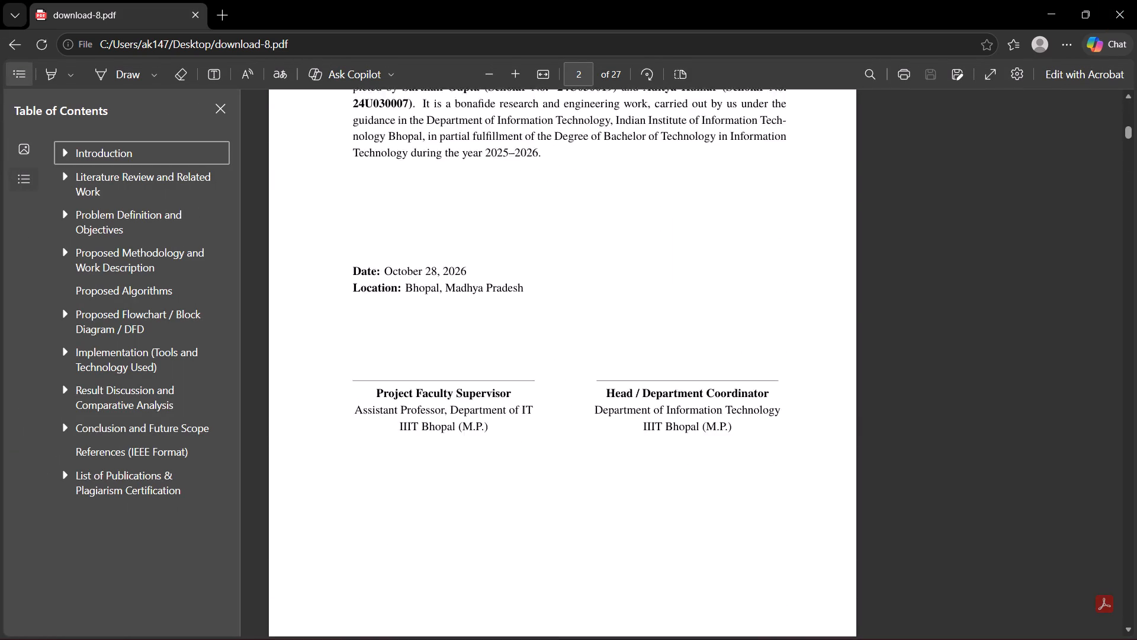
scroll(679, 302, "down", 8)
scroll(679, 302, "up", 2)
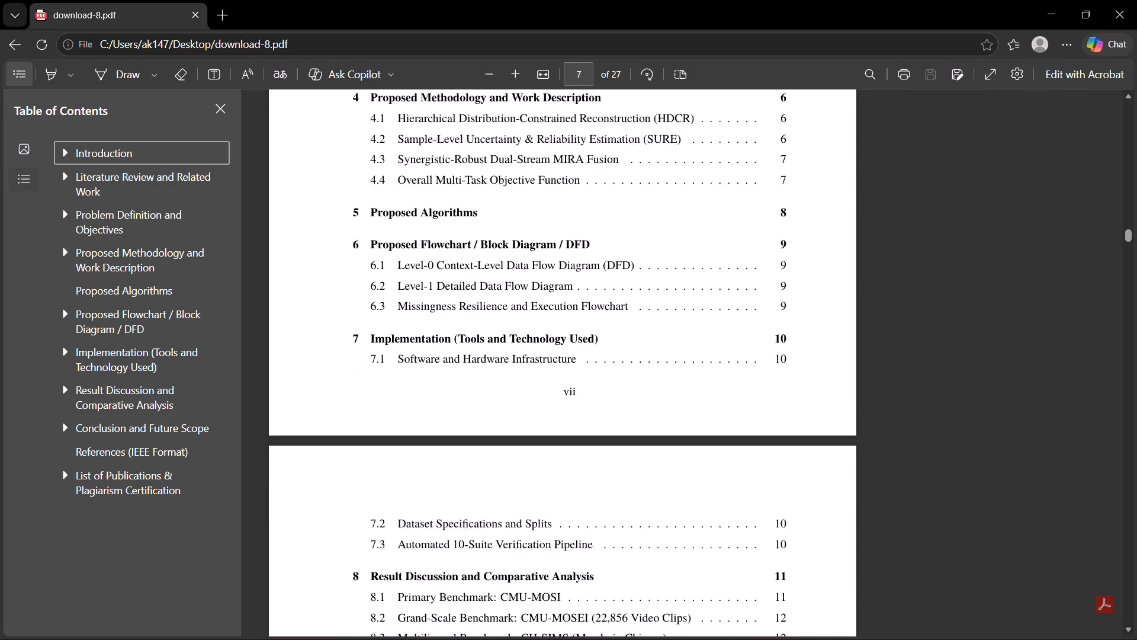
scroll(679, 302, "up", 10)
scroll(679, 302, "down", 1)
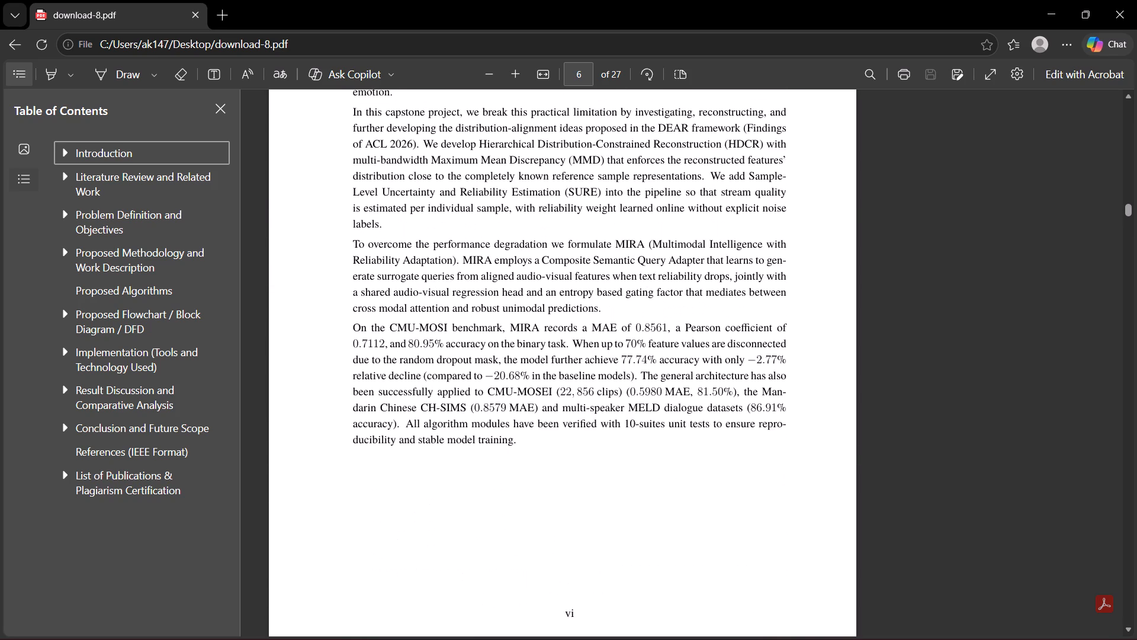
scroll(679, 302, "down", 8)
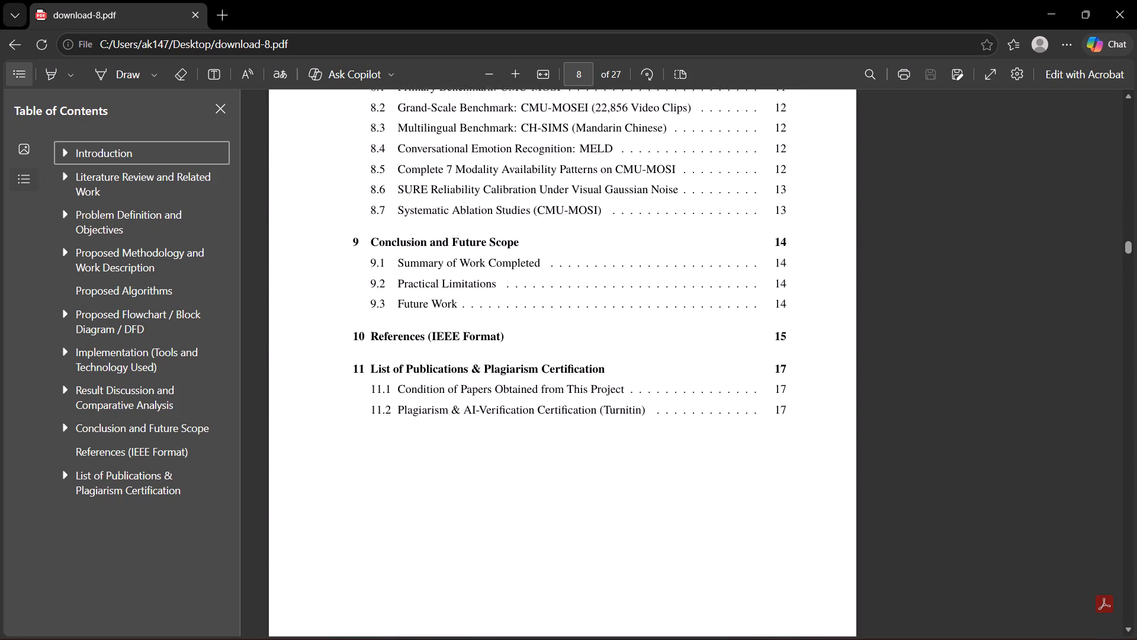
scroll(679, 302, "down", 3)
Look back through download-8.pdf from the Contents pages to the title page, checking the abstract, Acknowledgement and Certificate.
scroll(679, 302, "up", 12)
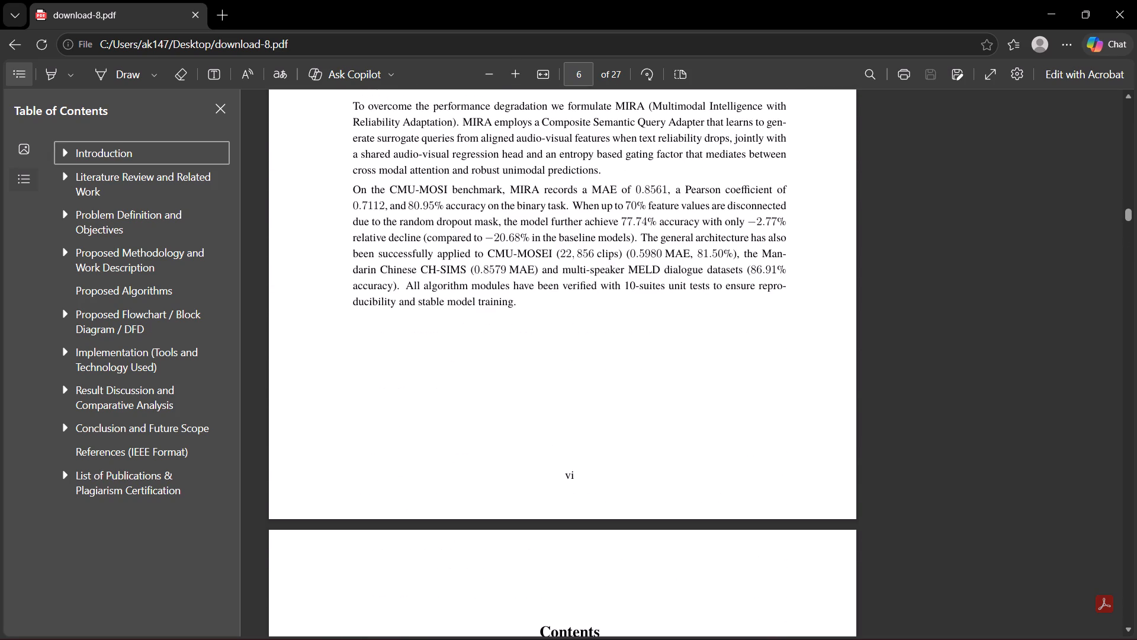
scroll(679, 302, "up", 11)
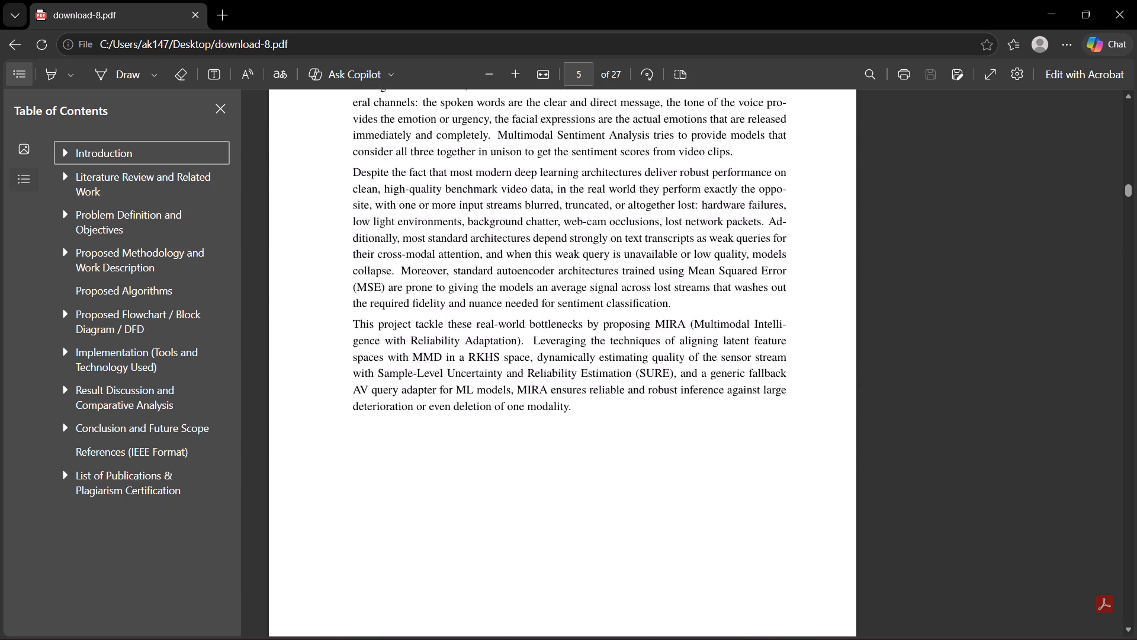
scroll(679, 302, "up", 11)
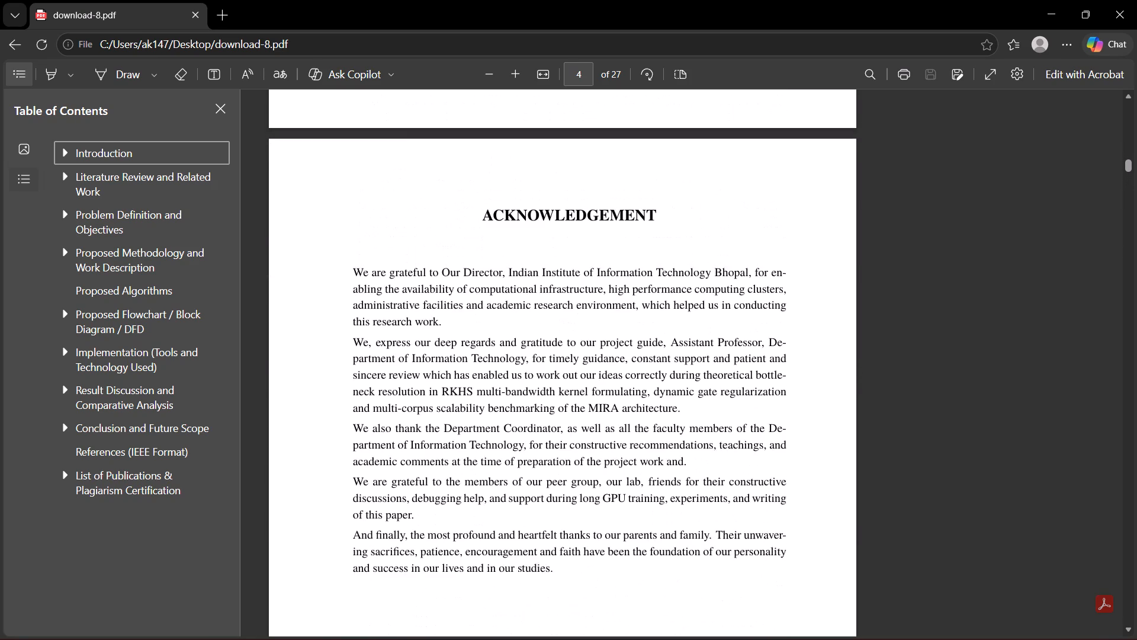
scroll(679, 302, "up", 12)
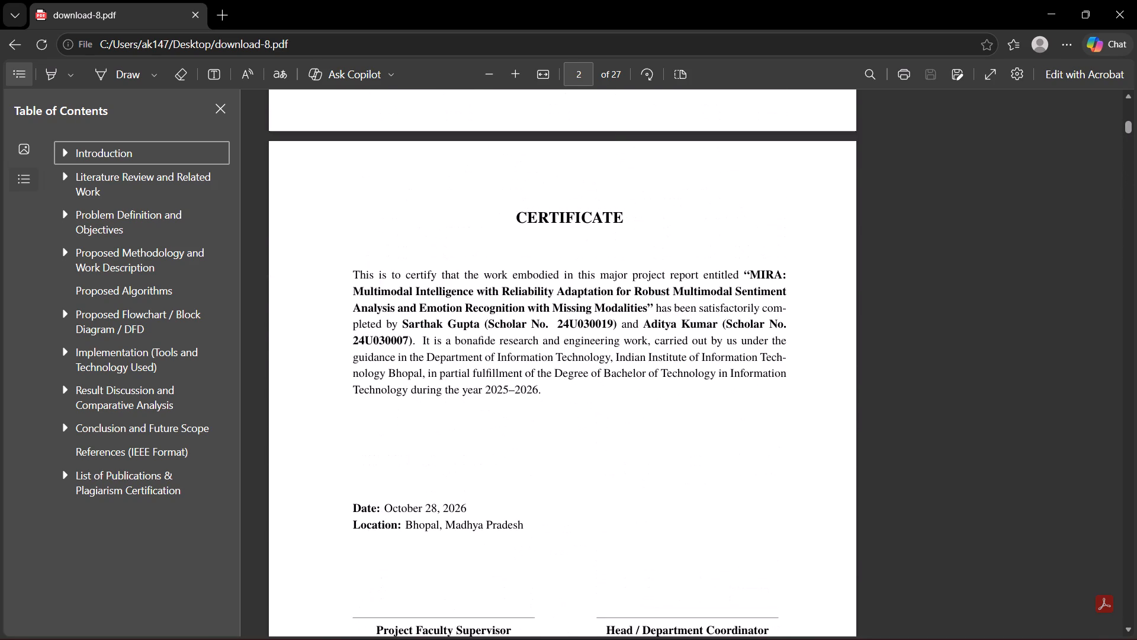
scroll(679, 302, "up", 9)
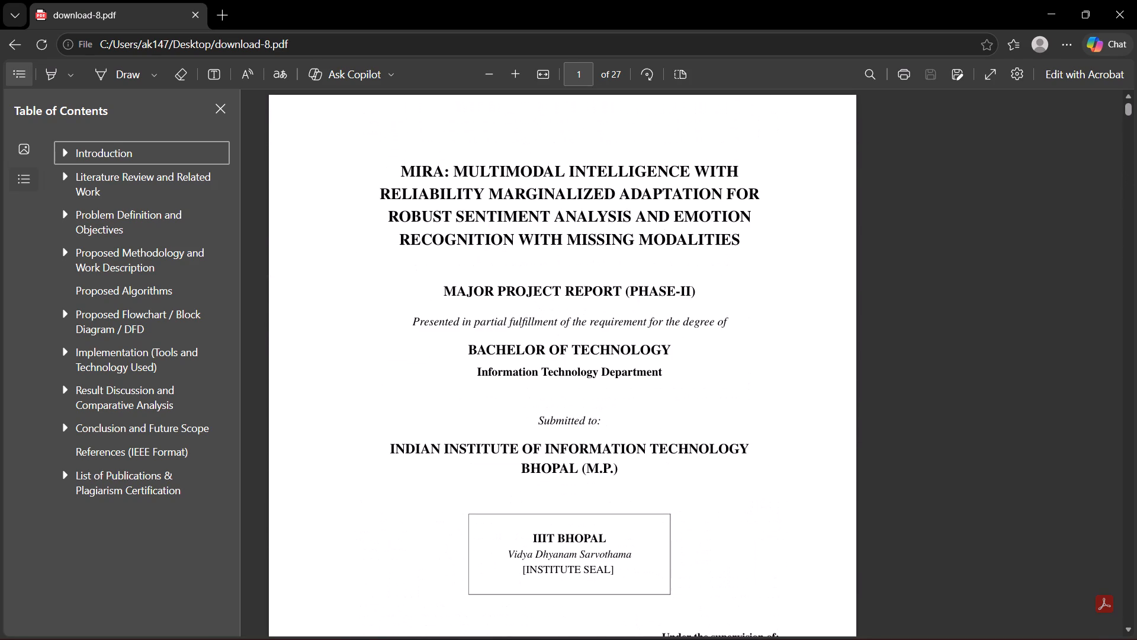
Examine the Certificate, Declaration and Acknowledgement pages of download-8.pdf.
scroll(679, 302, "down", 7)
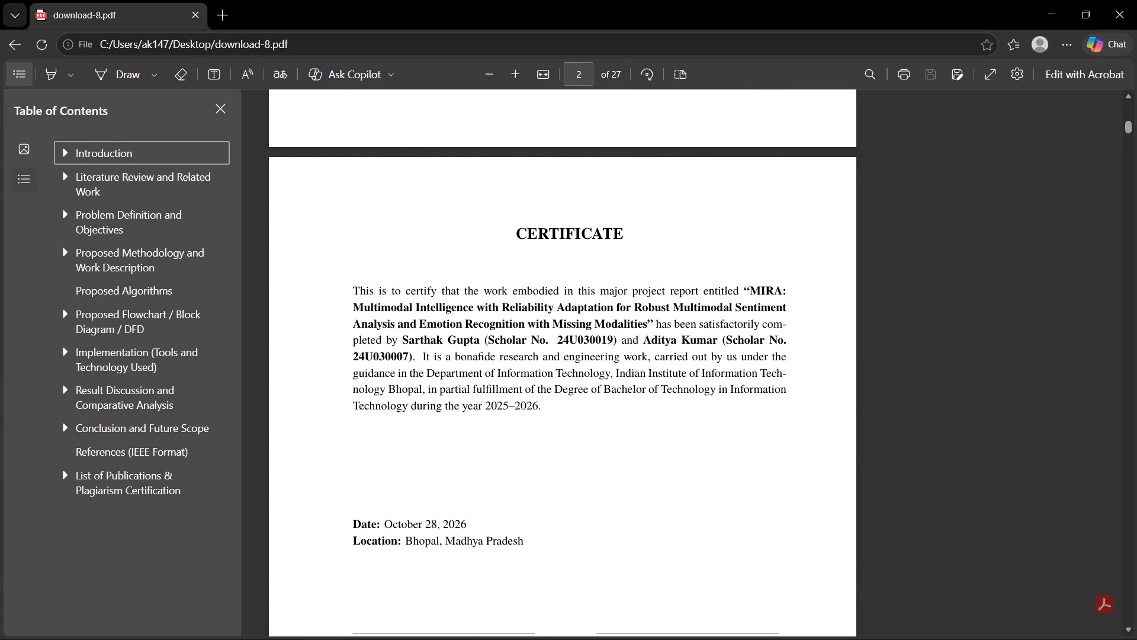
scroll(679, 302, "down", 9)
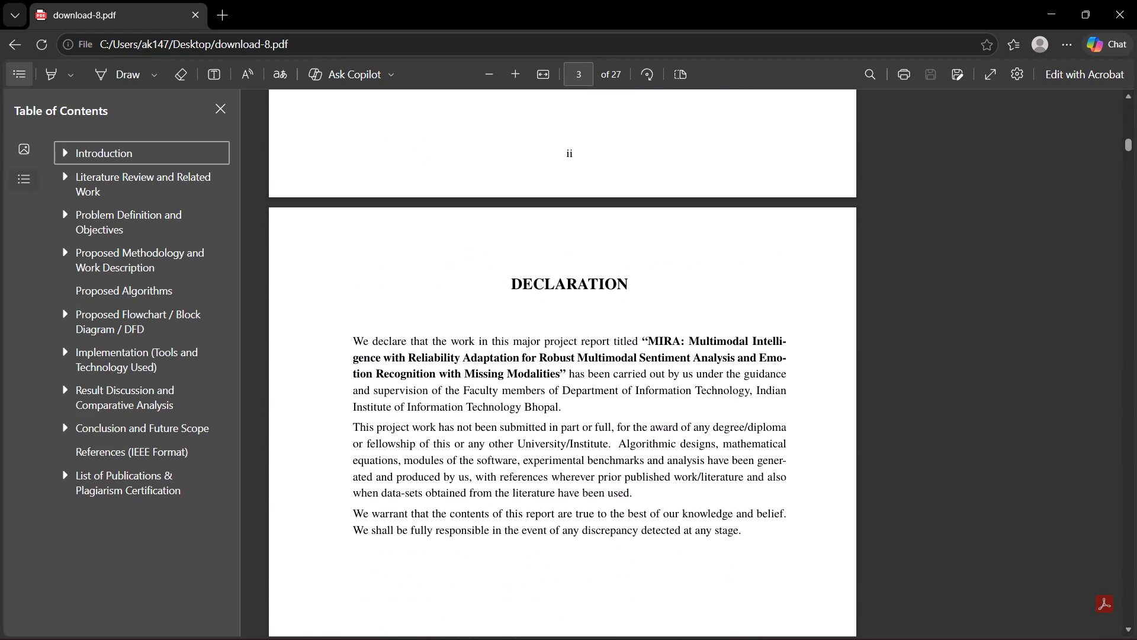
scroll(679, 302, "down", 4)
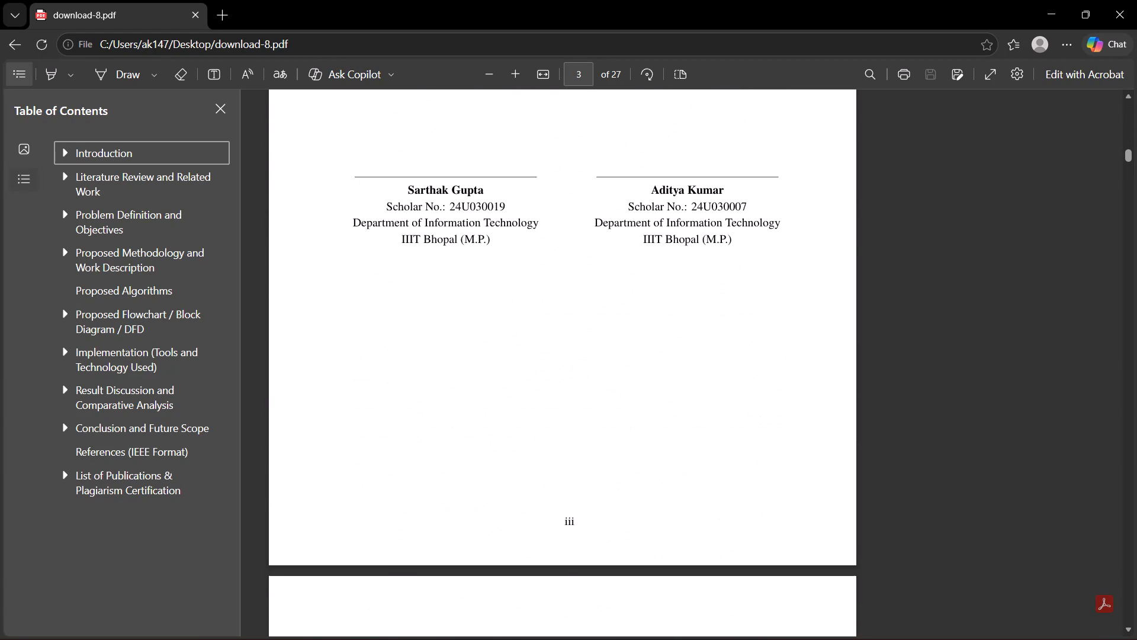
scroll(679, 302, "down", 7)
scroll(679, 302, "up", 1)
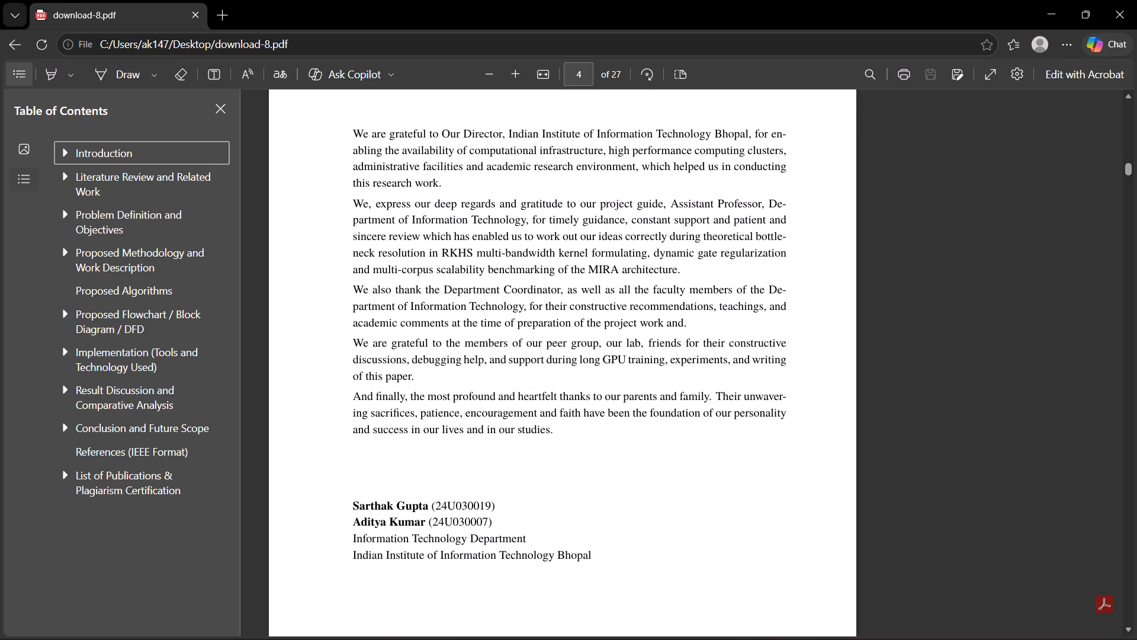
Review download-8.pdf from the Acknowledgement through Area of Work to the Contents page, and look back to the Declaration and Certificate signature block.
scroll(679, 302, "up", 2)
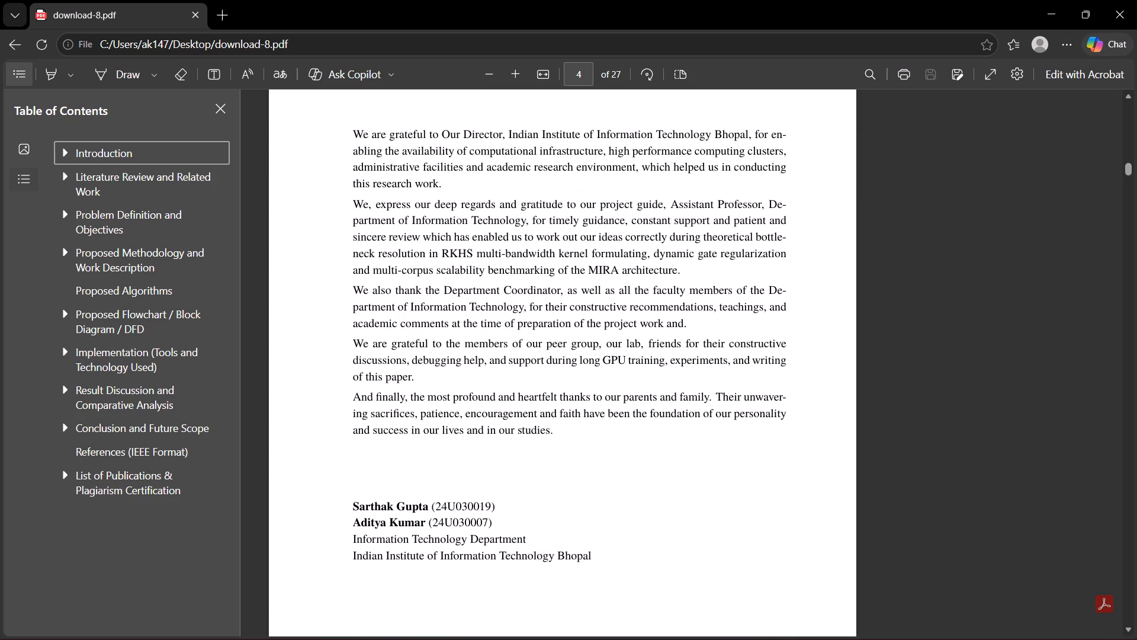
scroll(679, 302, "up", 1)
scroll(679, 302, "down", 3)
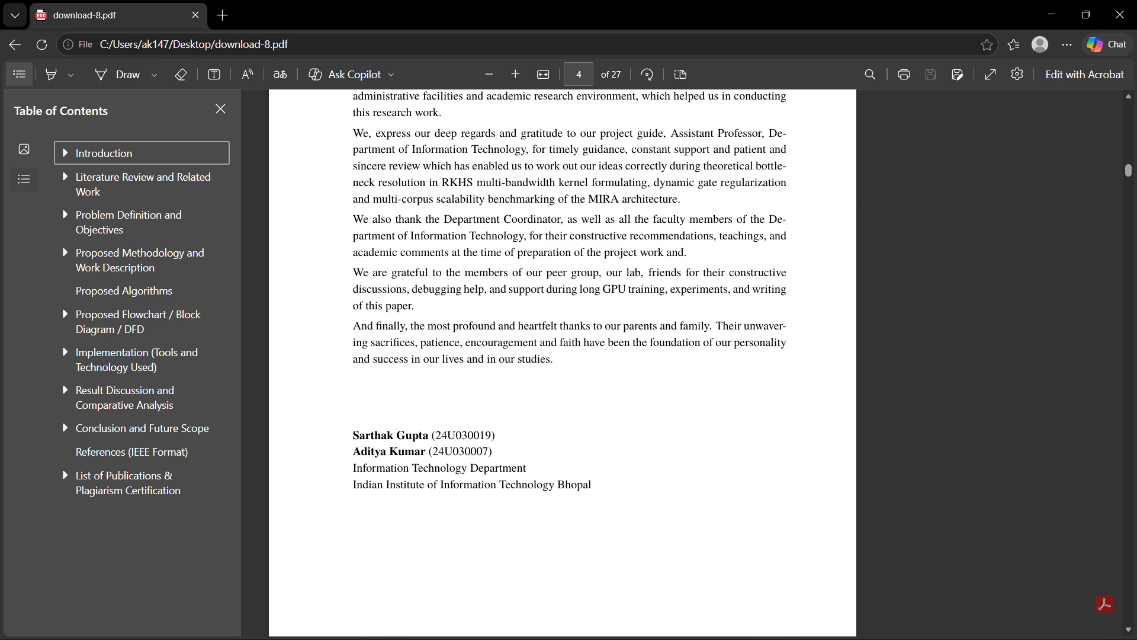
scroll(679, 302, "up", 1)
scroll(679, 302, "down", 1)
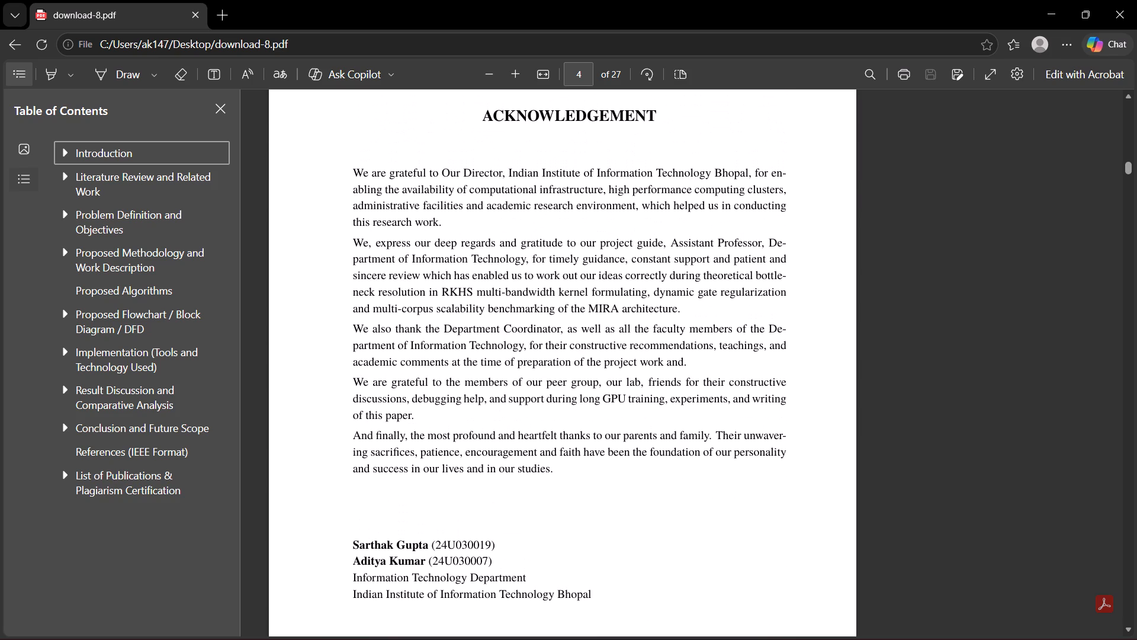
scroll(679, 302, "down", 4)
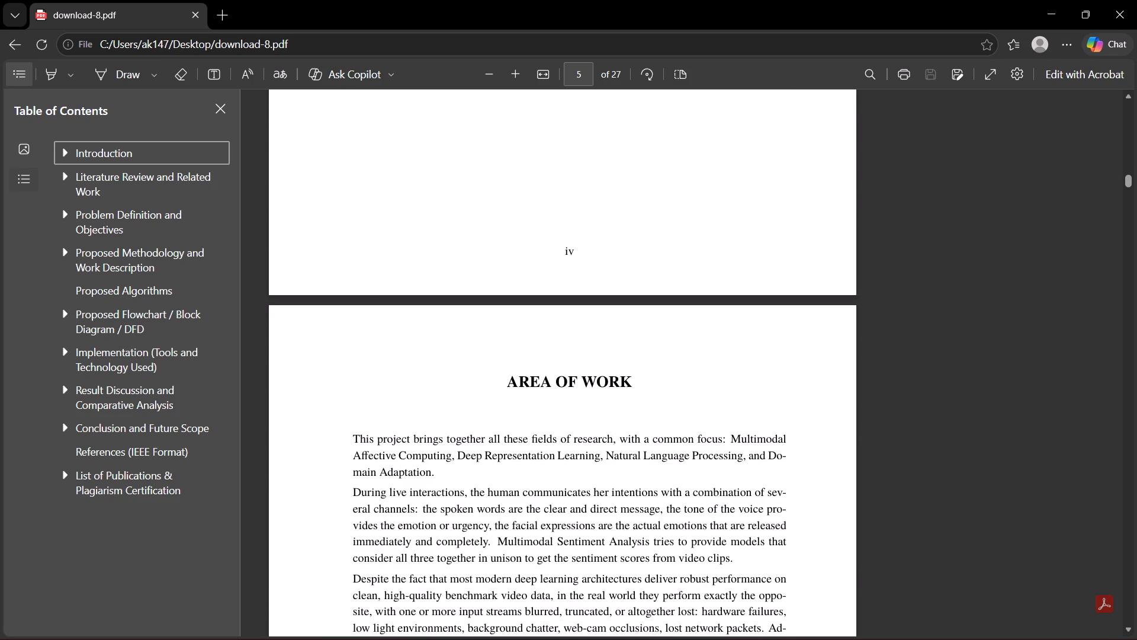
scroll(679, 302, "down", 6)
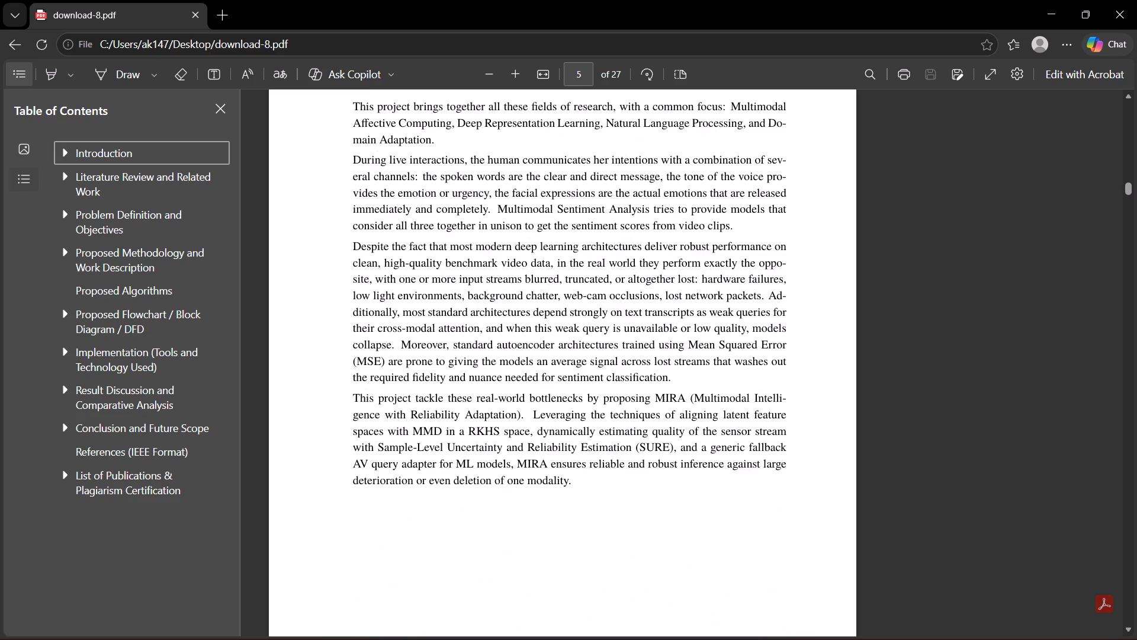
scroll(679, 302, "down", 9)
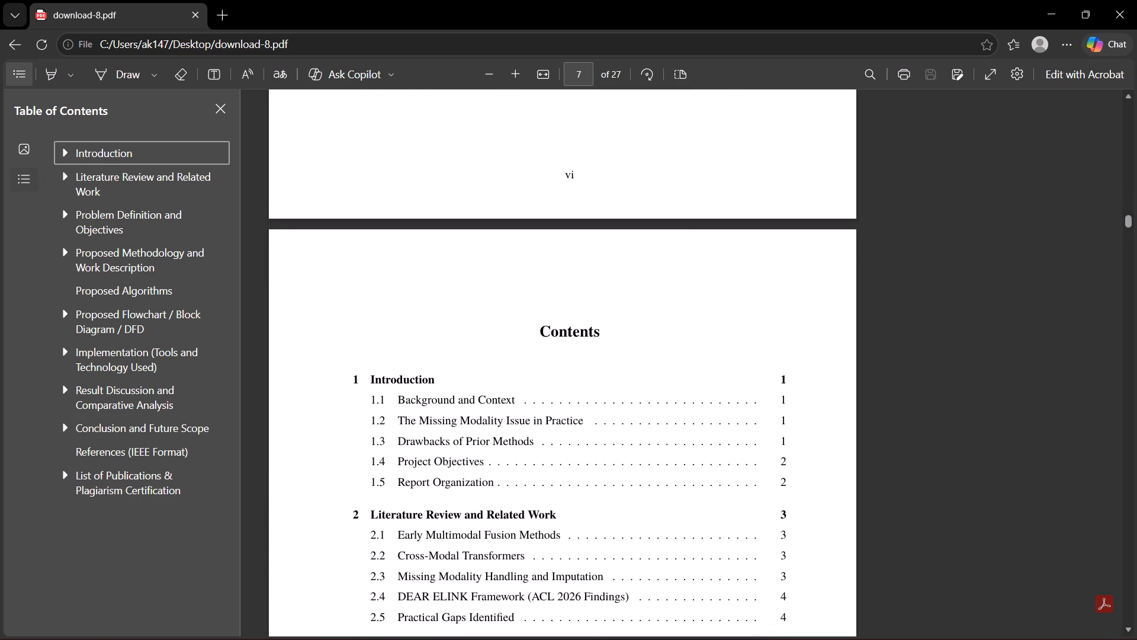
scroll(679, 302, "up", 15)
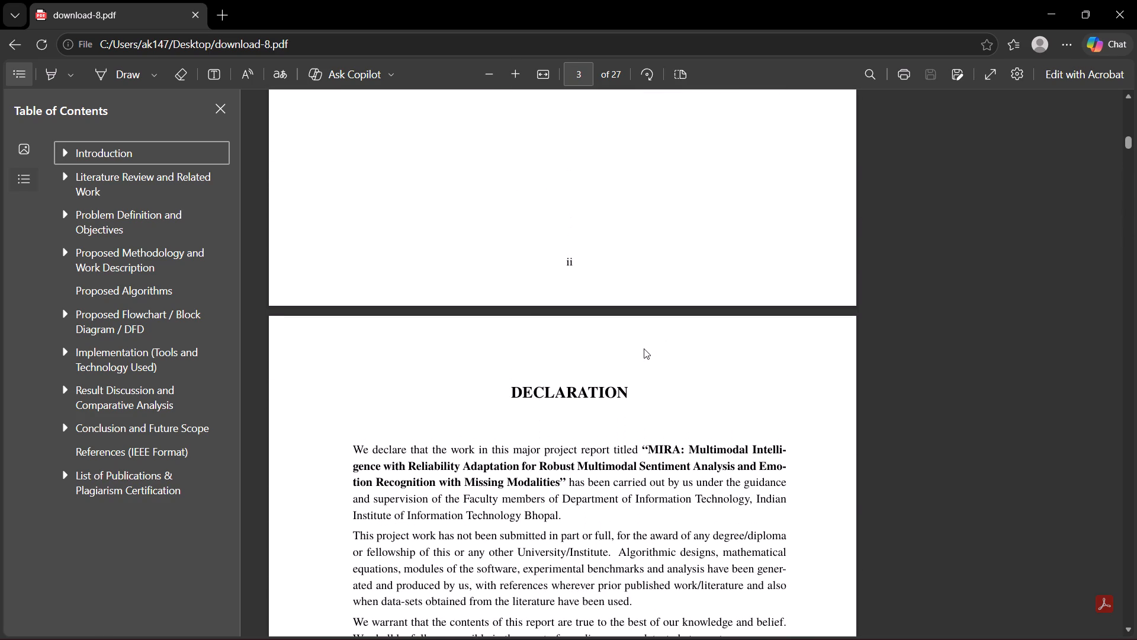
scroll(644, 348, "up", 3)
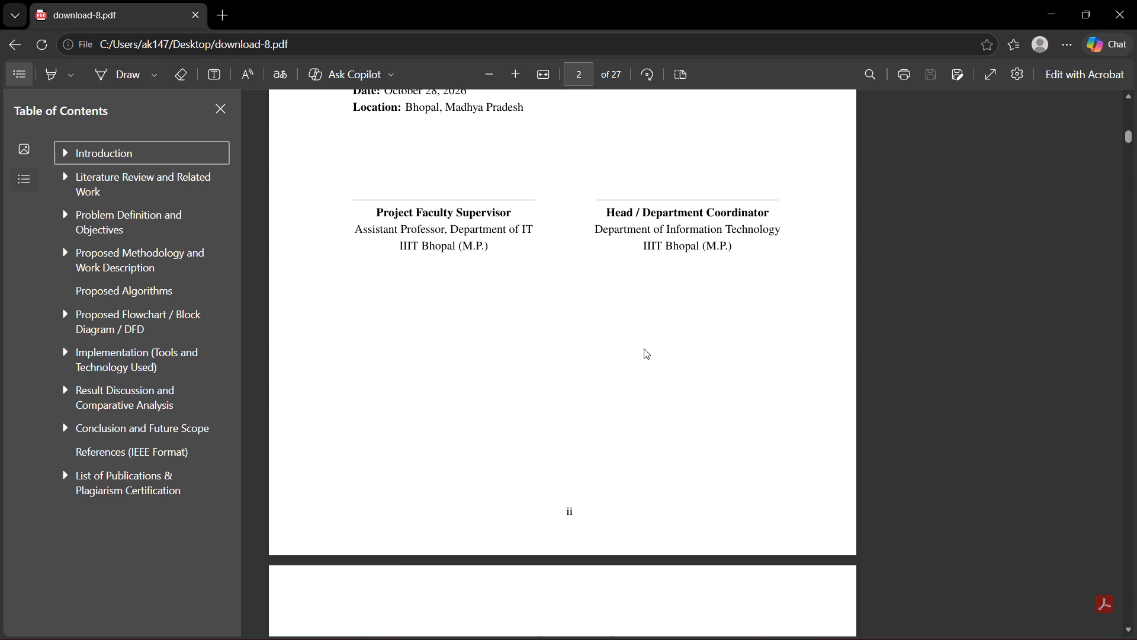